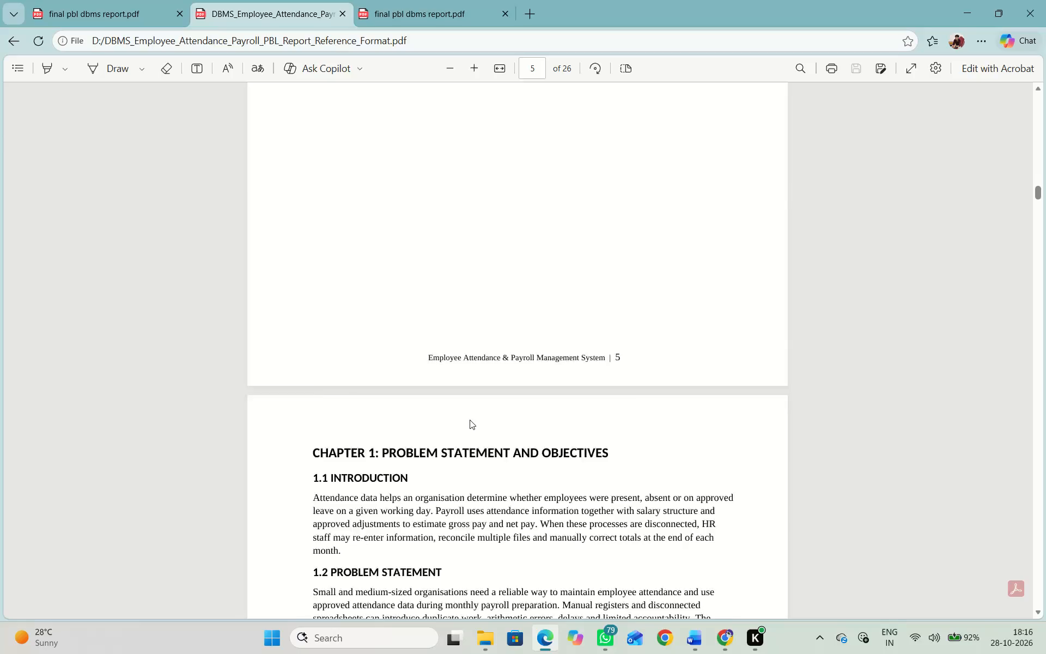
Copy the heading "CHAPTER 1: PROBLEM STATEMENT AND OBJECTIVES" from page 6 of the attendance and payroll report PDF.
{"action": "scroll", "coordinate": [469, 297], "scroll_direction": "down", "scroll_amount": 1}
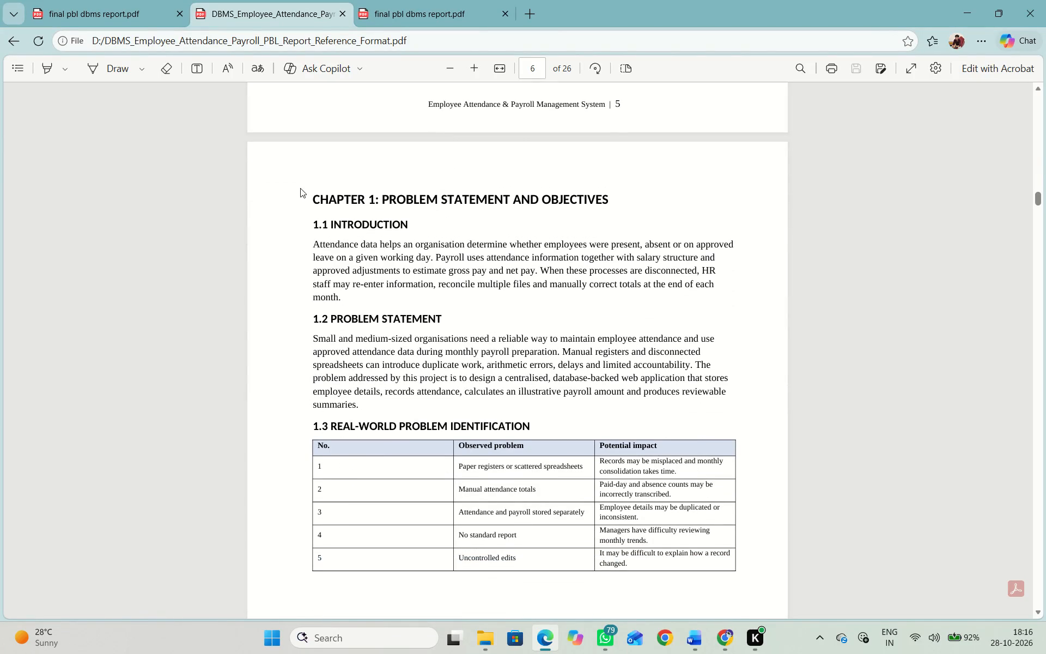
{"action": "left_click_drag", "start_coordinate": [311, 193], "coordinate": [590, 202]}
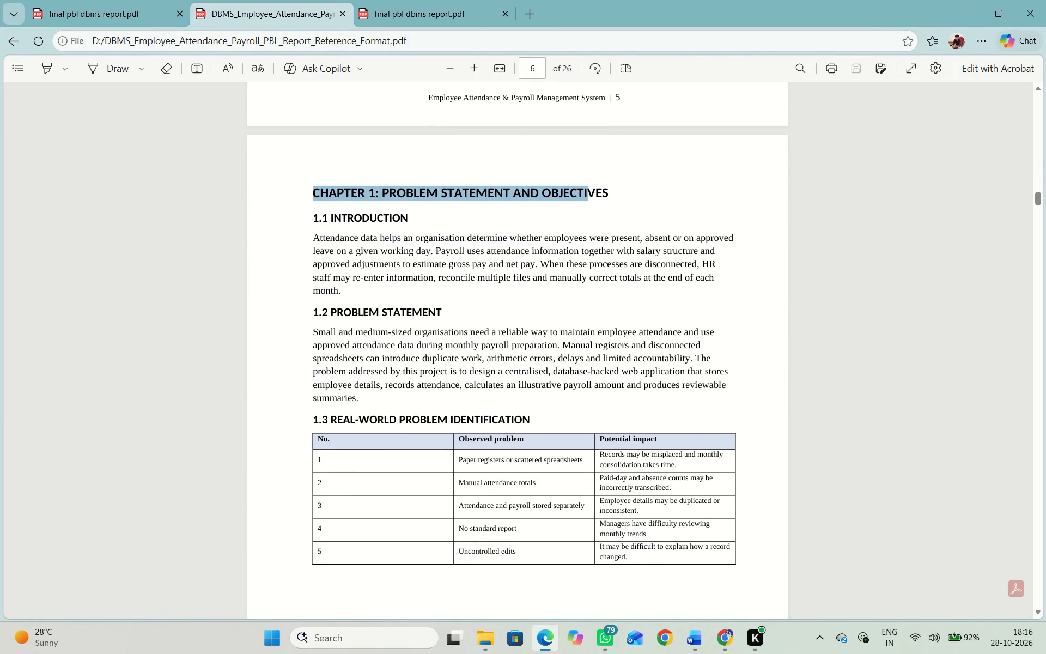
{"action": "left_click_drag", "start_coordinate": [590, 202], "coordinate": [605, 199]}
{"action": "key", "text": "ctrl+c"}
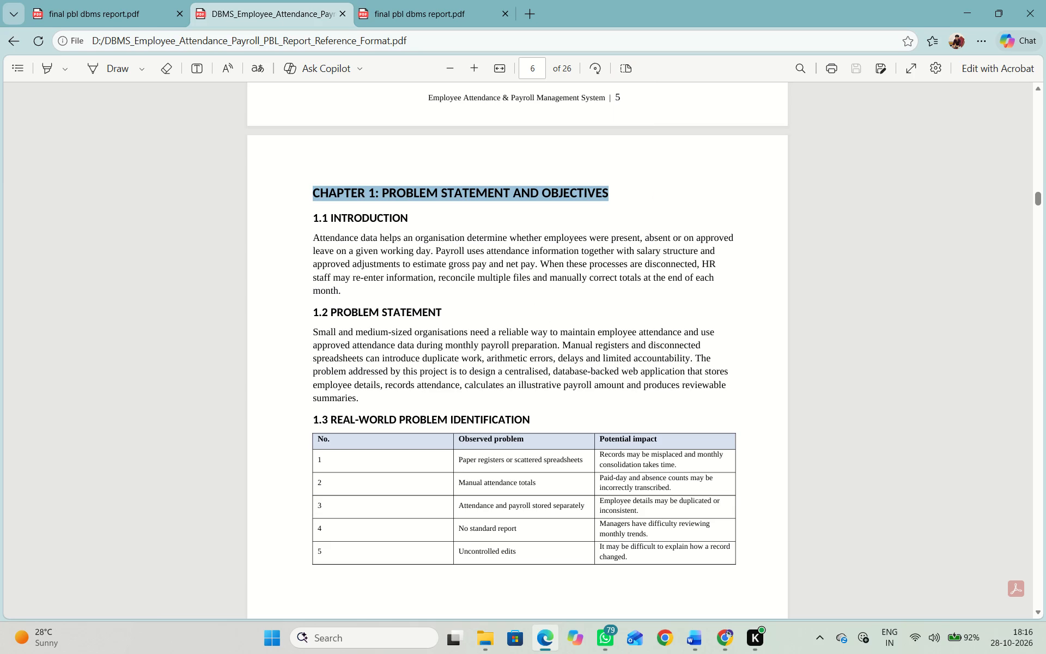
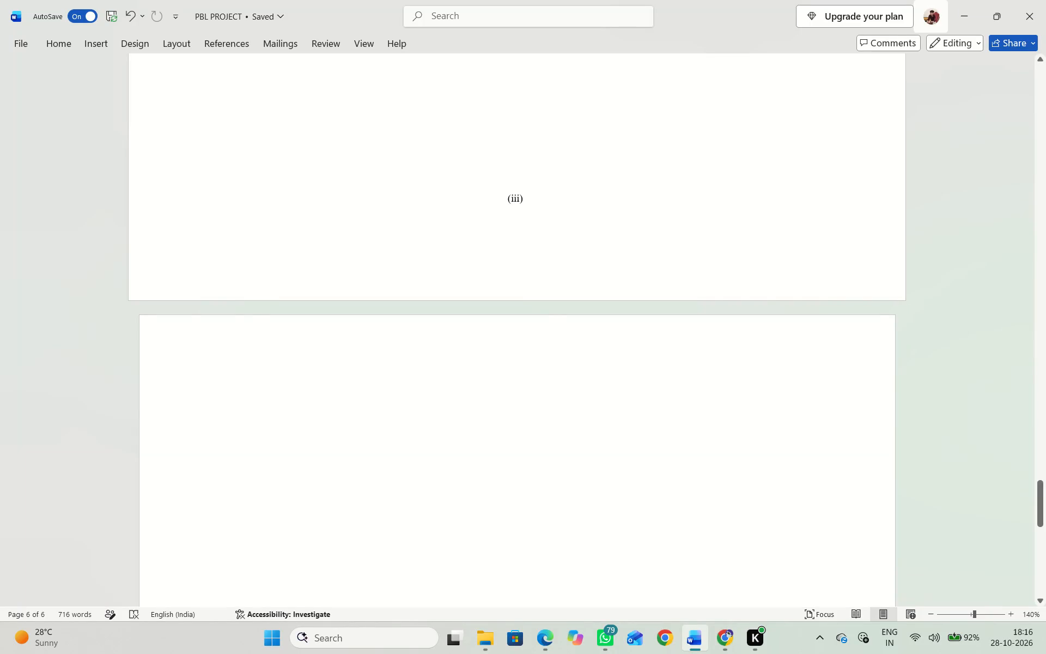
Paste the heading "CHAPTER 1: PROBLEM STATEMENT AND OBJECTIVES" at the top of page 6 in the PBL PROJECT document.
{"action": "key", "text": "ctrl+v"}
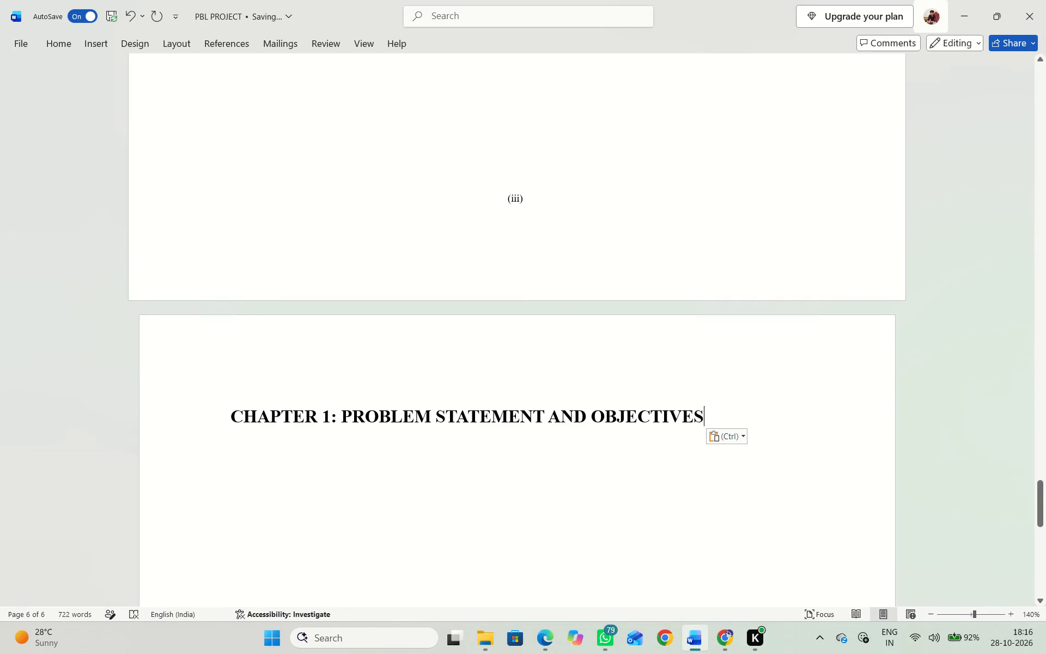
{"action": "left_click_drag", "start_coordinate": [709, 414], "coordinate": [387, 421]}
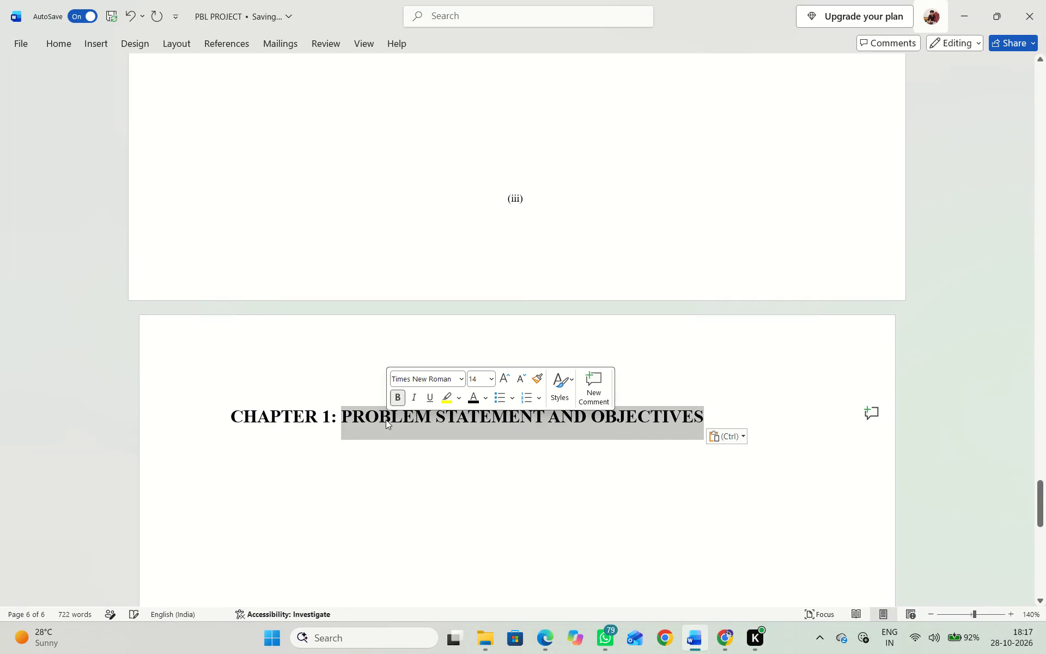
{"action": "left_click", "coordinate": [930, 374]}
{"action": "scroll", "coordinate": [340, 396], "scroll_direction": "down", "scroll_amount": 1}
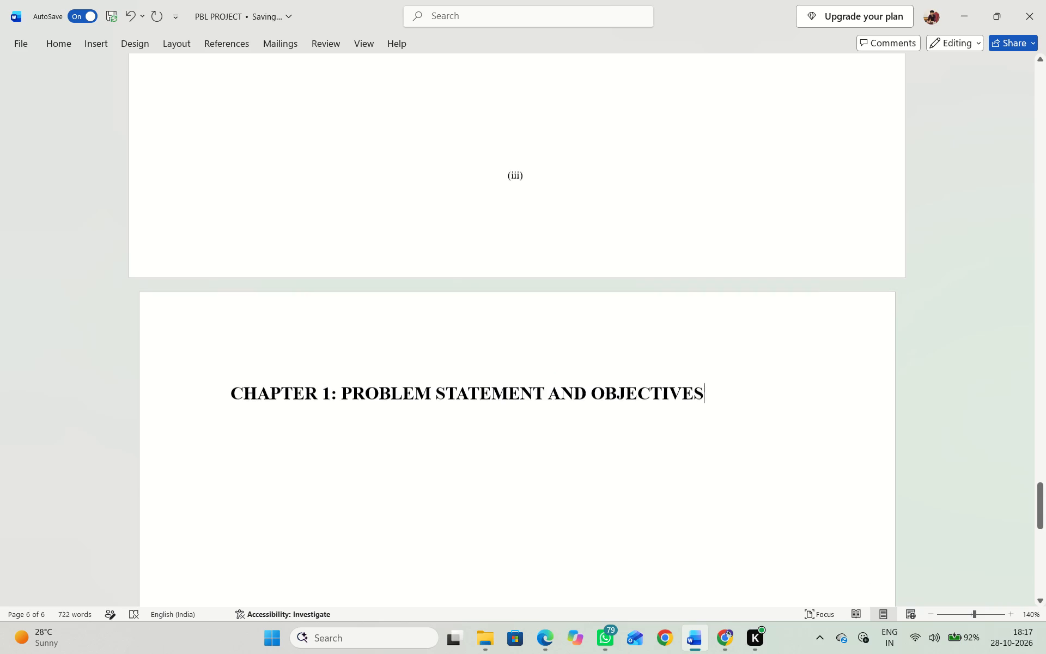
{"action": "scroll", "coordinate": [352, 391], "scroll_direction": "down", "scroll_amount": 1}
{"action": "key", "text": "Return"}
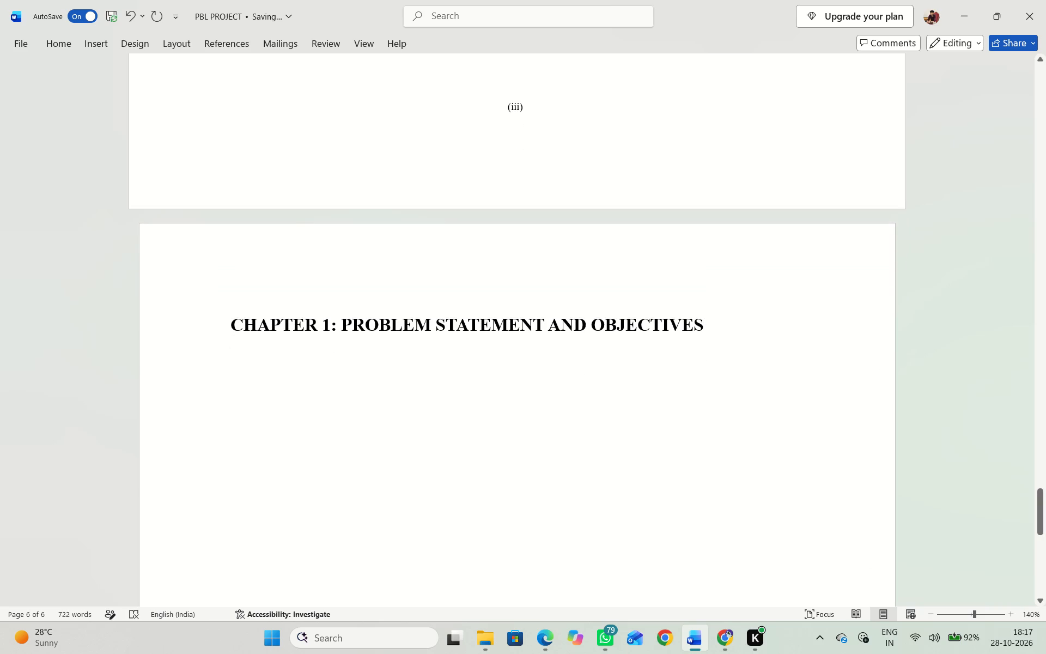
Change the page number label under the abstract on page 5 to (ii).
{"action": "left_click", "coordinate": [233, 325]}
{"action": "key", "text": "BackSpace"}
{"action": "left_click", "coordinate": [232, 330]}
{"action": "key", "text": "BackSpace"}
{"action": "key", "text": "Return"}
{"action": "key", "text": "BackSpace"}
{"action": "key", "text": "BackSpace"}
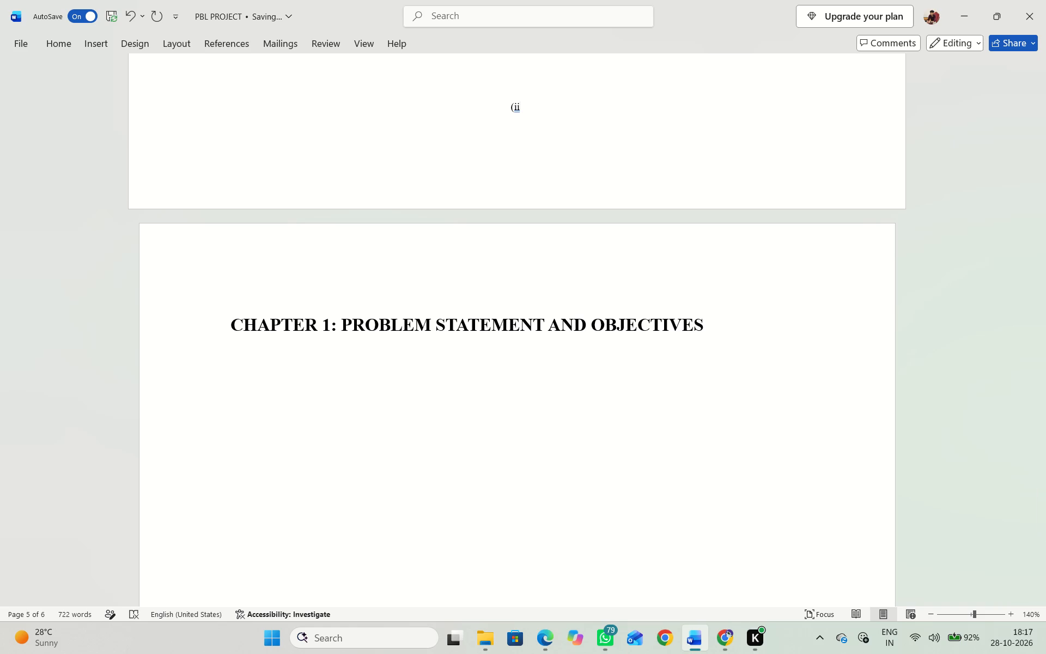
{"action": "key", "text": "shift+parenright"}
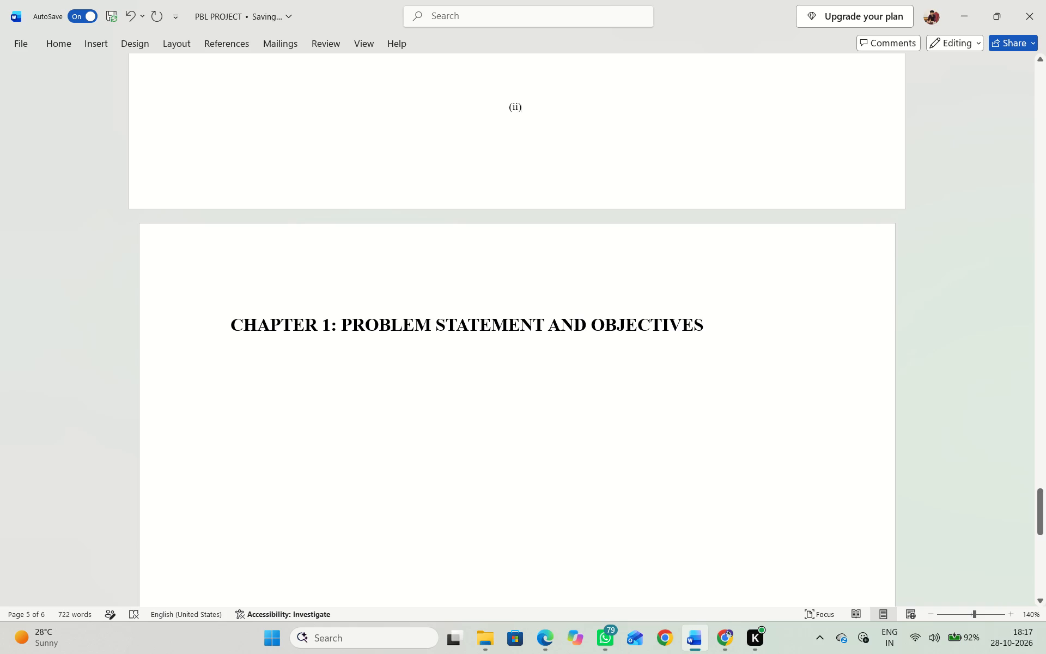
{"action": "left_click", "coordinate": [234, 331]}
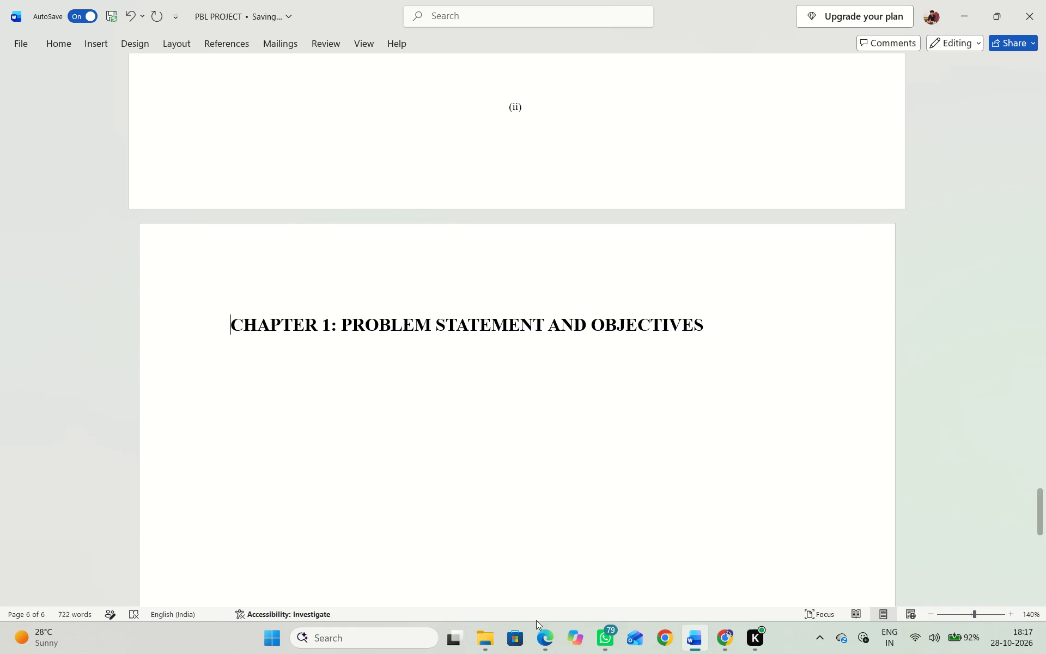
Switch to Edge and examine how Chapter 1's heading and sections are laid out in the final pbl dbms report PDF.
{"action": "left_click", "coordinate": [541, 629]}
{"action": "left_click", "coordinate": [429, 21]}
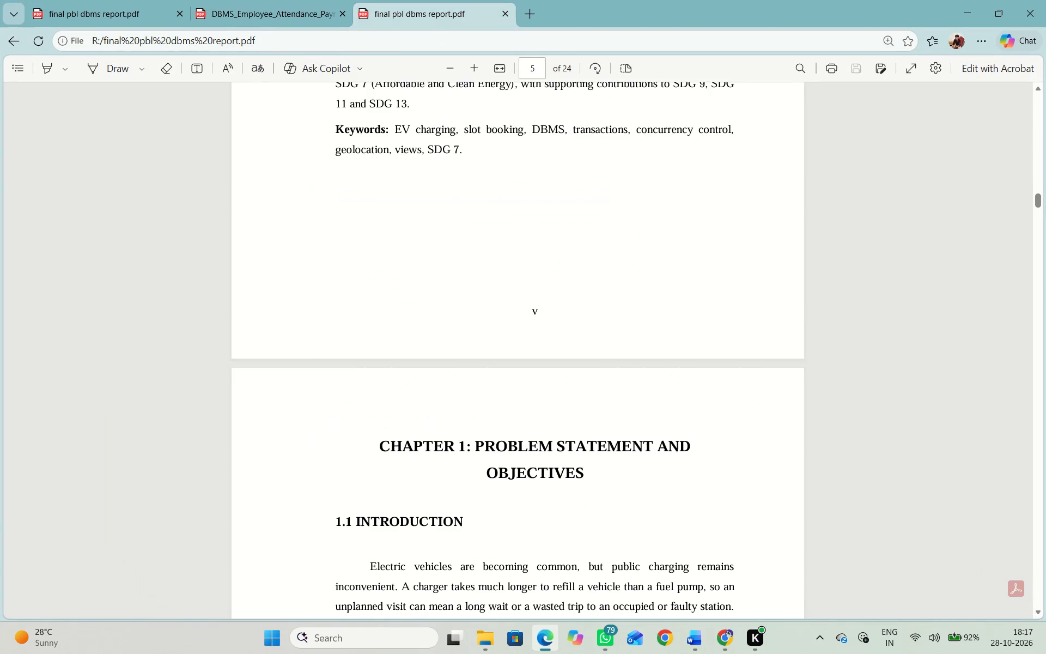
{"action": "scroll", "coordinate": [453, 251], "scroll_direction": "down", "scroll_amount": 5}
{"action": "scroll", "coordinate": [449, 240], "scroll_direction": "up", "scroll_amount": 2}
{"action": "scroll", "coordinate": [451, 232], "scroll_direction": "down", "scroll_amount": 3}
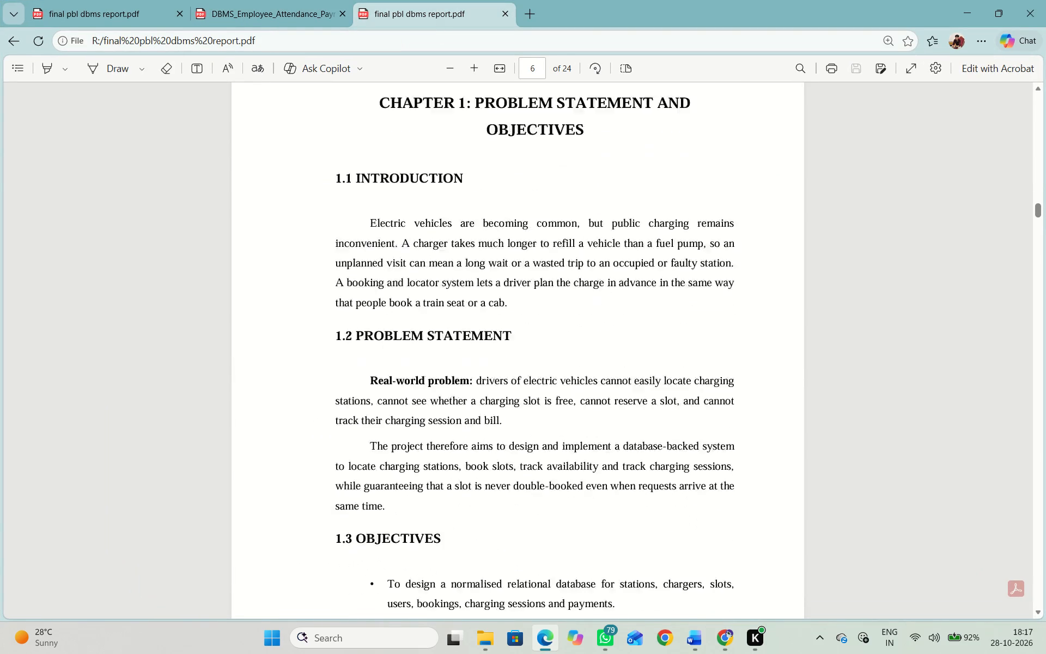
{"action": "scroll", "coordinate": [451, 232], "scroll_direction": "down", "scroll_amount": 1}
{"action": "scroll", "coordinate": [451, 232], "scroll_direction": "up", "scroll_amount": 3}
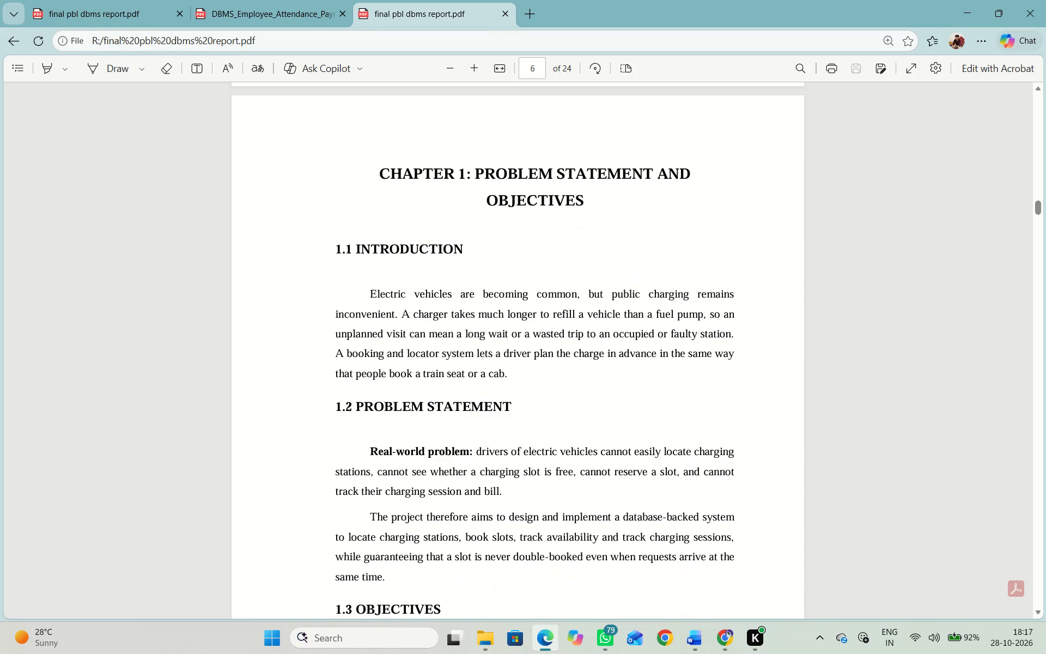
{"action": "left_click", "coordinate": [470, 252]}
{"action": "scroll", "coordinate": [458, 259], "scroll_direction": "down", "scroll_amount": 11}
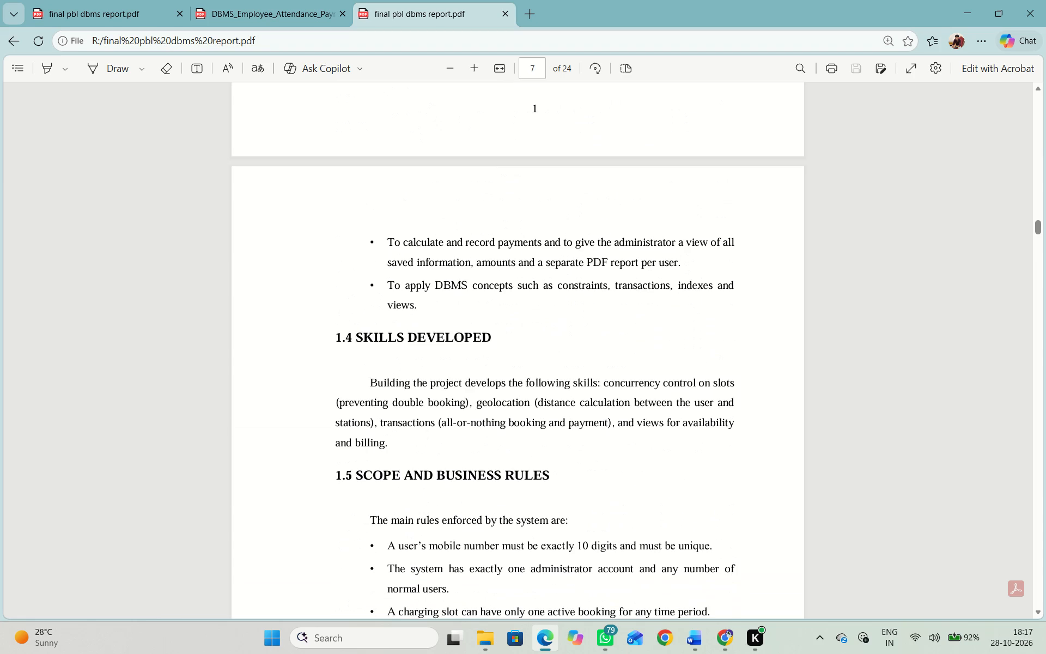
{"action": "scroll", "coordinate": [460, 251], "scroll_direction": "up", "scroll_amount": 6}
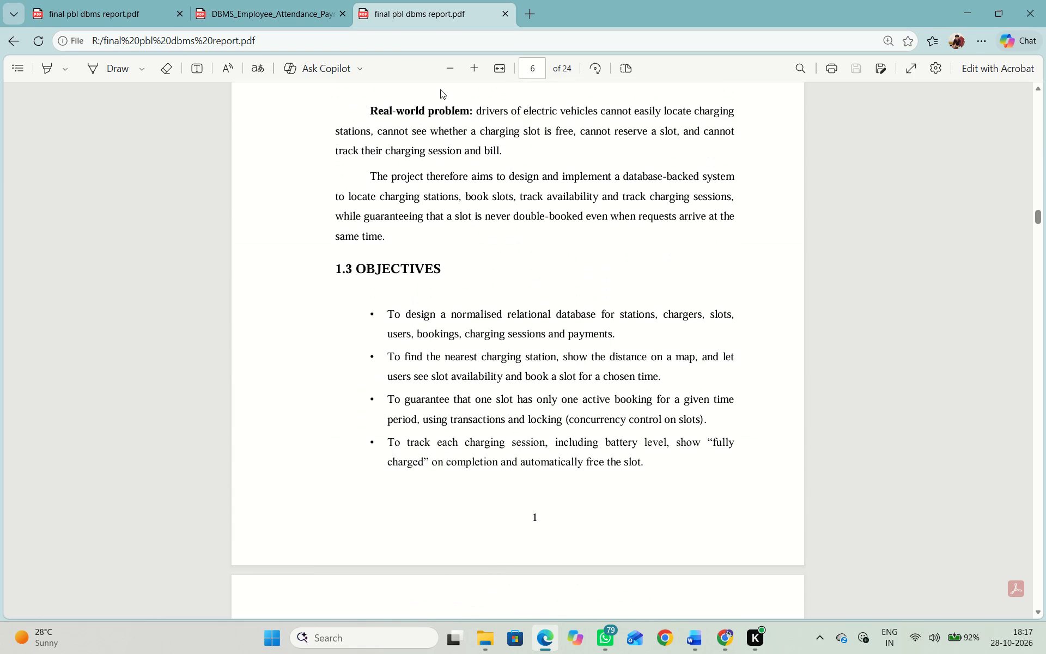
{"action": "left_click", "coordinate": [965, 2]}
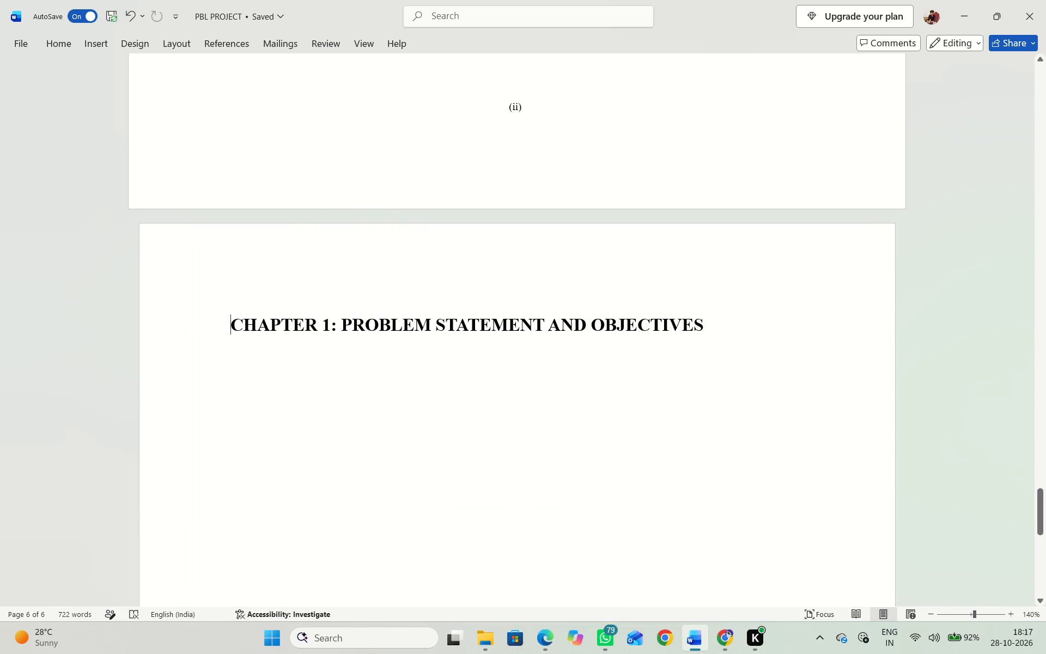
Centre the heading "CHAPTER 1: PROBLEM STATEMENT AND OBJECTIVES" on page 6 of the PBL PROJECT document.
{"action": "left_click", "coordinate": [711, 327]}
{"action": "left_click_drag", "start_coordinate": [233, 323], "coordinate": [653, 323]}
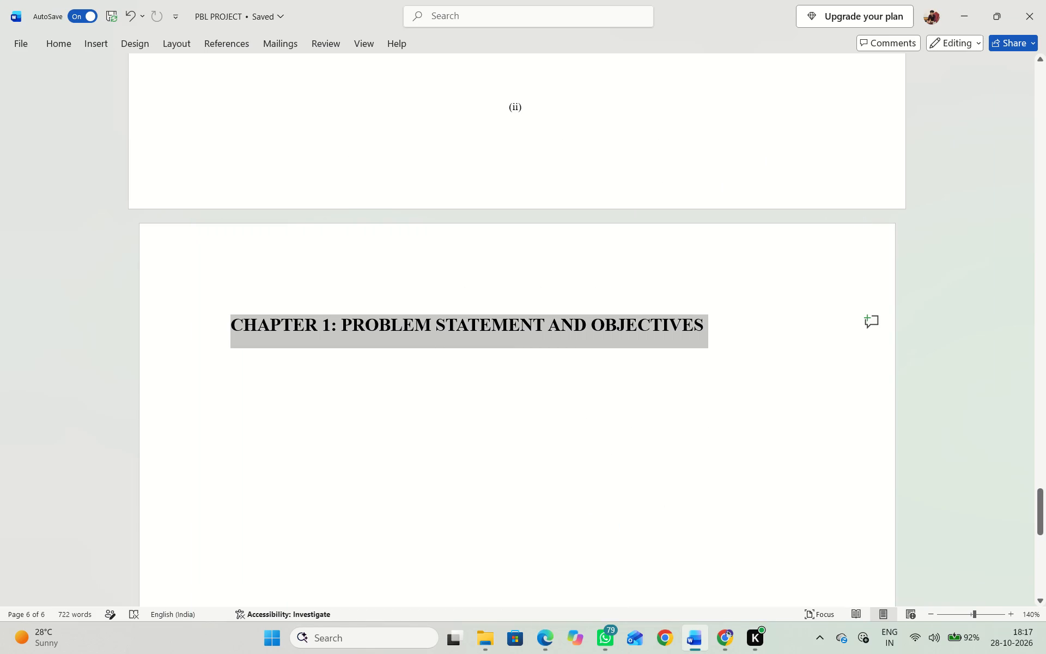
{"action": "left_click_drag", "start_coordinate": [653, 323], "coordinate": [701, 323]}
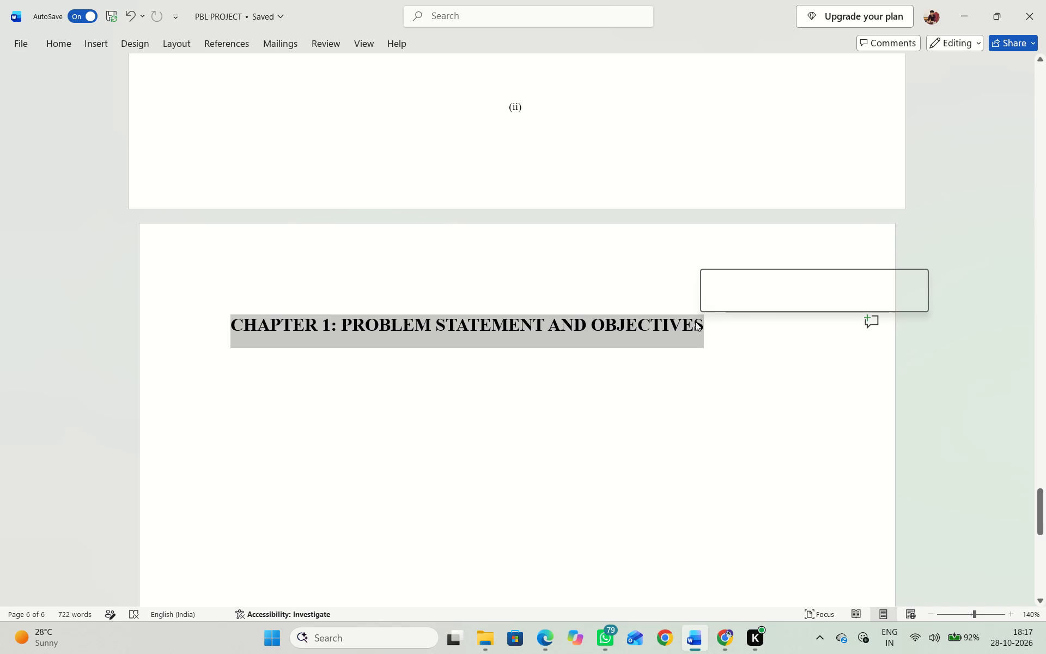
{"action": "left_click", "coordinate": [52, 41]}
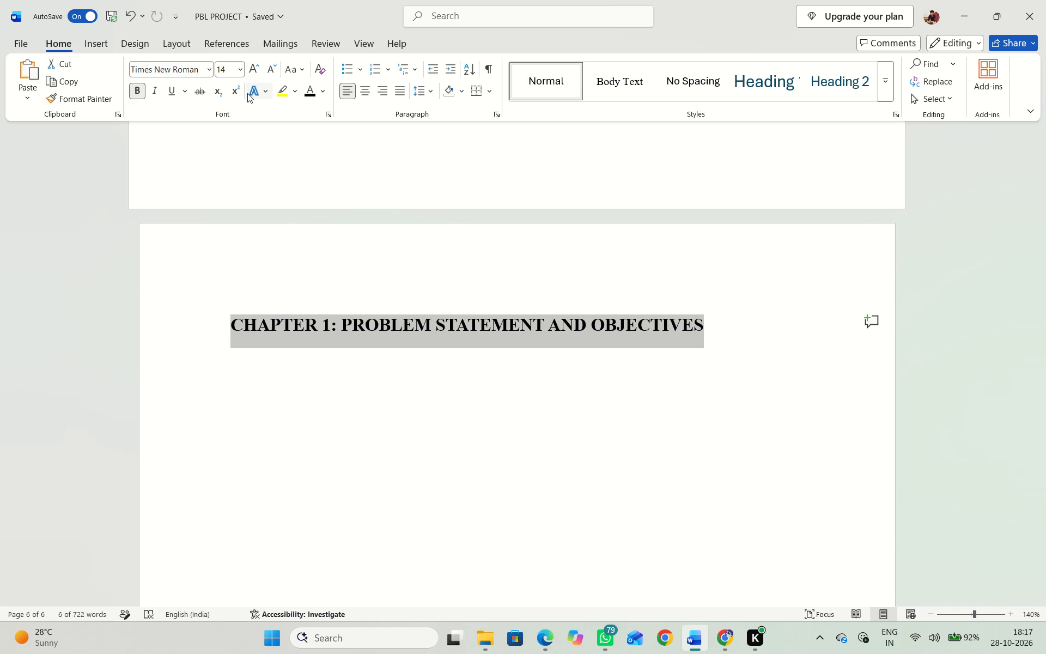
{"action": "left_click", "coordinate": [357, 89]}
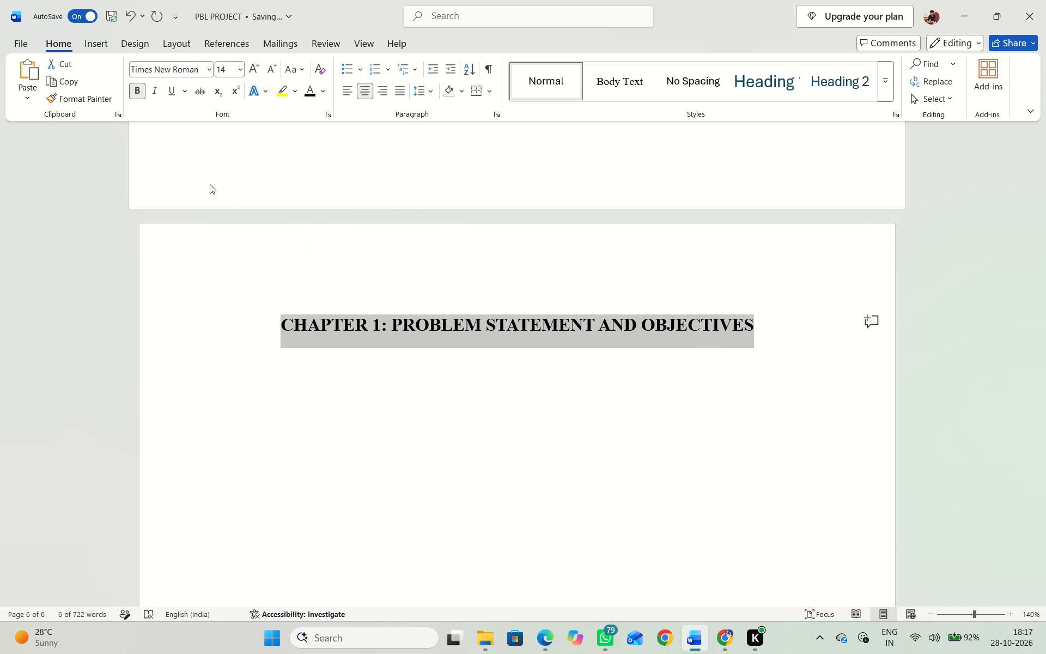
{"action": "left_click", "coordinate": [761, 324]}
Review the abstract and table of contents pages that precede the Chapter 1 heading.
{"action": "scroll", "coordinate": [745, 321], "scroll_direction": "up", "scroll_amount": 10}
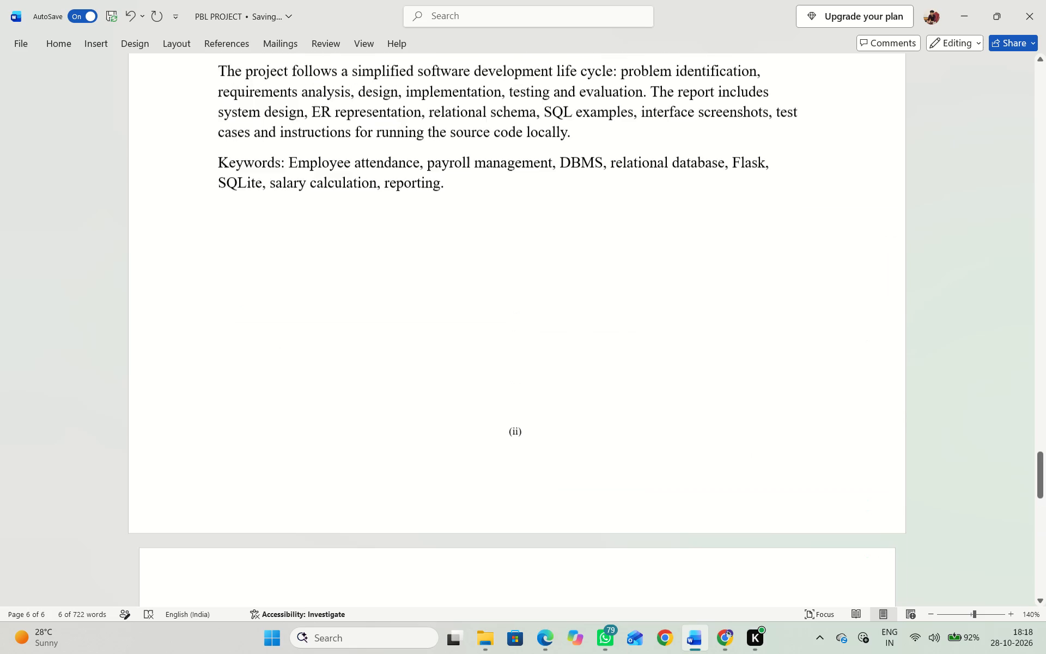
{"action": "scroll", "coordinate": [743, 294], "scroll_direction": "up", "scroll_amount": 8}
{"action": "scroll", "coordinate": [739, 271], "scroll_direction": "up", "scroll_amount": 17}
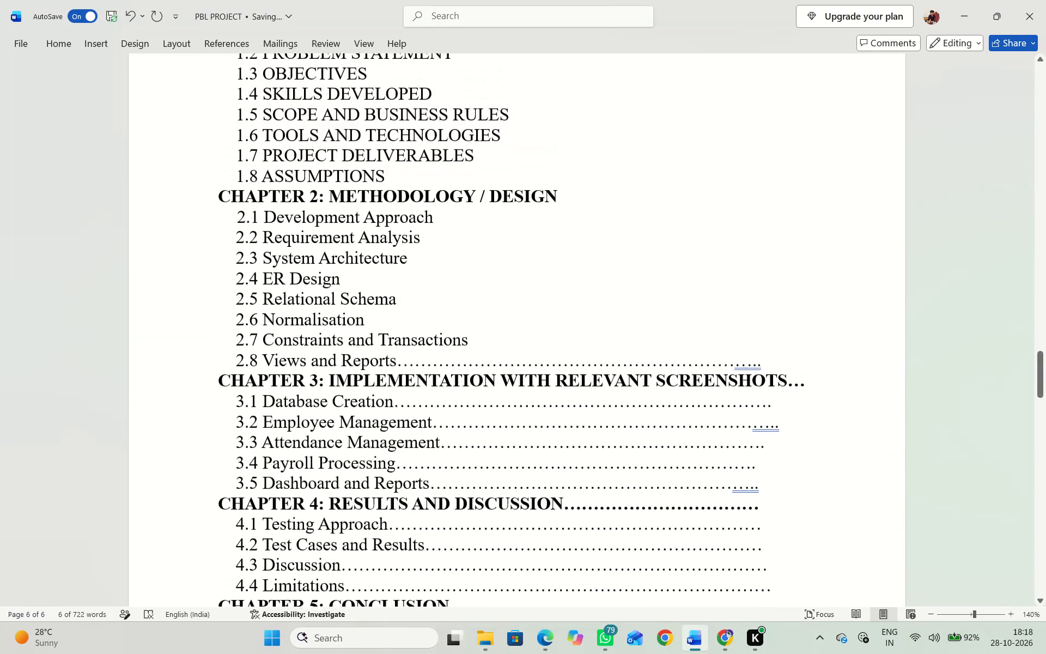
{"action": "scroll", "coordinate": [739, 263], "scroll_direction": "up", "scroll_amount": 3}
{"action": "scroll", "coordinate": [739, 263], "scroll_direction": "down", "scroll_amount": 20}
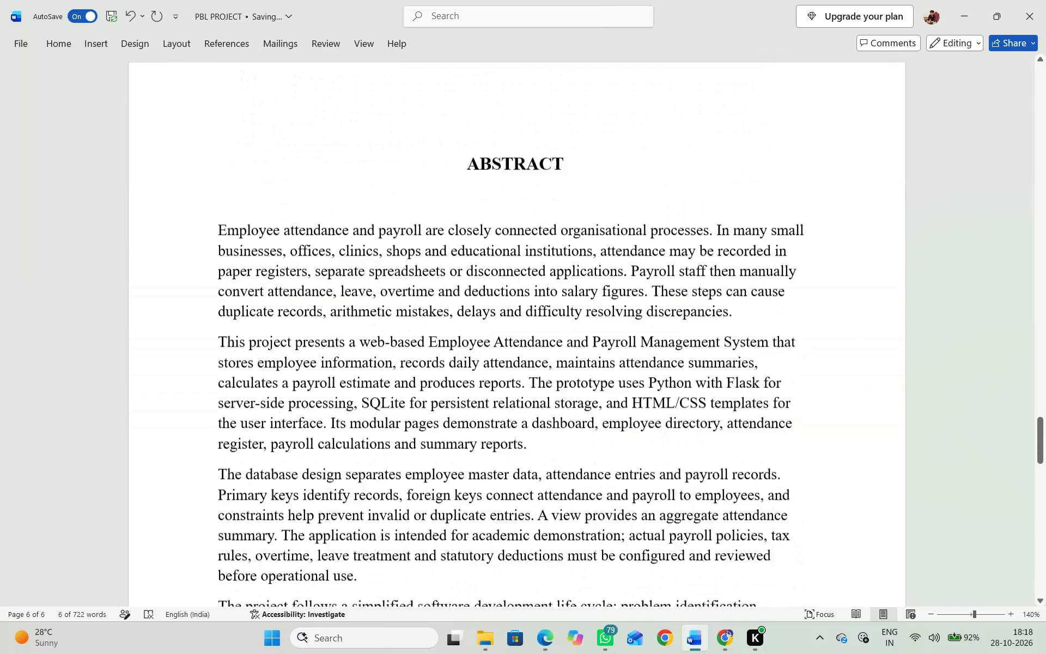
{"action": "scroll", "coordinate": [739, 262], "scroll_direction": "down", "scroll_amount": 20}
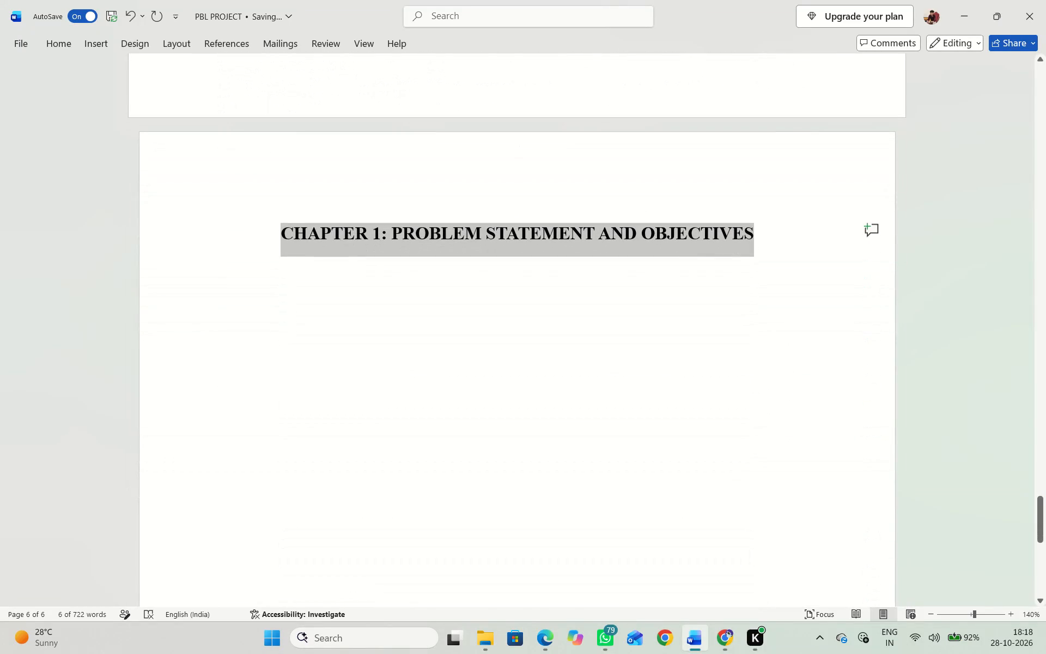
{"action": "left_click", "coordinate": [763, 244]}
Copy the section heading "1.1 INTRODUCTION" from page 6 of the DBMS_Employee_Attendance_Payroll report PDF in Edge.
{"action": "left_click", "coordinate": [542, 637]}
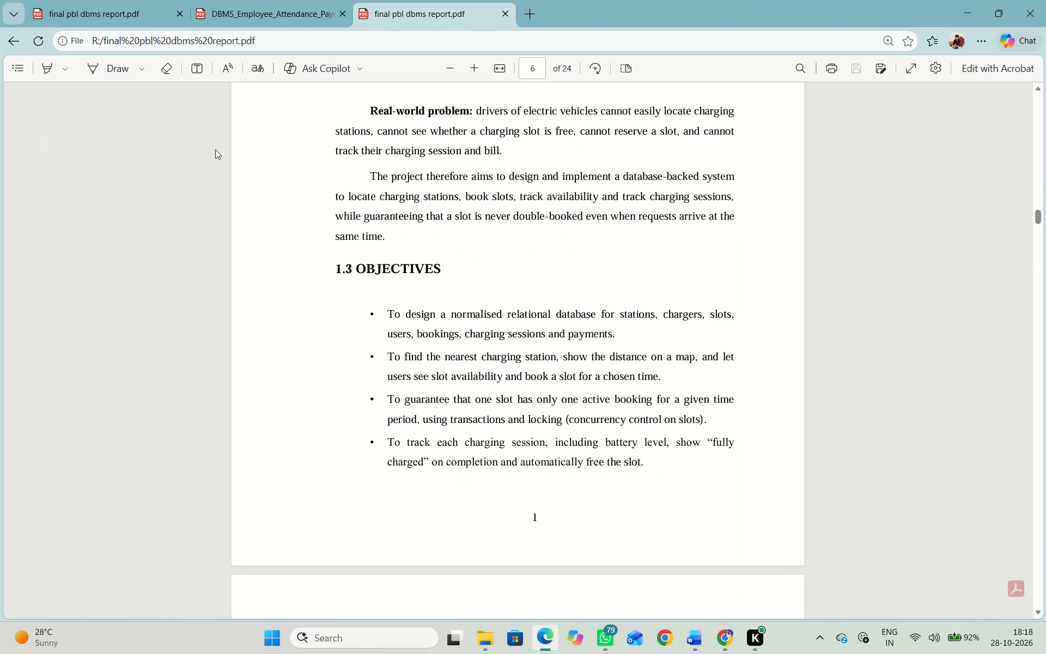
{"action": "left_click", "coordinate": [217, 15]}
{"action": "scroll", "coordinate": [357, 192], "scroll_direction": "down", "scroll_amount": 1}
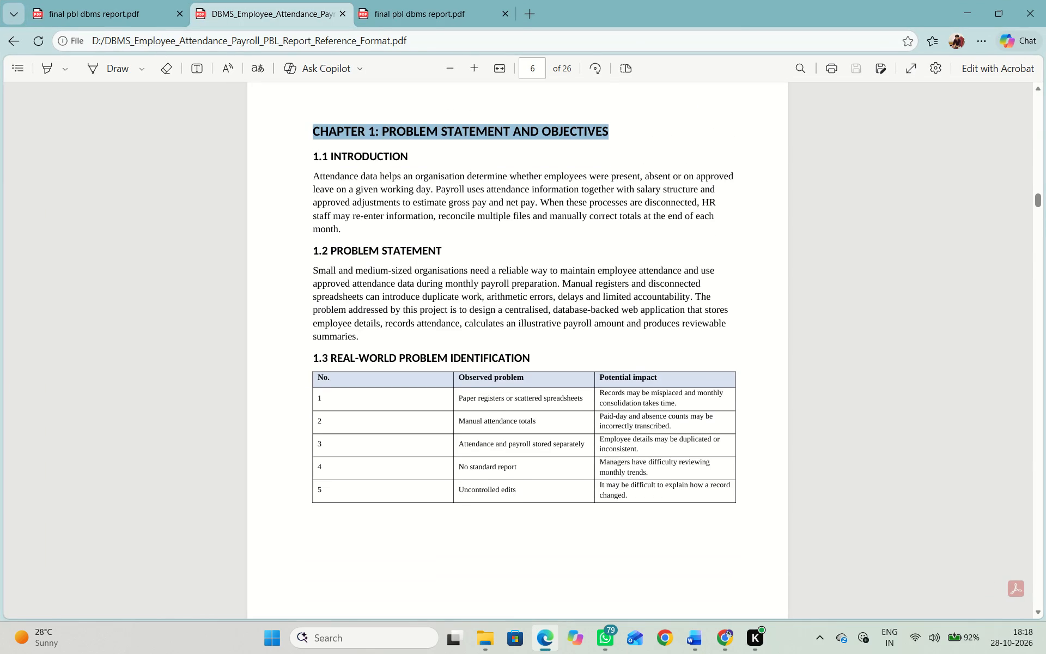
{"action": "left_click_drag", "start_coordinate": [312, 147], "coordinate": [396, 149]}
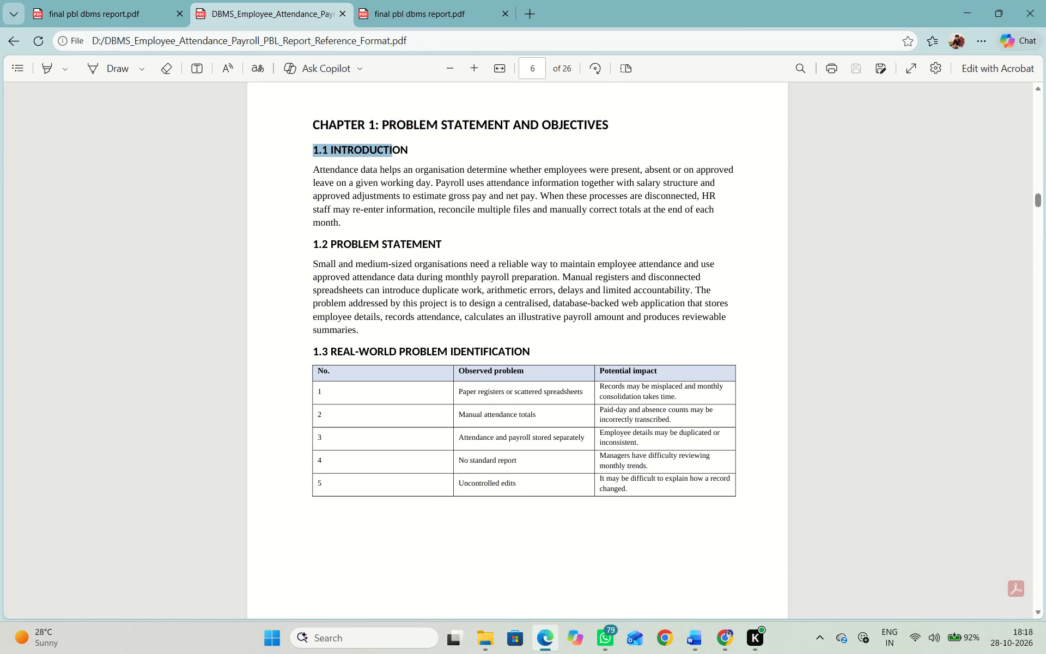
{"action": "left_click_drag", "start_coordinate": [396, 149], "coordinate": [403, 149]}
{"action": "key", "text": "ctrl+c"}
Check the placement of the 1.1 INTRODUCTION section in the final pbl dbms report PDF and return to the Word document.
{"action": "left_click", "coordinate": [396, 7]}
{"action": "scroll", "coordinate": [358, 209], "scroll_direction": "down", "scroll_amount": 1}
{"action": "scroll", "coordinate": [360, 188], "scroll_direction": "up", "scroll_amount": 8}
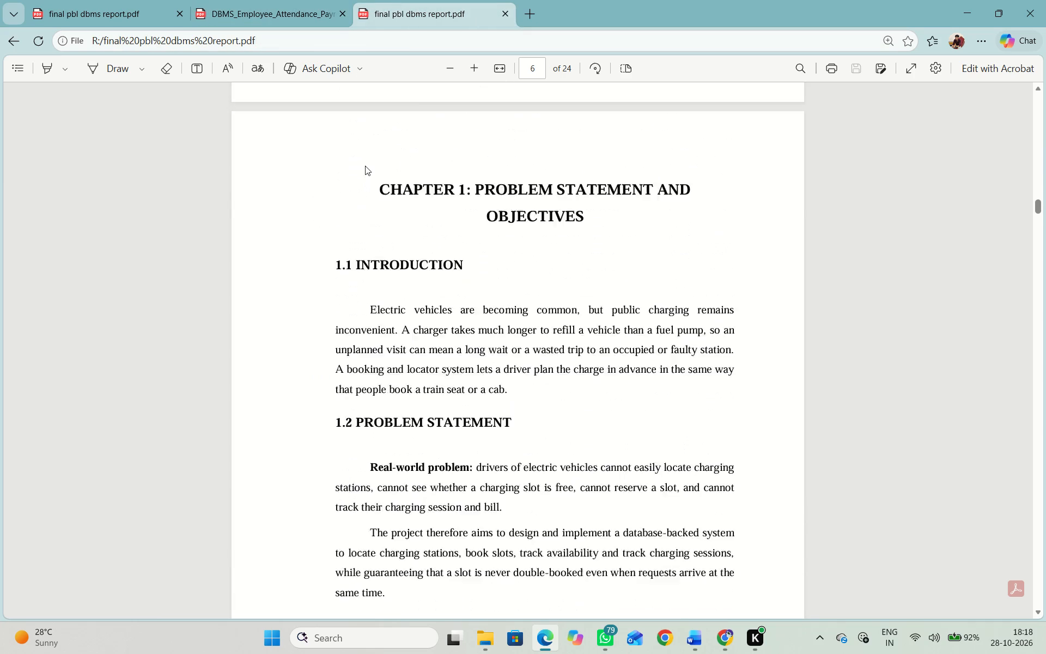
{"action": "scroll", "coordinate": [366, 166], "scroll_direction": "down", "scroll_amount": 3}
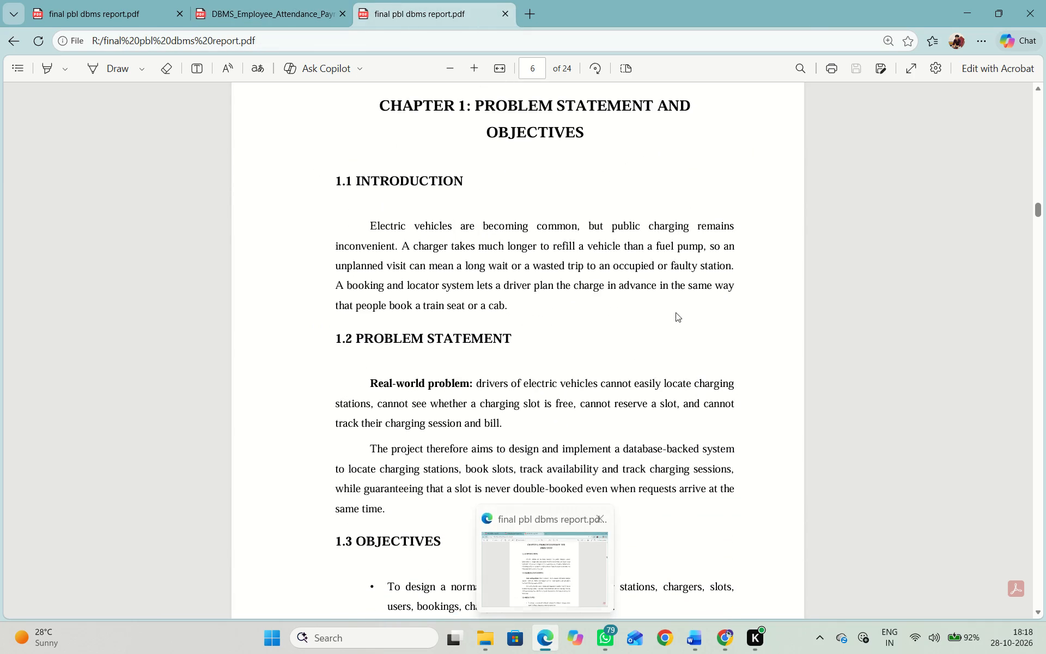
{"action": "left_click", "coordinate": [967, 1]}
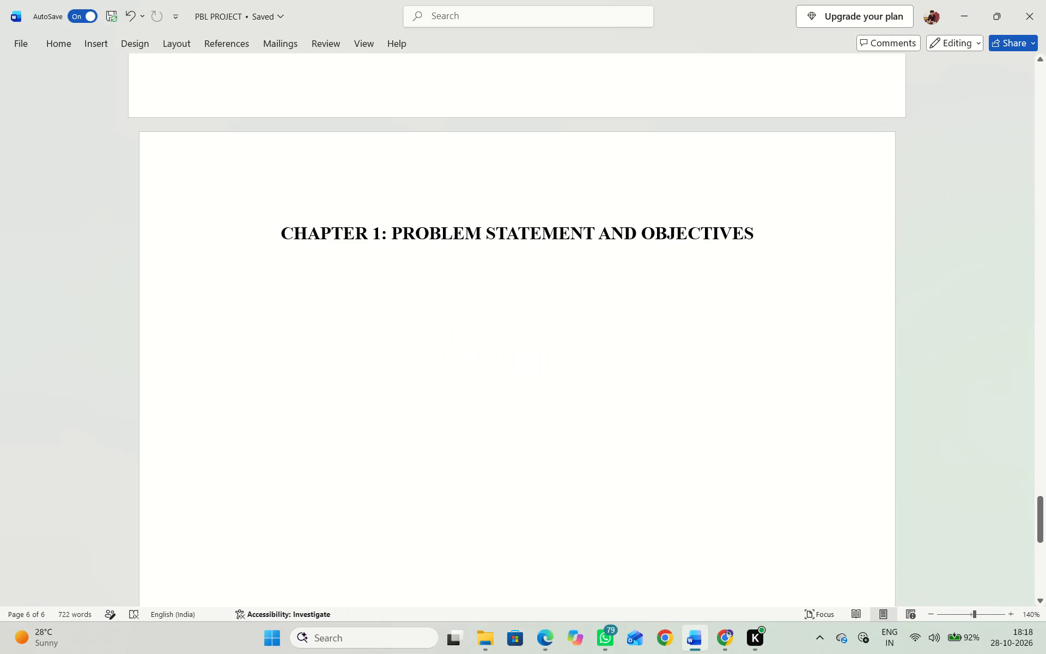
Paste the copied heading "1.1 INTRODUCTION" left-aligned below the Chapter 1 heading, leaving an unnumbered line beneath it.
{"action": "key", "text": "Return"}
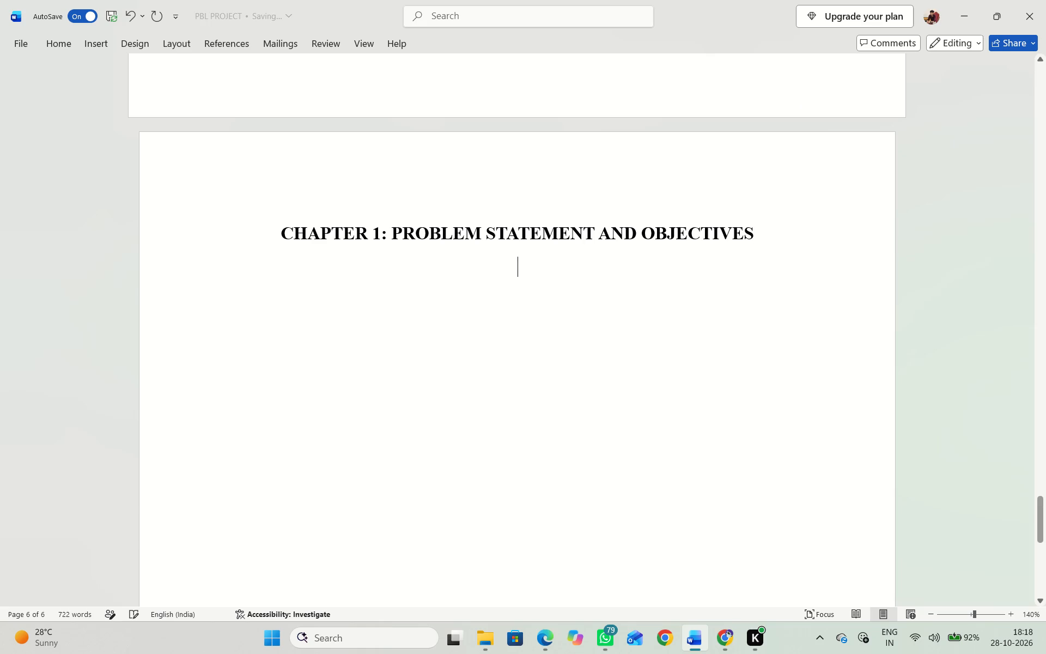
{"action": "key", "text": "BackSpace"}
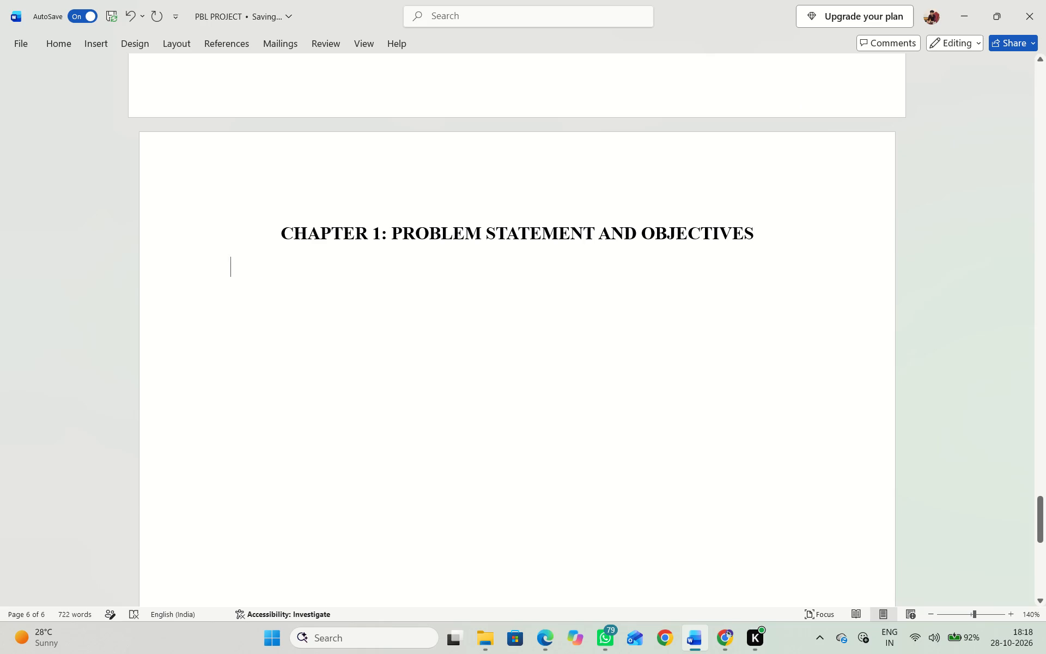
{"action": "key", "text": "Return"}
{"action": "key", "text": "ctrl+v"}
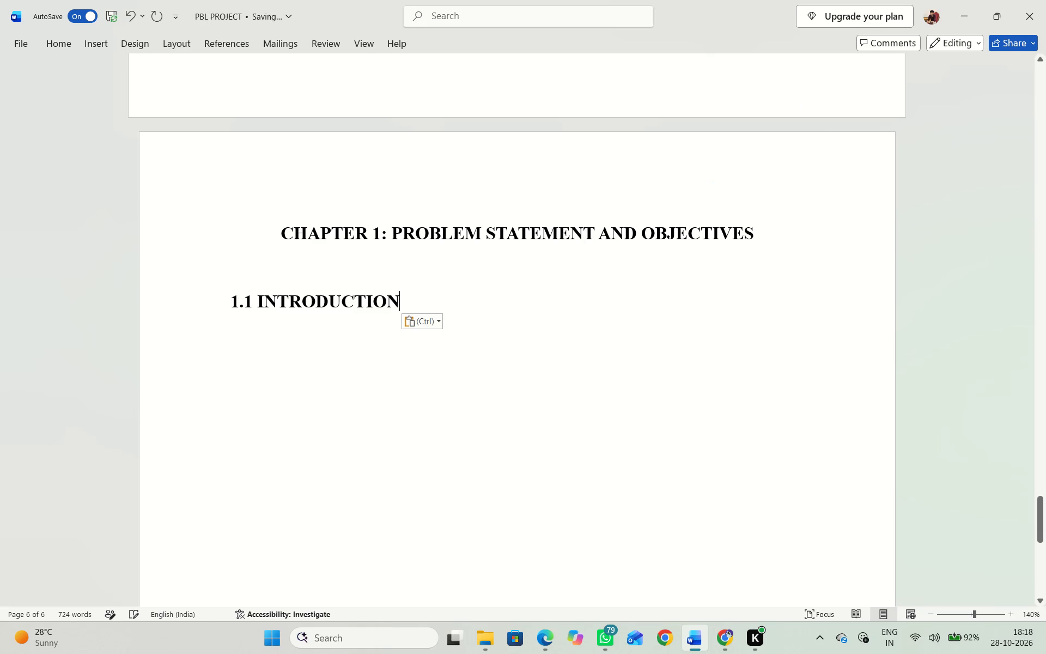
{"action": "key", "text": "Return"}
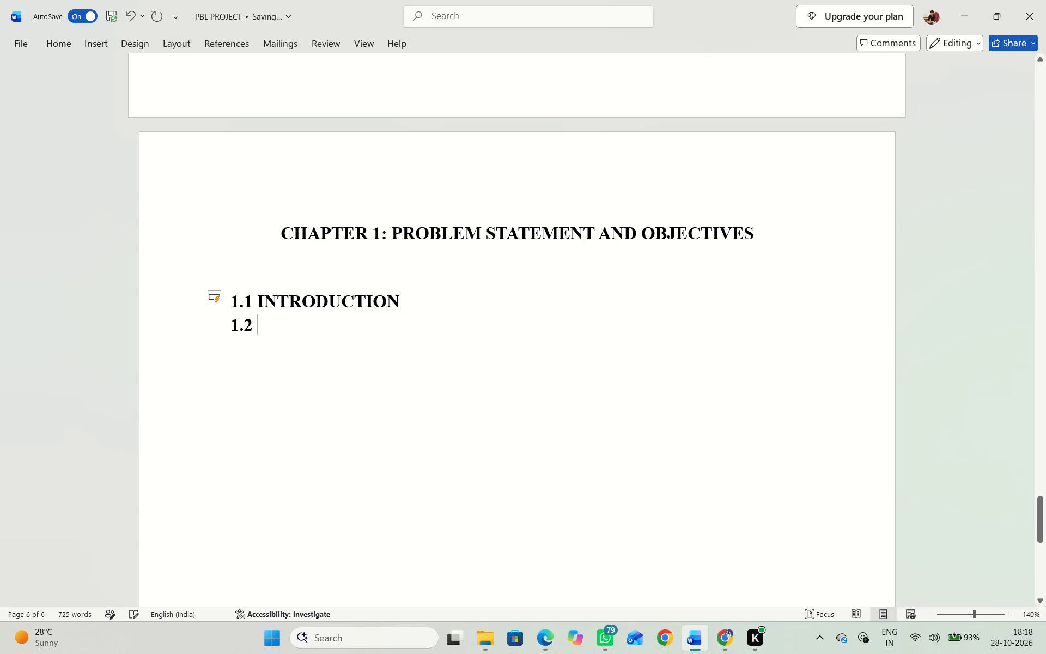
{"action": "key", "text": "BackSpace"}
Copy the 1.1 INTRODUCTION paragraph from the DBMS_Employee_Attendance_Payroll PDF in Edge and paste it under the matching heading in Word.
{"action": "left_click", "coordinate": [548, 646]}
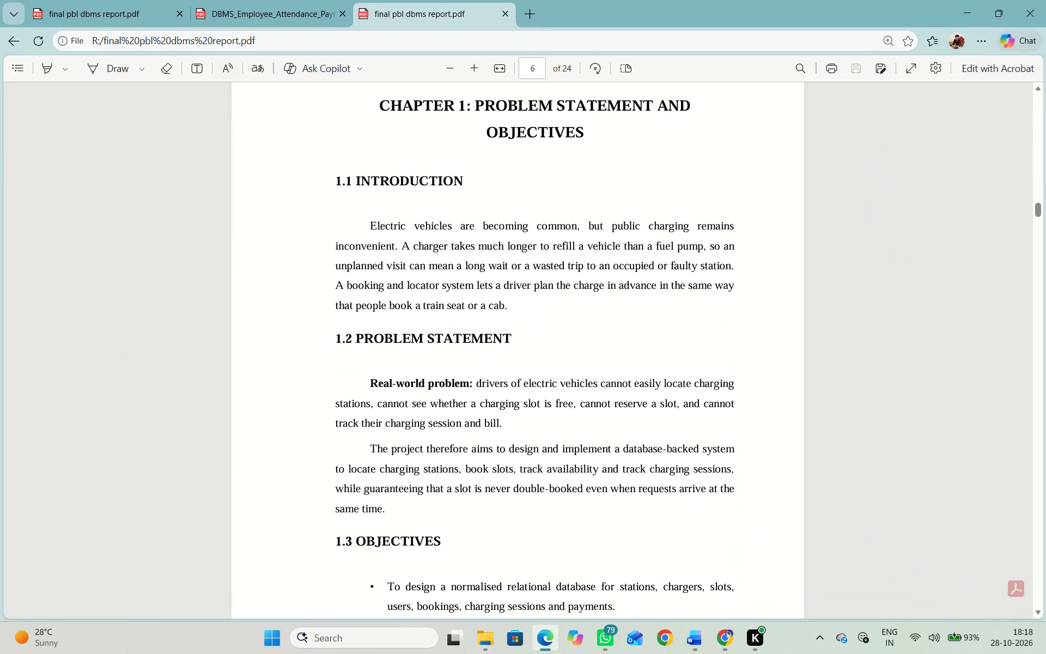
{"action": "left_click", "coordinate": [238, 20]}
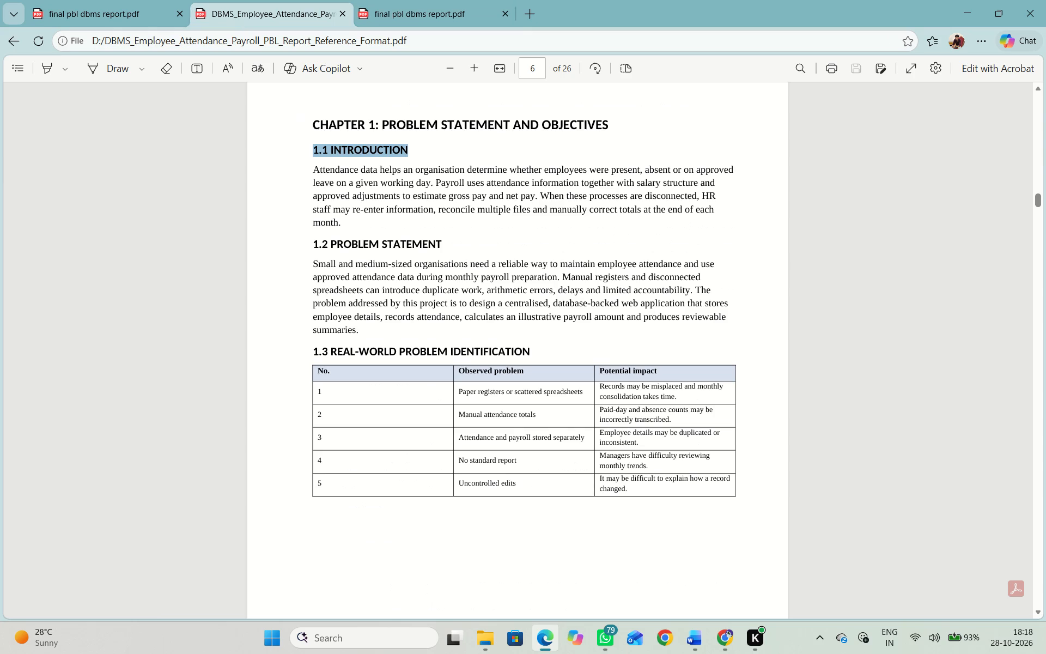
{"action": "left_click_drag", "start_coordinate": [312, 168], "coordinate": [355, 209]}
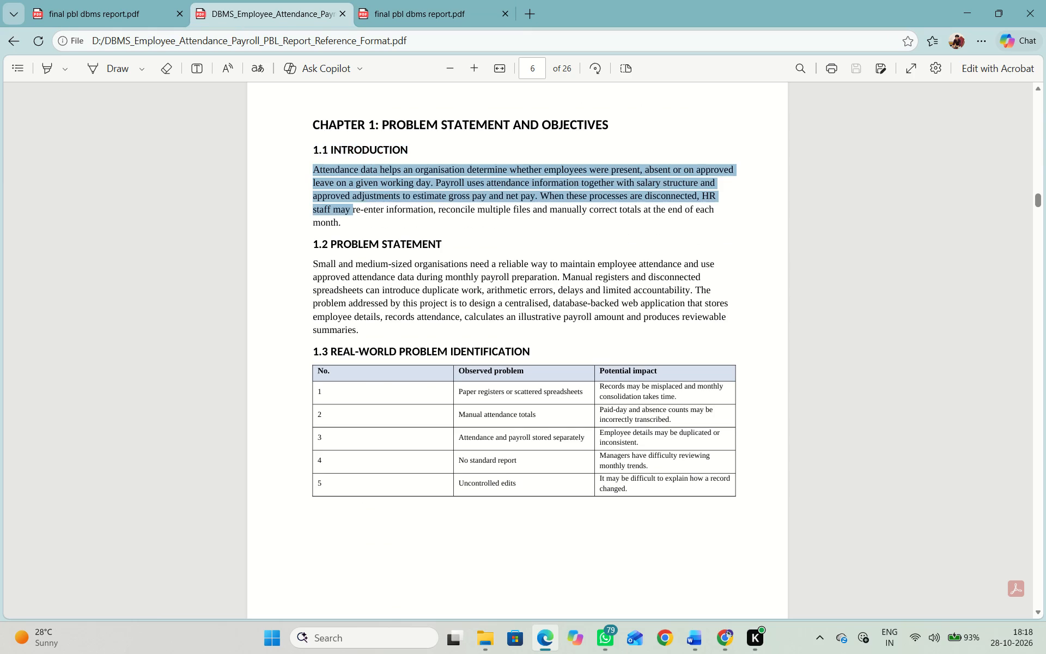
{"action": "left_click_drag", "start_coordinate": [355, 209], "coordinate": [364, 227]}
{"action": "key", "text": "ctrl+c"}
{"action": "left_click", "coordinate": [959, 6]}
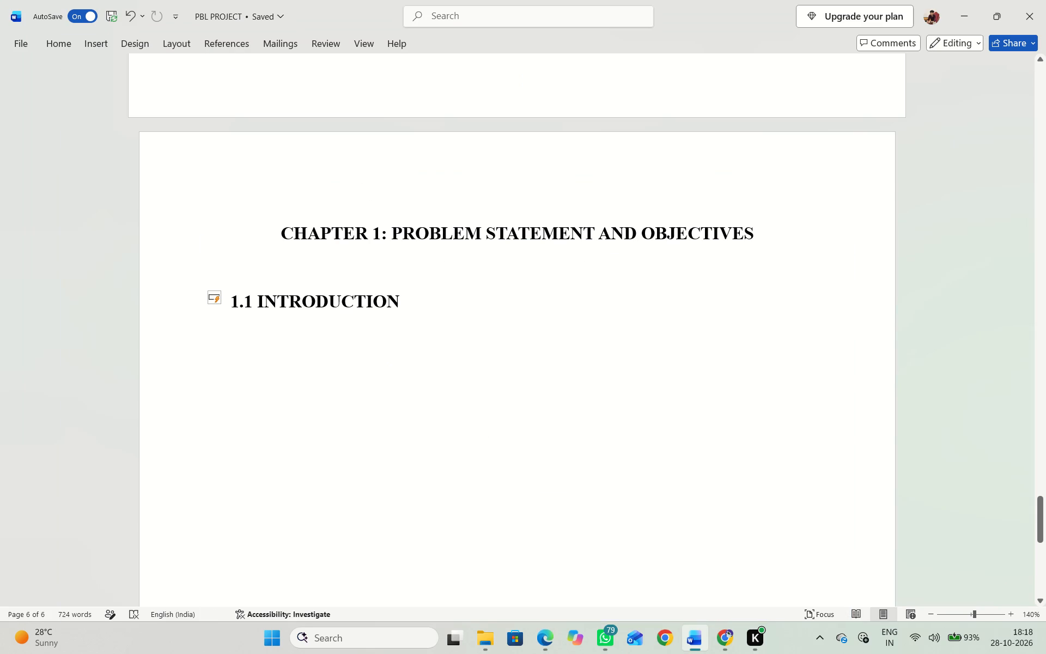
{"action": "key", "text": "Return"}
{"action": "key", "text": "ctrl+v"}
Set the pasted introduction paragraph to 12 pt and remove its bold formatting.
{"action": "left_click_drag", "start_coordinate": [256, 344], "coordinate": [254, 344]}
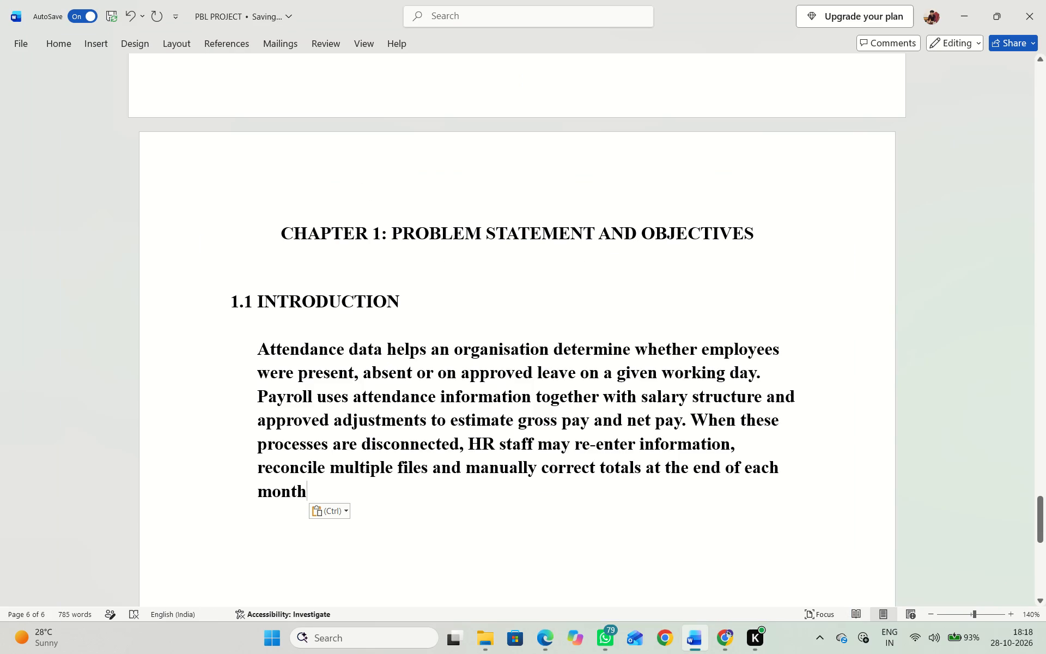
{"action": "left_click_drag", "start_coordinate": [254, 344], "coordinate": [296, 487]}
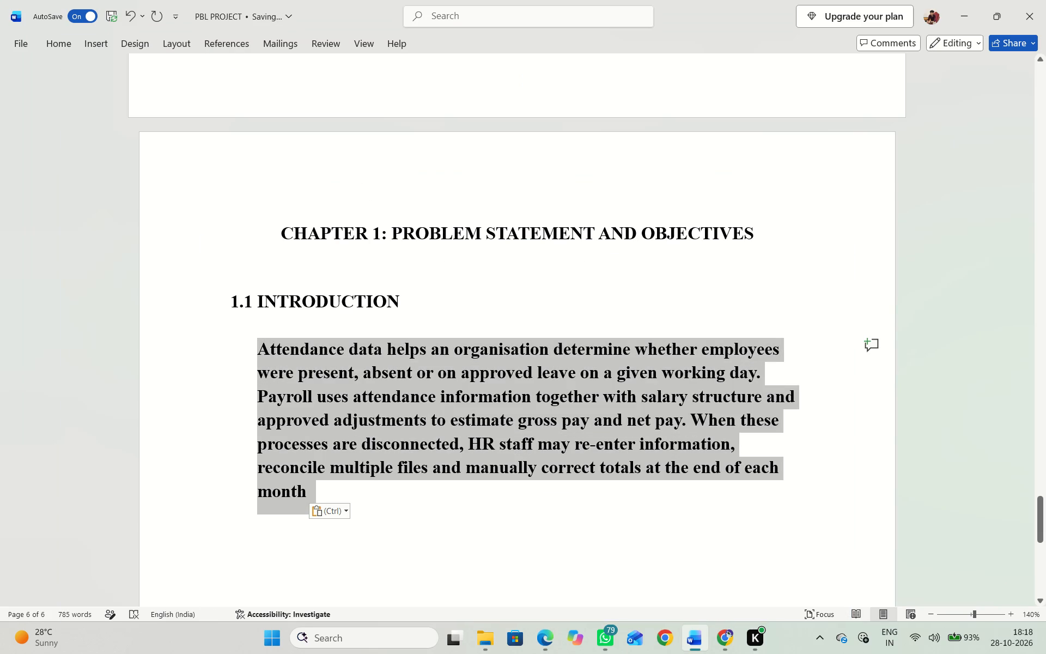
{"action": "left_click_drag", "start_coordinate": [296, 487], "coordinate": [287, 491]}
{"action": "left_click", "coordinate": [374, 448]}
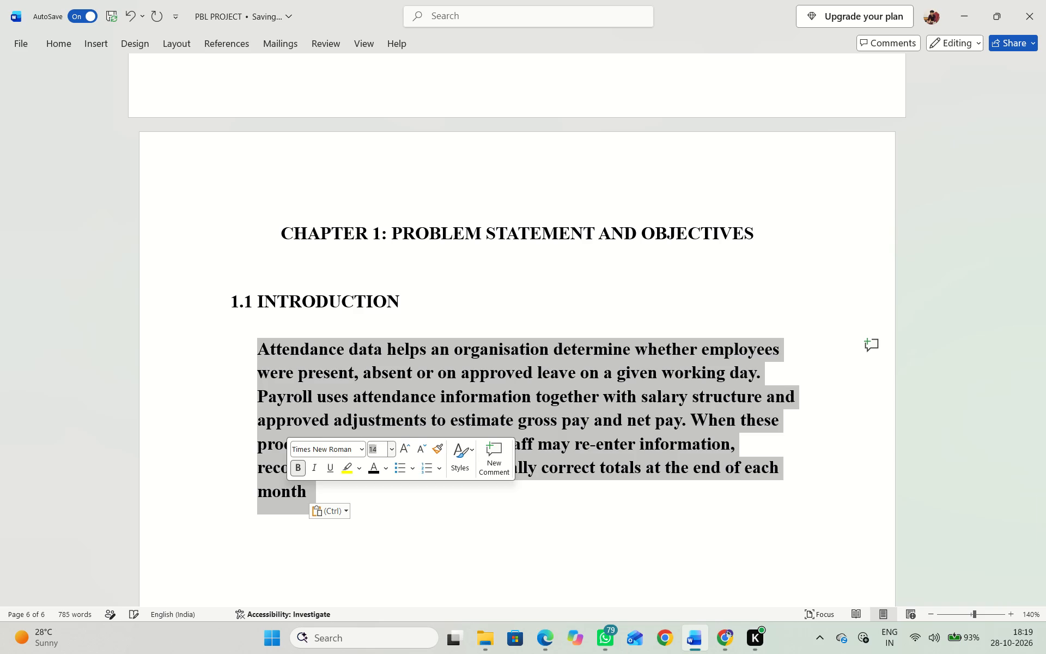
{"action": "key", "text": "1"}
{"action": "type", "text": "21"}
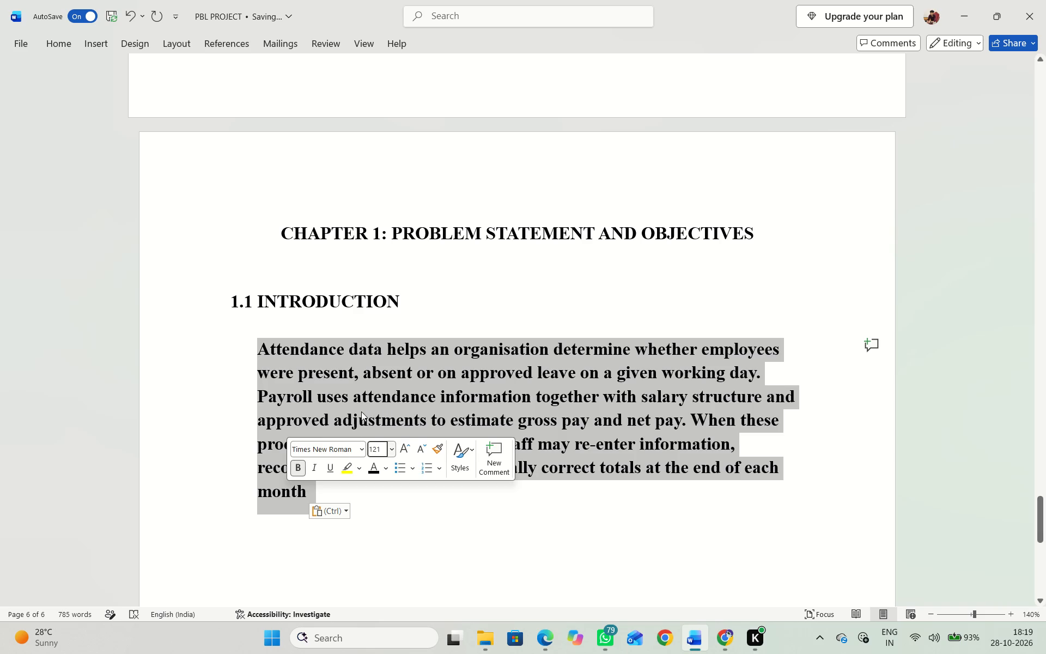
{"action": "key", "text": "BackSpace"}
{"action": "key", "text": "BackSpace"}
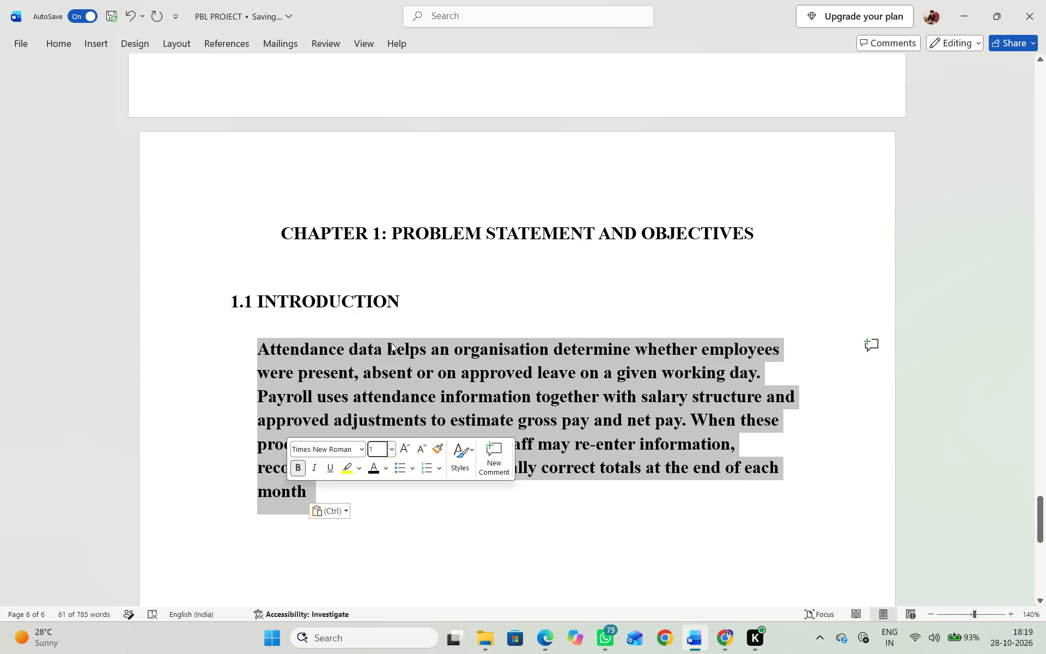
{"action": "key", "text": "2"}
{"action": "left_click", "coordinate": [297, 463]}
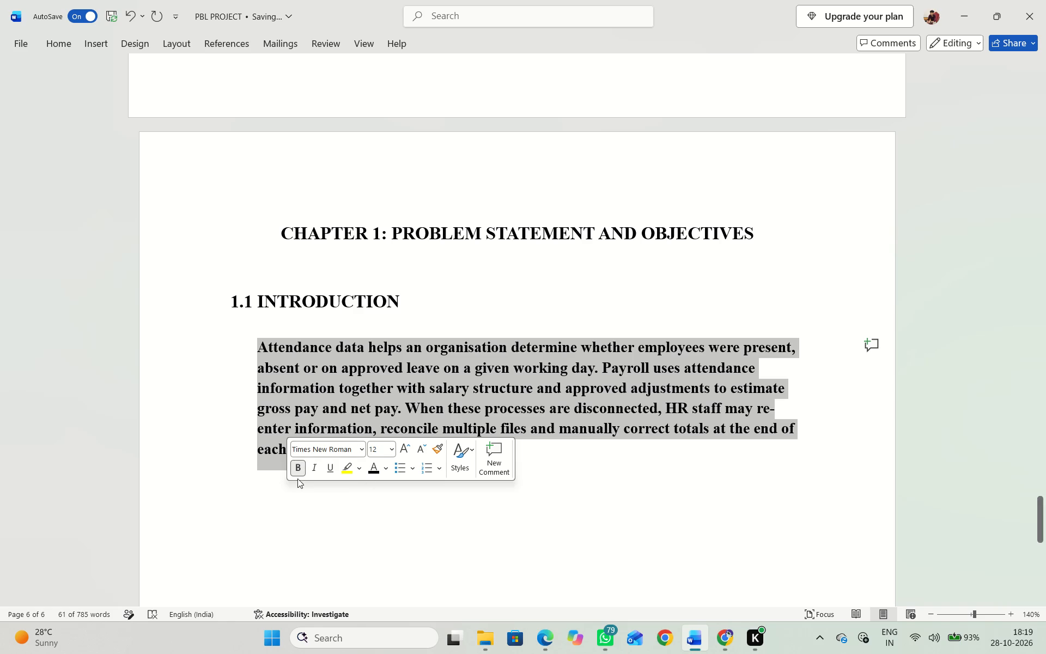
{"action": "left_click", "coordinate": [295, 473]}
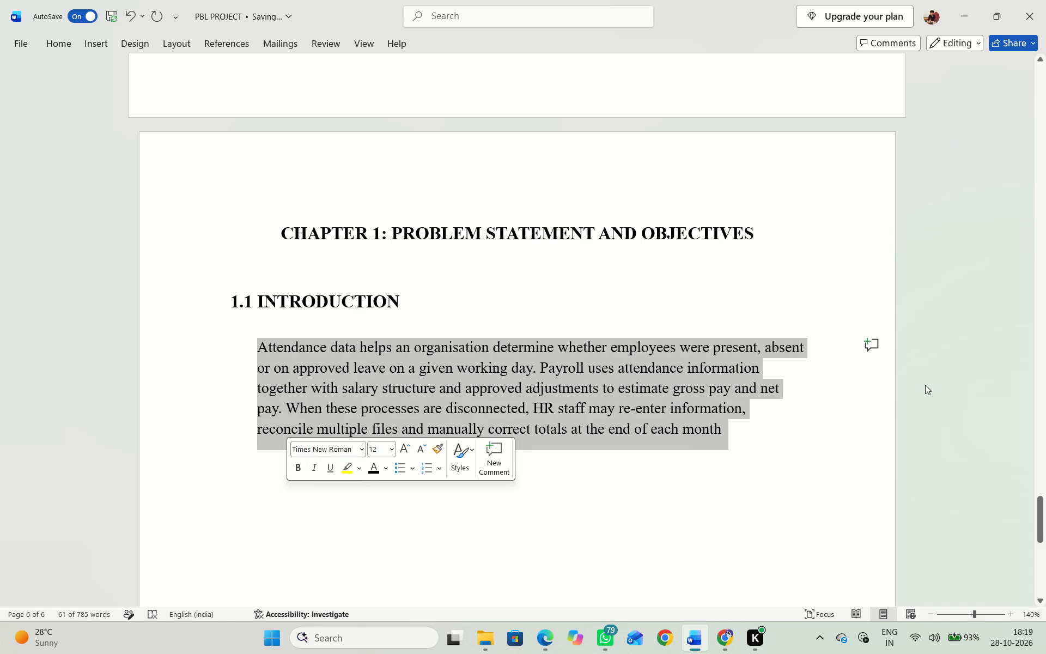
{"action": "left_click", "coordinate": [925, 385]}
Add the missing full stop after "month" in the introduction paragraph and start a new line below it.
{"action": "scroll", "coordinate": [351, 343], "scroll_direction": "down", "scroll_amount": 1}
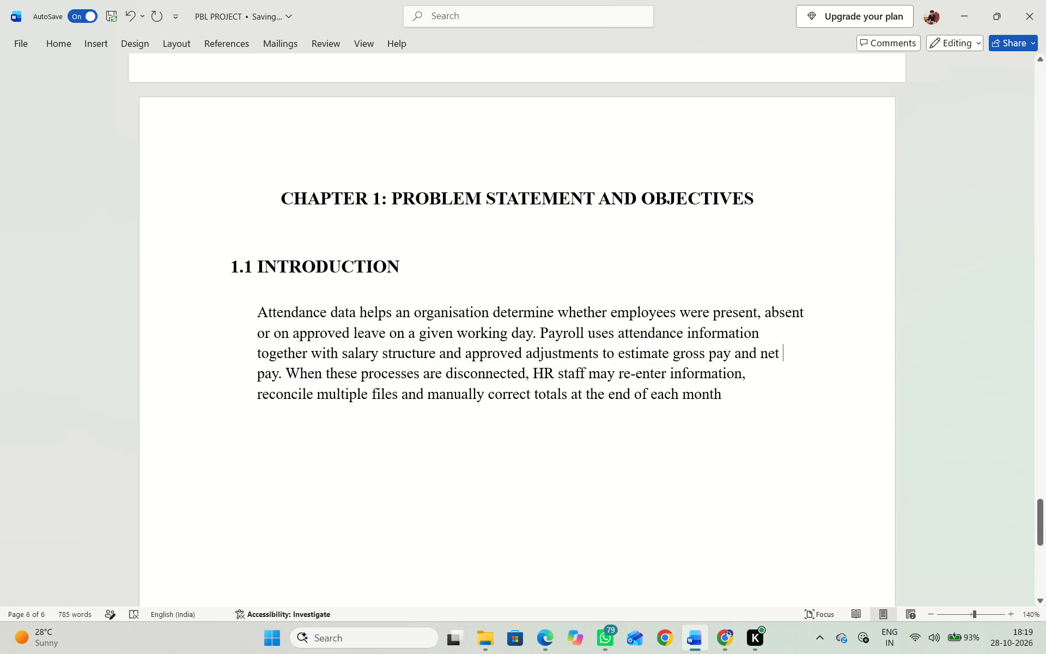
{"action": "scroll", "coordinate": [351, 343], "scroll_direction": "down", "scroll_amount": 1}
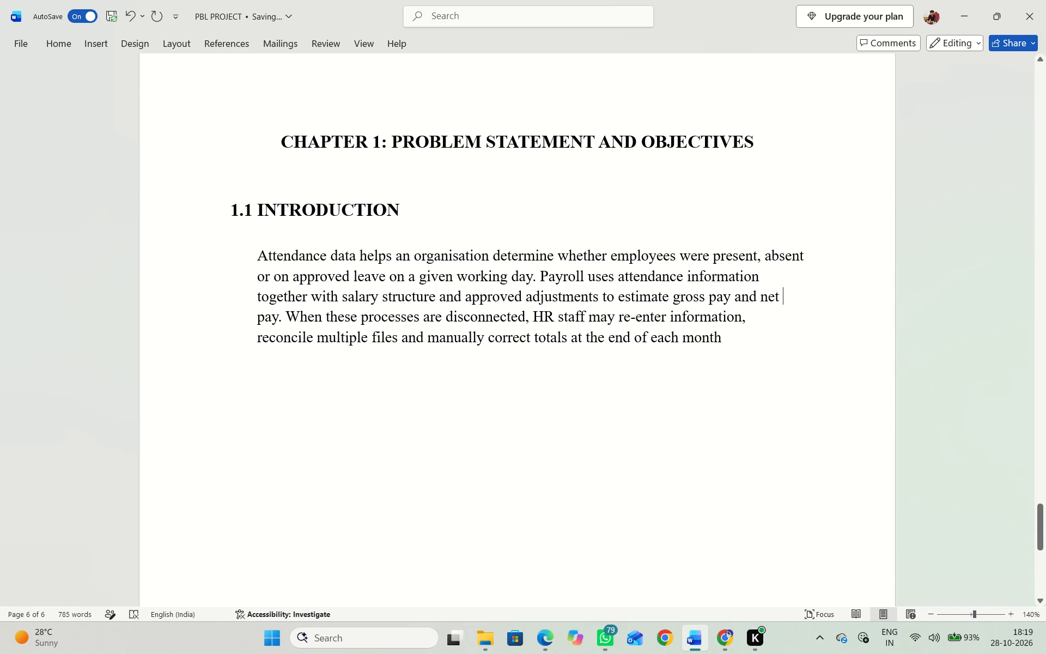
{"action": "left_click", "coordinate": [720, 338]}
{"action": "key", "text": "period"}
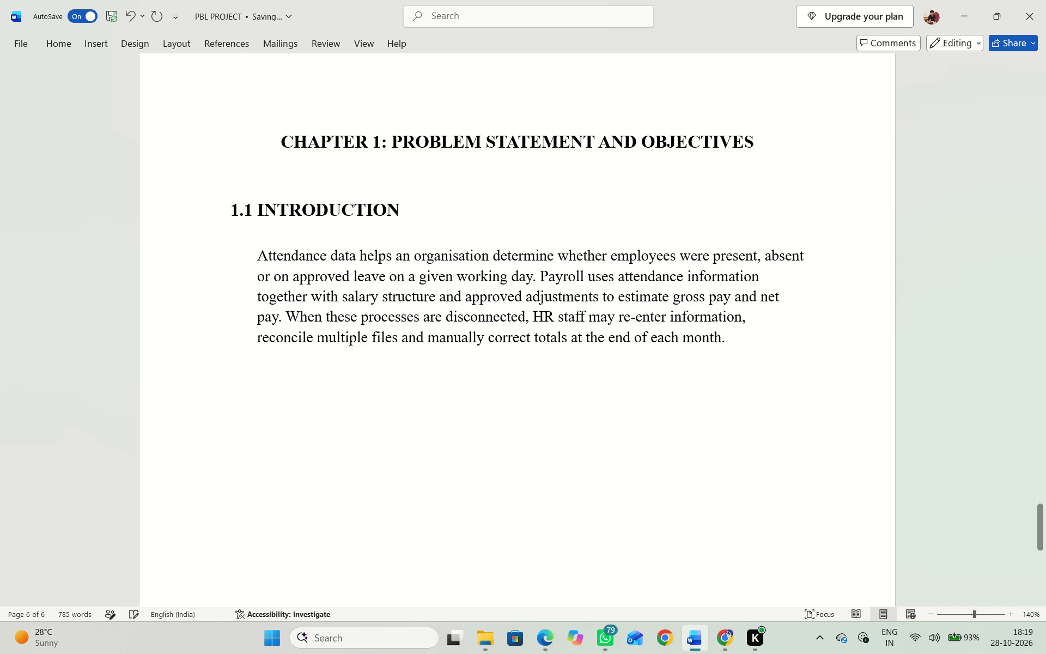
{"action": "key", "text": "Return"}
Check how the 1.1 INTRODUCTION paragraph is laid out in the final pbl dbms report PDF and return to Word.
{"action": "left_click_drag", "start_coordinate": [547, 634], "coordinate": [547, 629]}
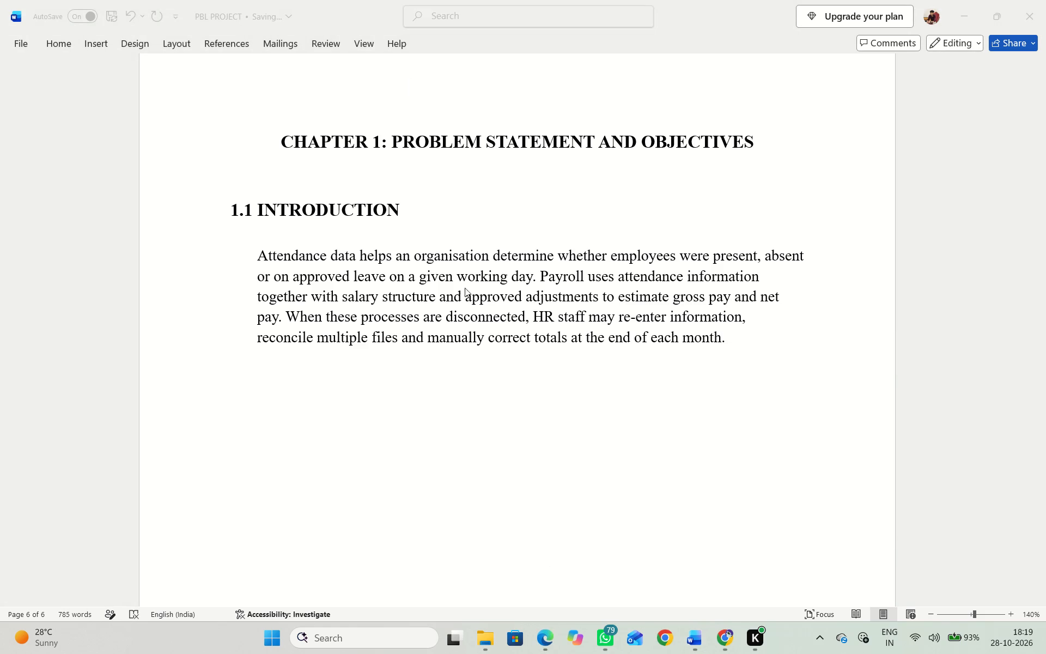
{"action": "left_click", "coordinate": [548, 627]}
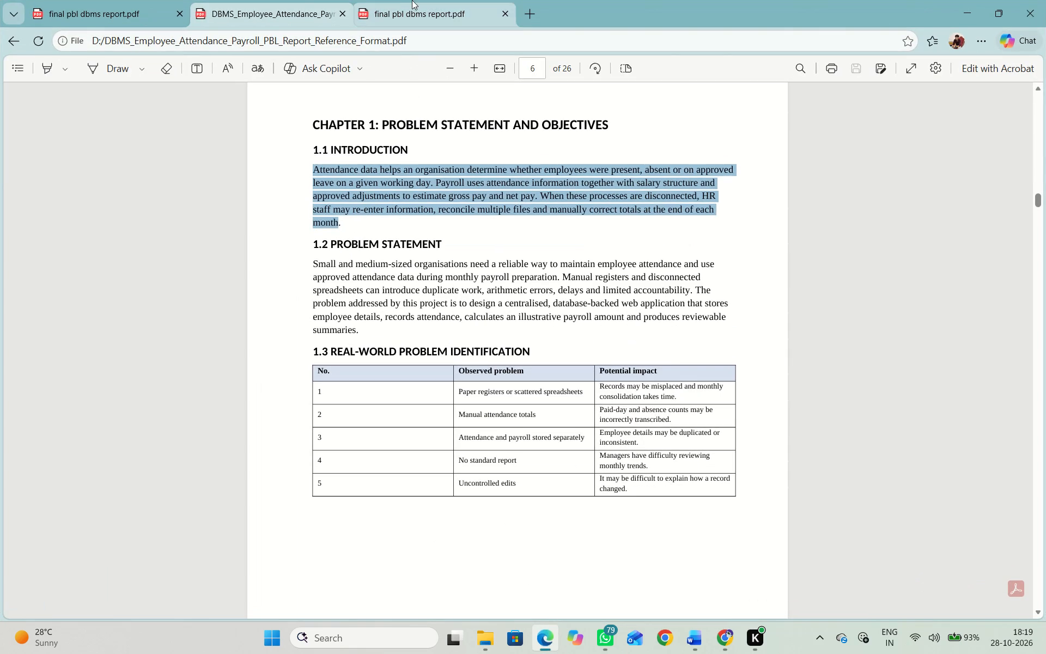
{"action": "left_click", "coordinate": [415, 11]}
{"action": "scroll", "coordinate": [425, 227], "scroll_direction": "down", "scroll_amount": 1}
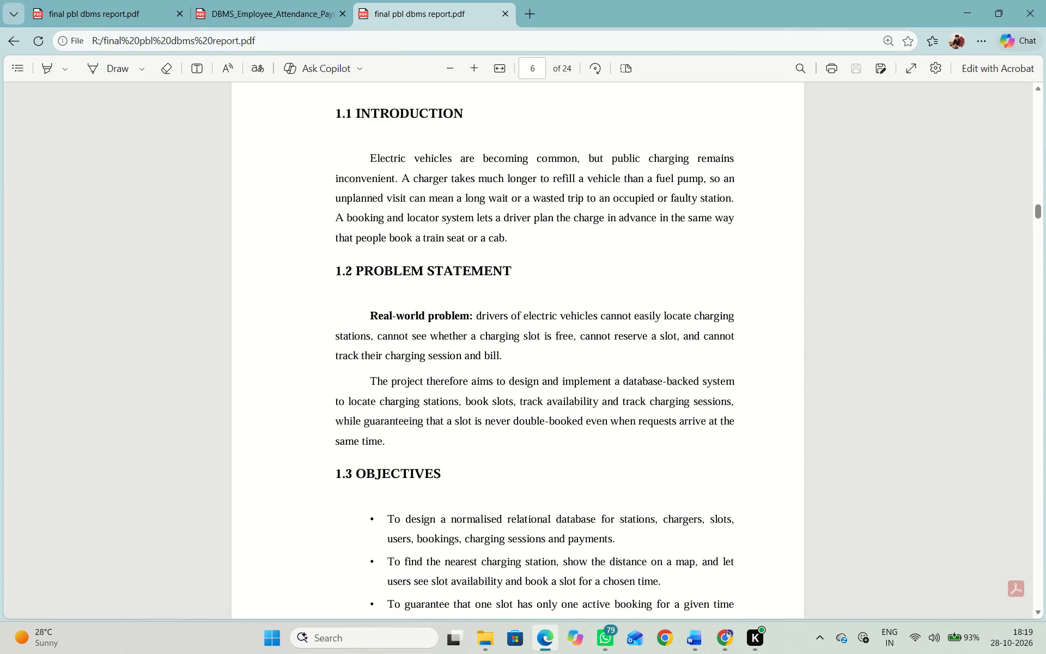
{"action": "left_click", "coordinate": [552, 631]}
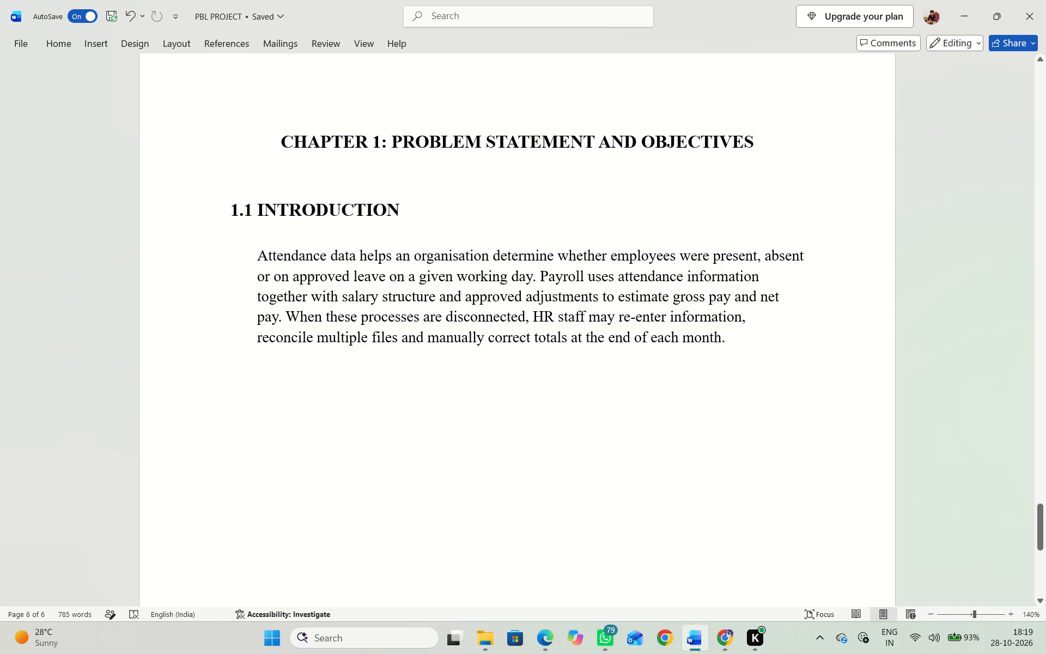
{"action": "left_click", "coordinate": [540, 639]}
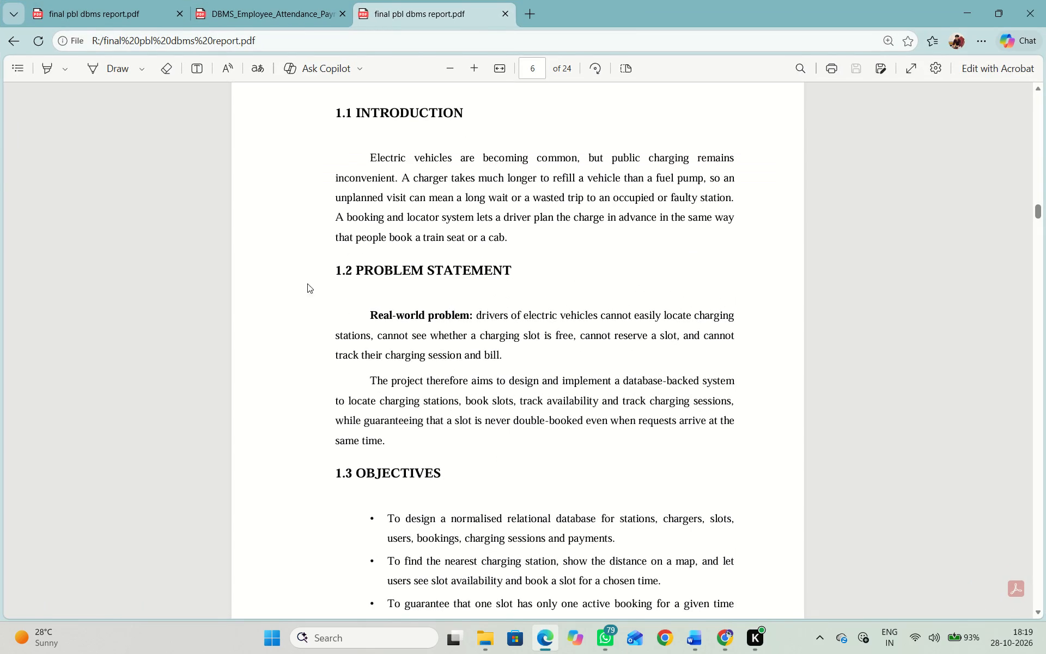
{"action": "left_click", "coordinate": [545, 634]}
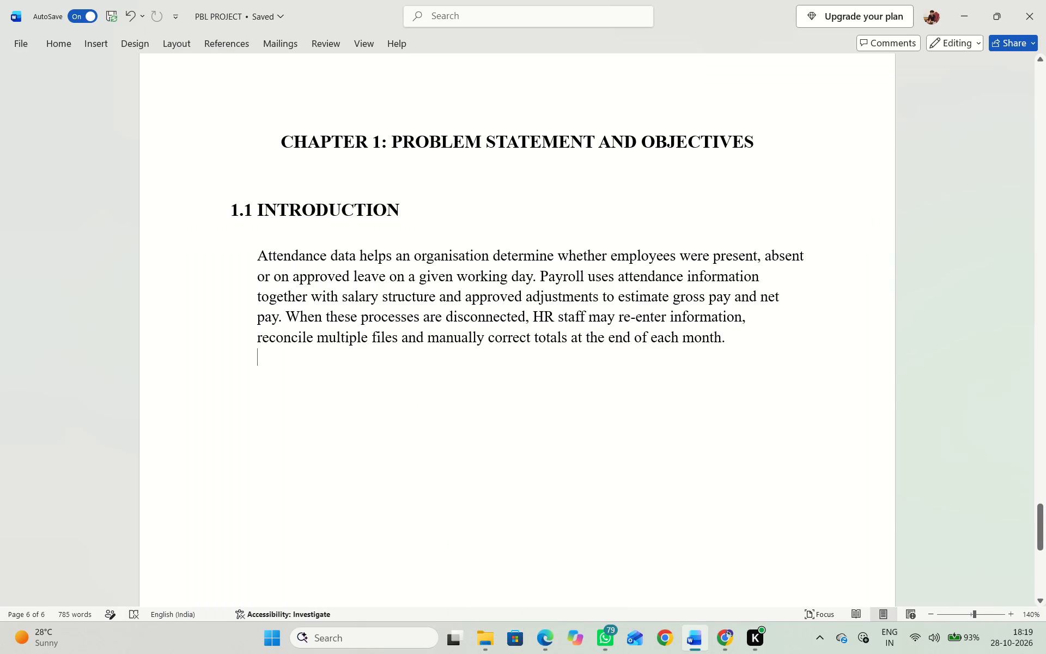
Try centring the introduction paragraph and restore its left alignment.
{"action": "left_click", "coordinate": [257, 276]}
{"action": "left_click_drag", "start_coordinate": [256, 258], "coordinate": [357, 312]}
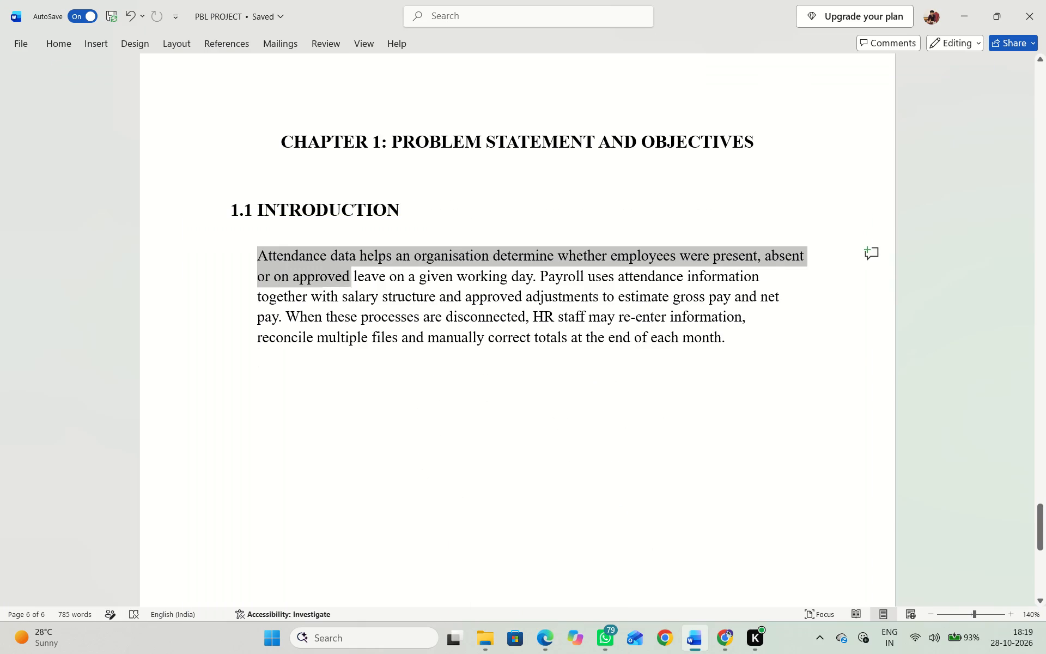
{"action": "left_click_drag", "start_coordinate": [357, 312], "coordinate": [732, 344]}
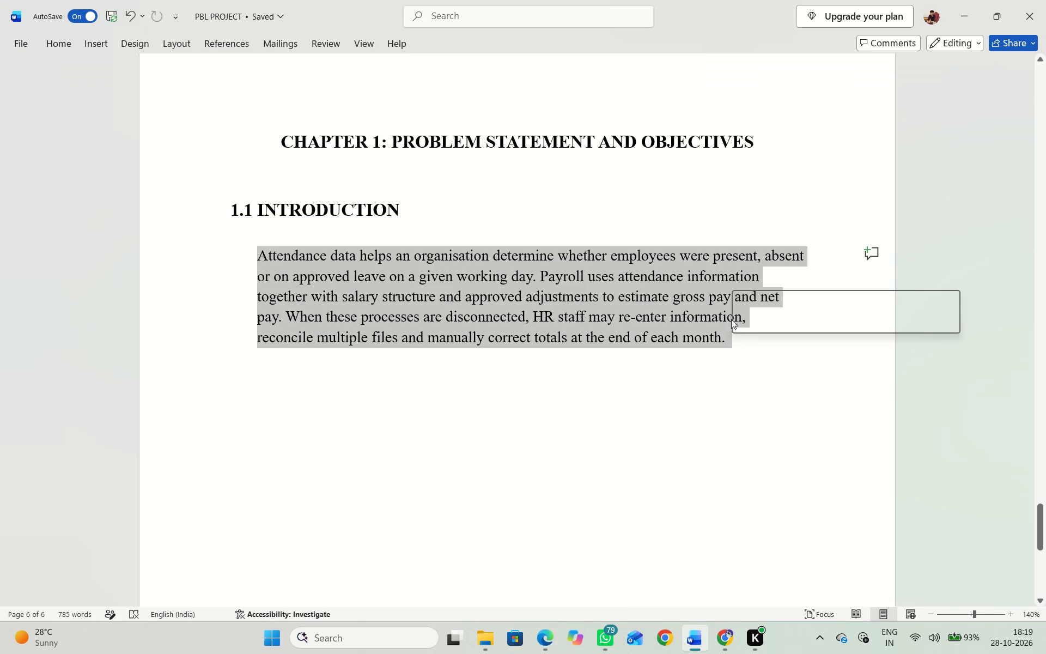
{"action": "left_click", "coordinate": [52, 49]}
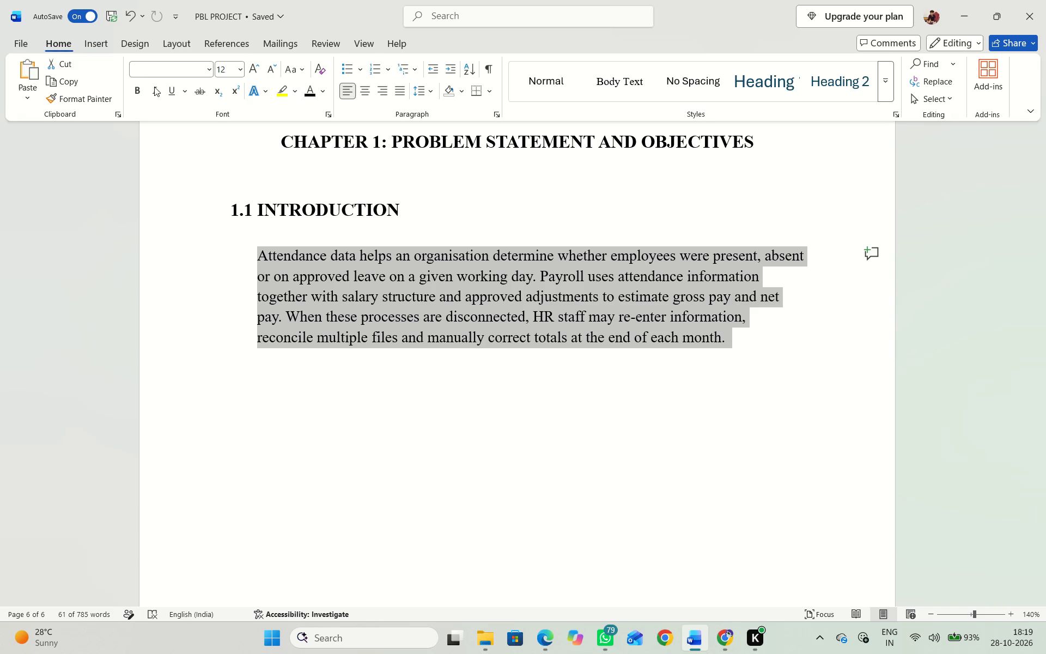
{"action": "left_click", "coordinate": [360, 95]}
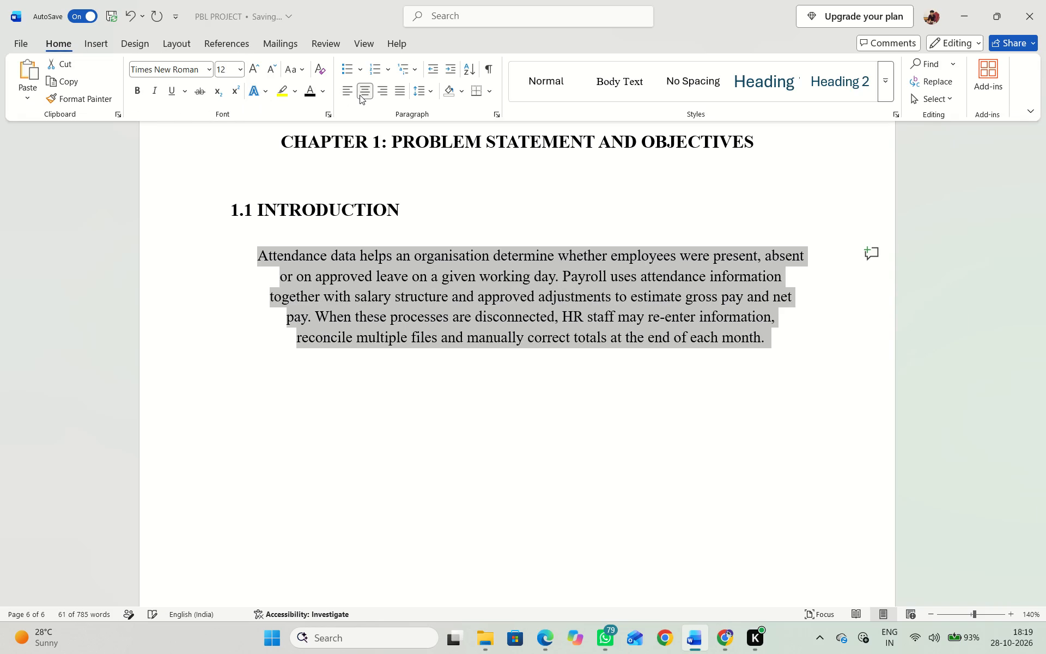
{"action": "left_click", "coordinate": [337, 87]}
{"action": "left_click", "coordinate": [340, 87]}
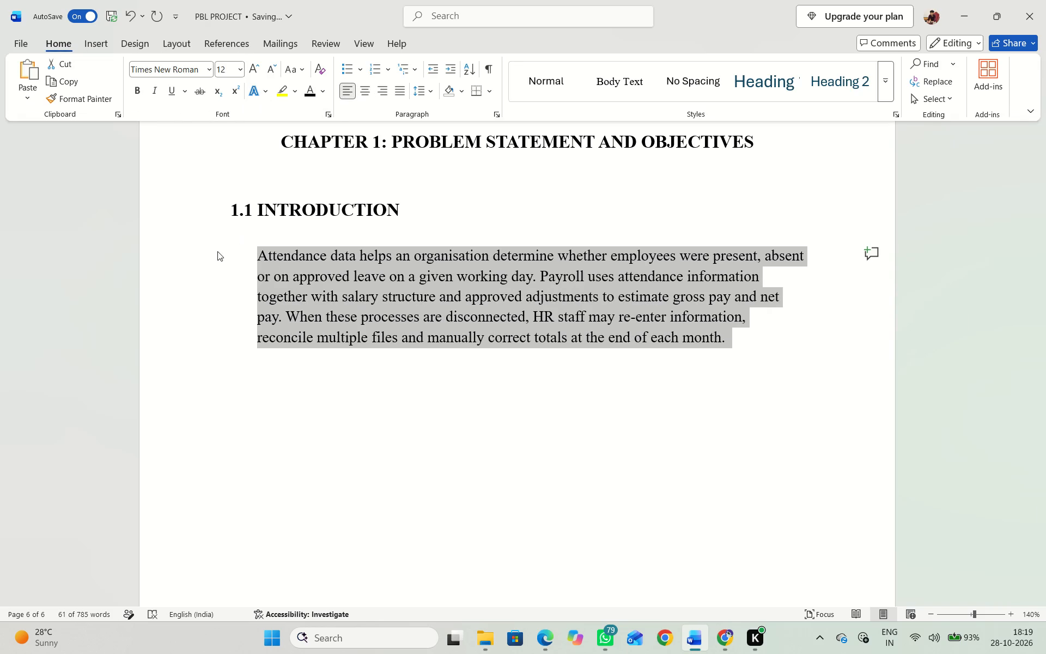
Remove the introduction paragraph's left indent and indent only its first line with seven spaces.
{"action": "left_click", "coordinate": [254, 255]}
{"action": "left_click", "coordinate": [258, 254]}
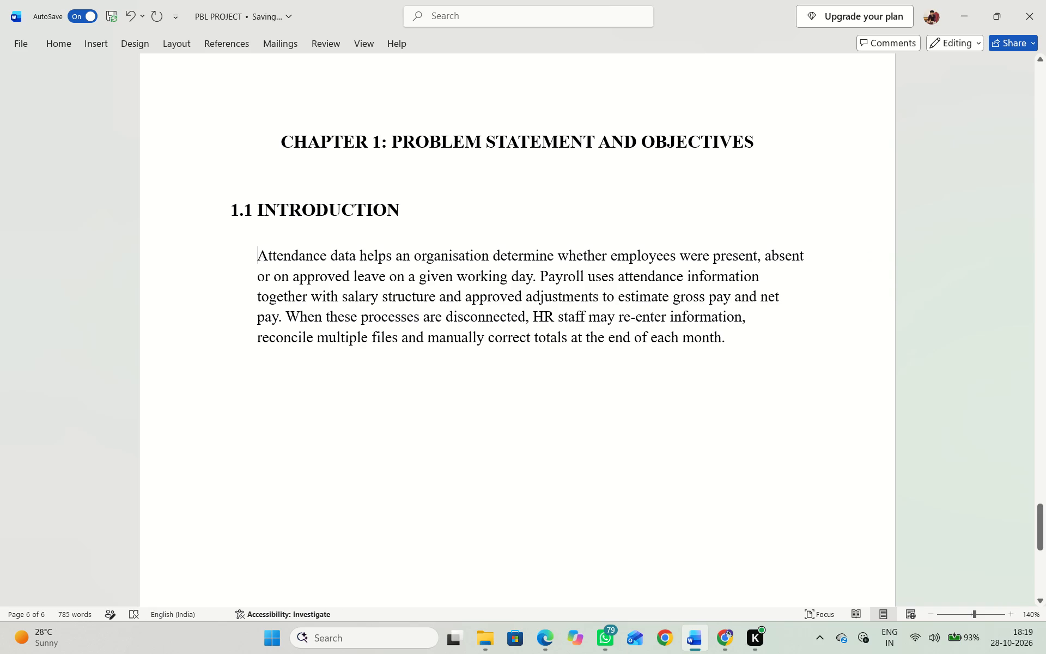
{"action": "key", "text": "BackSpace"}
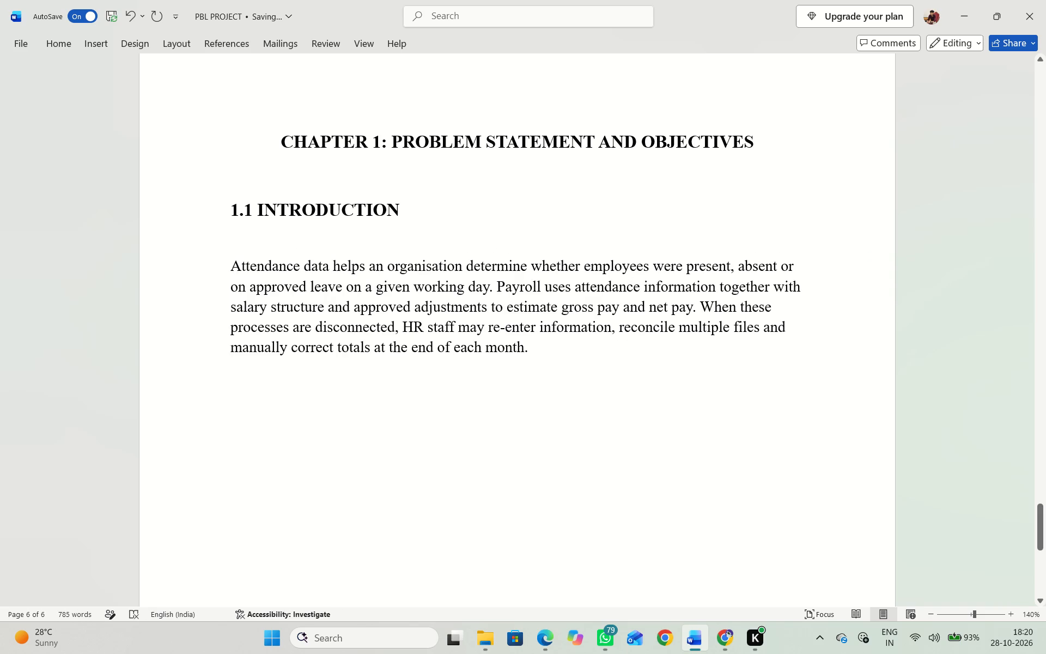
{"action": "key", "text": "space"}
{"action": "key", "text": "space"}
{"action": "key", "text": "space"}
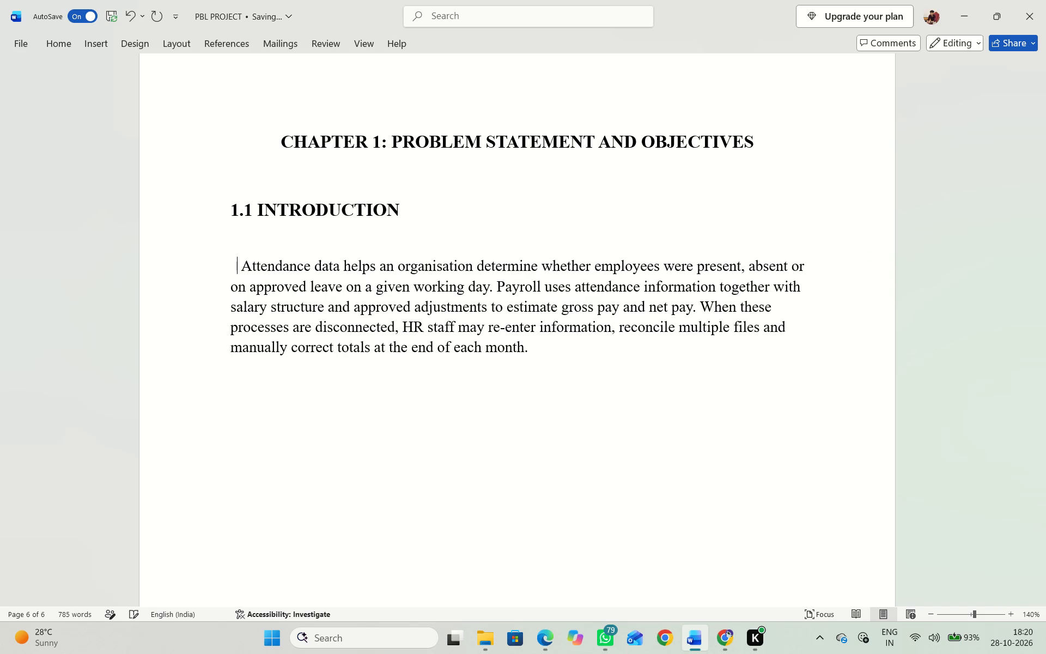
{"action": "key", "text": "space"}
{"action": "key", "text": "space"}
{"action": "key", "text": "space"}
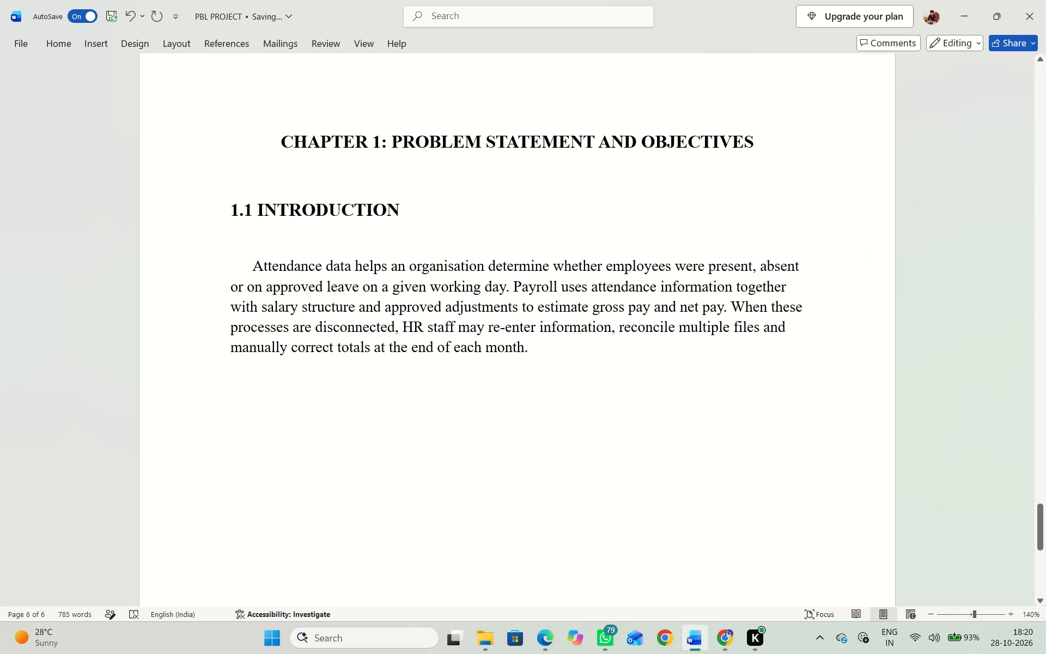
{"action": "key", "text": "space"}
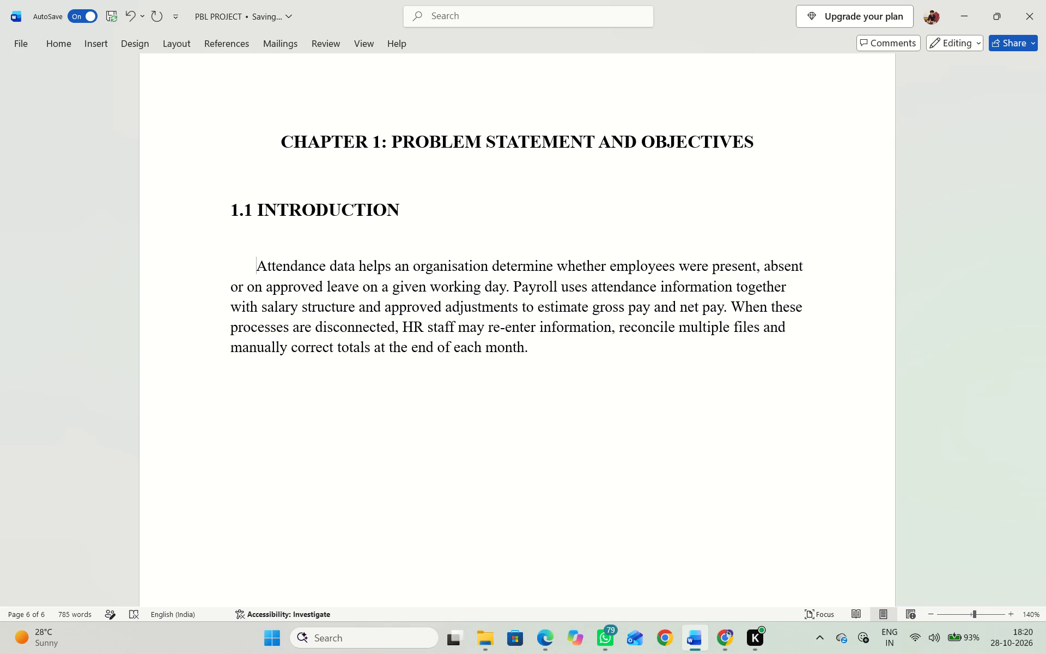
Copy the 1.2 PROBLEM STATEMENT heading and paragraph from the attendance and payroll PDF and paste them below the introduction in Word, leaving a blank line.
{"action": "left_click", "coordinate": [557, 354]}
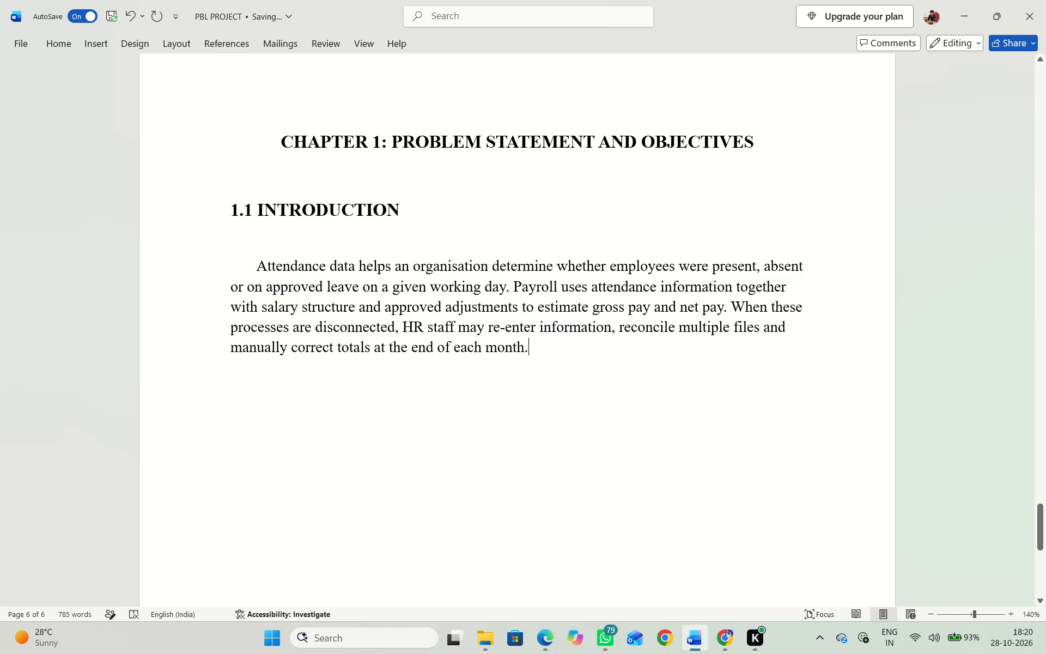
{"action": "key", "text": "Return"}
{"action": "key", "text": "Return"}
{"action": "left_click", "coordinate": [532, 646]}
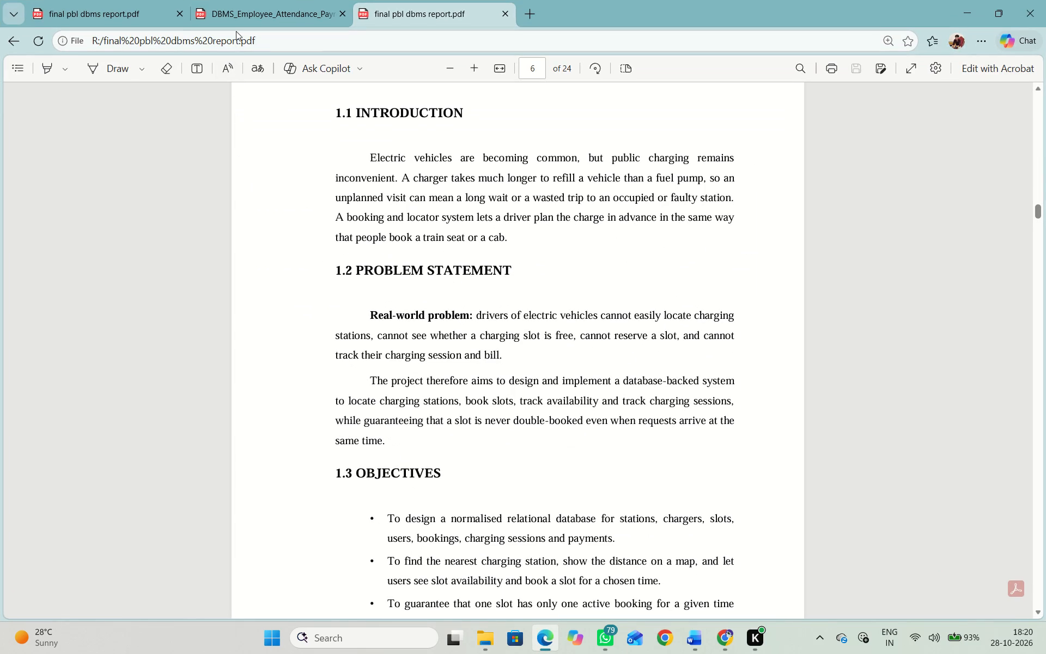
{"action": "left_click", "coordinate": [256, 13]}
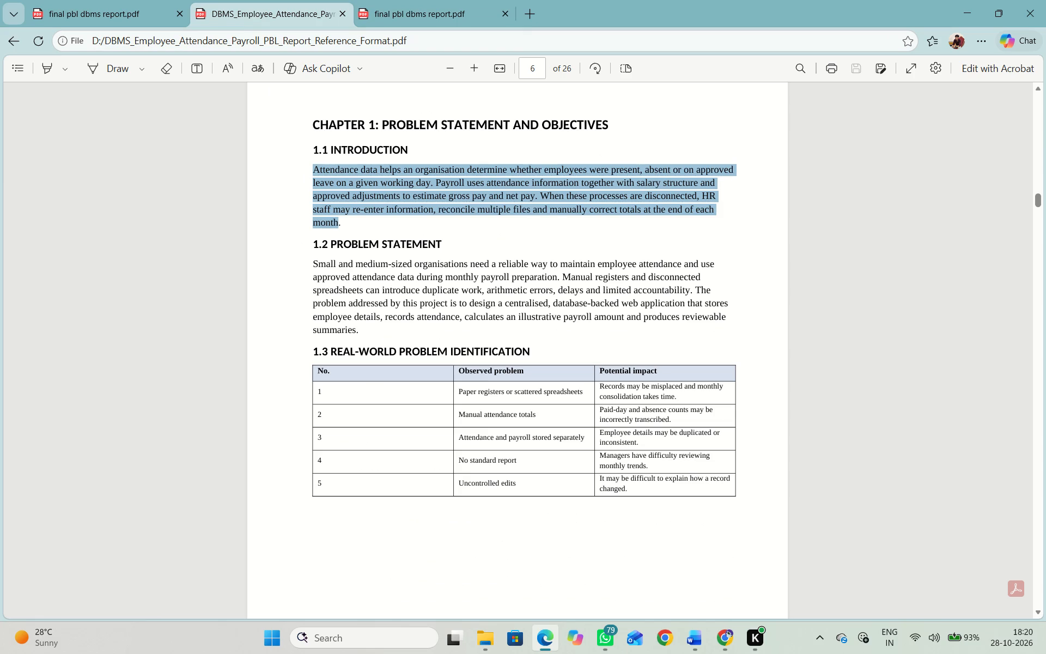
{"action": "left_click_drag", "start_coordinate": [314, 240], "coordinate": [358, 332]}
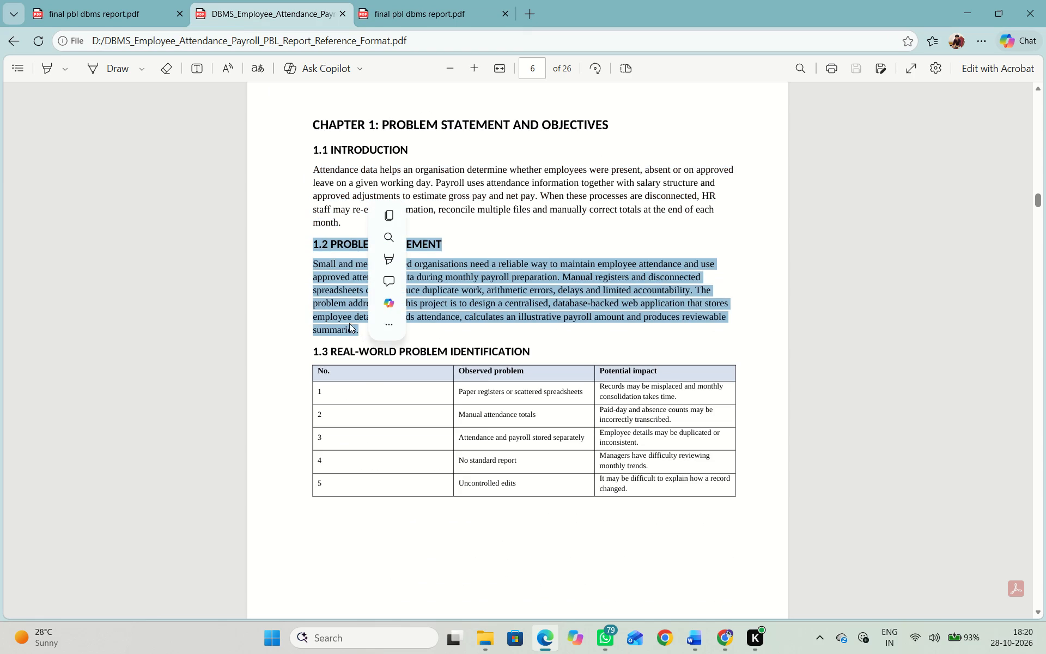
{"action": "key", "text": "ctrl+c"}
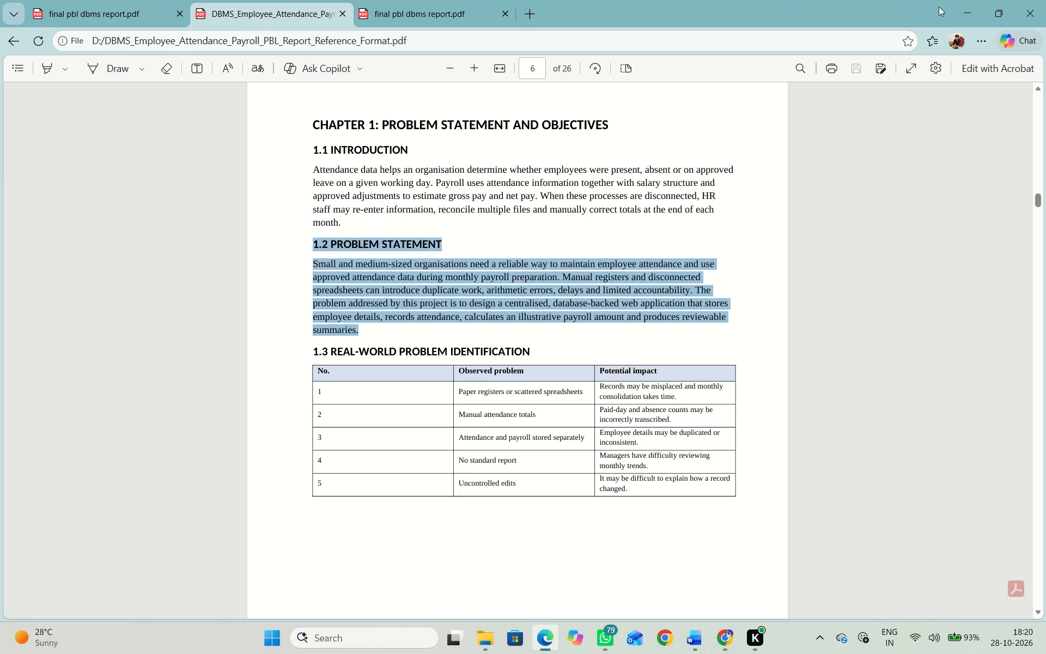
{"action": "left_click", "coordinate": [979, 14]}
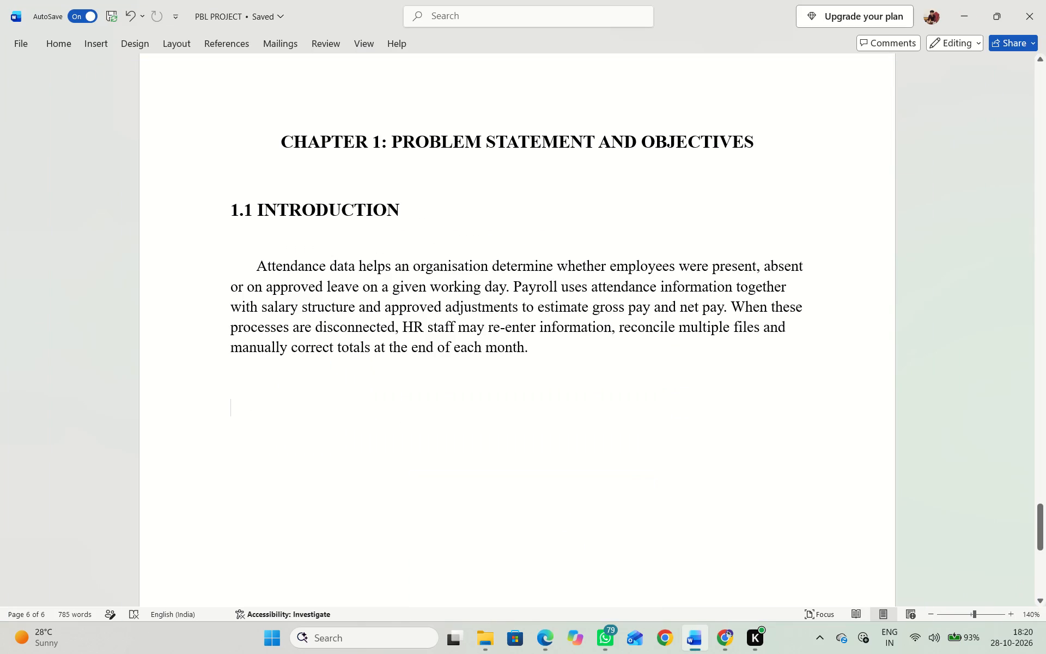
{"action": "key", "text": "ctrl+v"}
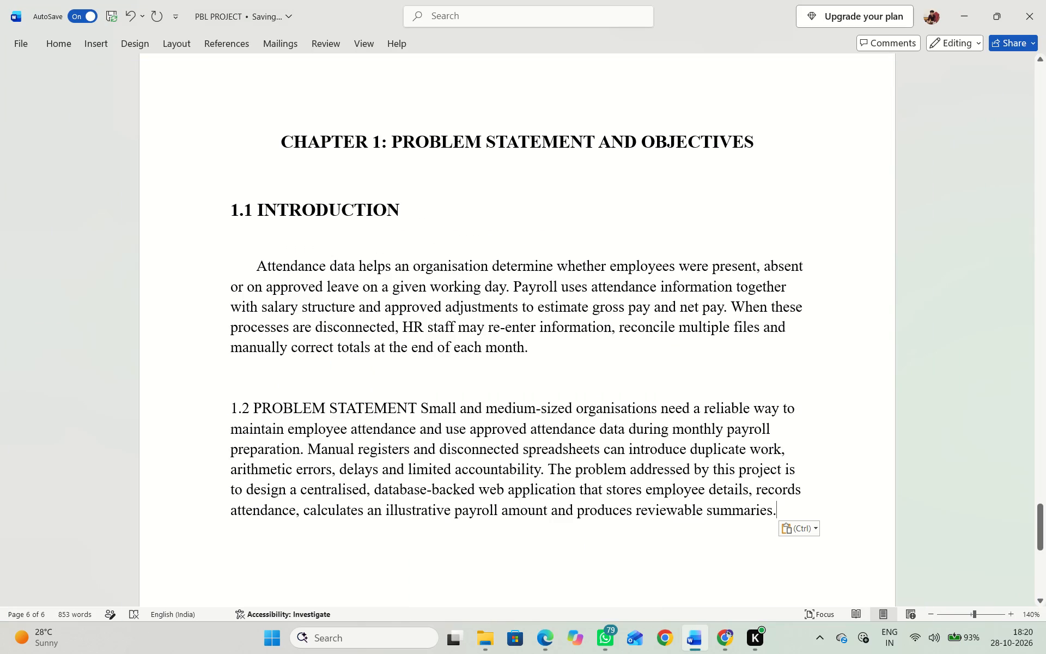
Put the 1.2 PROBLEM STATEMENT heading on its own line, with its body as an unnumbered paragraph below and extra space between.
{"action": "left_click", "coordinate": [422, 406]}
{"action": "key", "text": "Return"}
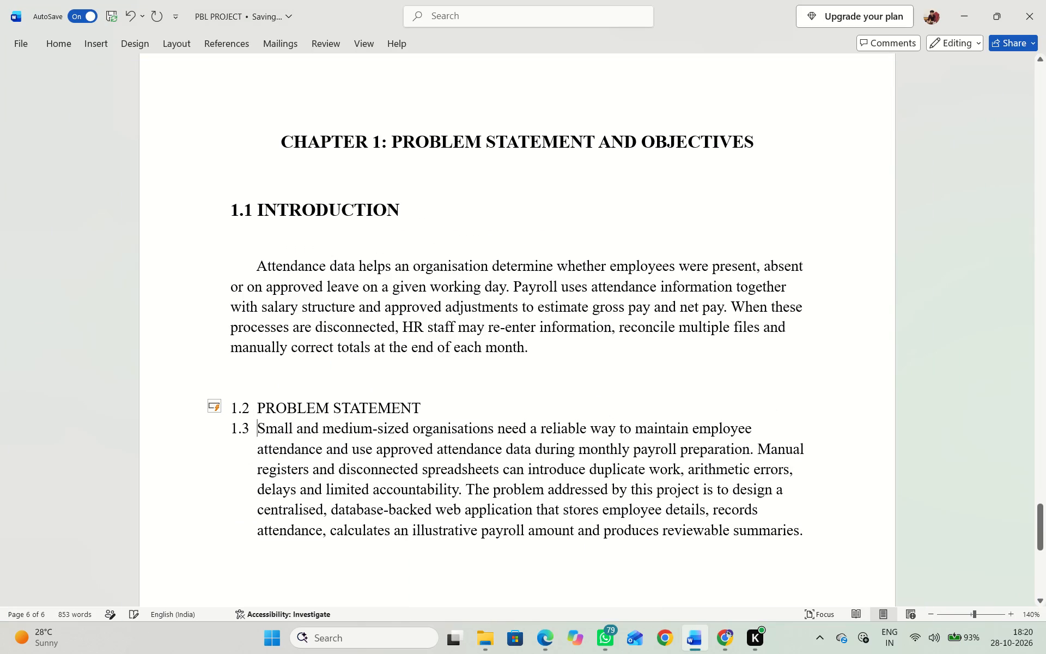
{"action": "key", "text": "BackSpace"}
{"action": "key", "text": "BackSpace"}
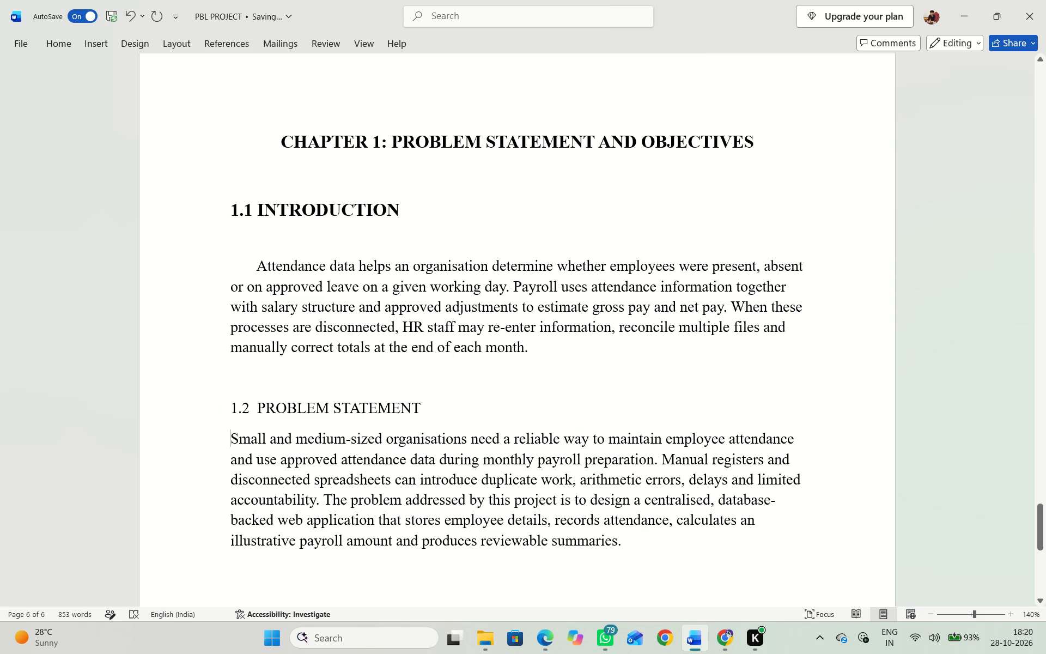
{"action": "key", "text": "Return"}
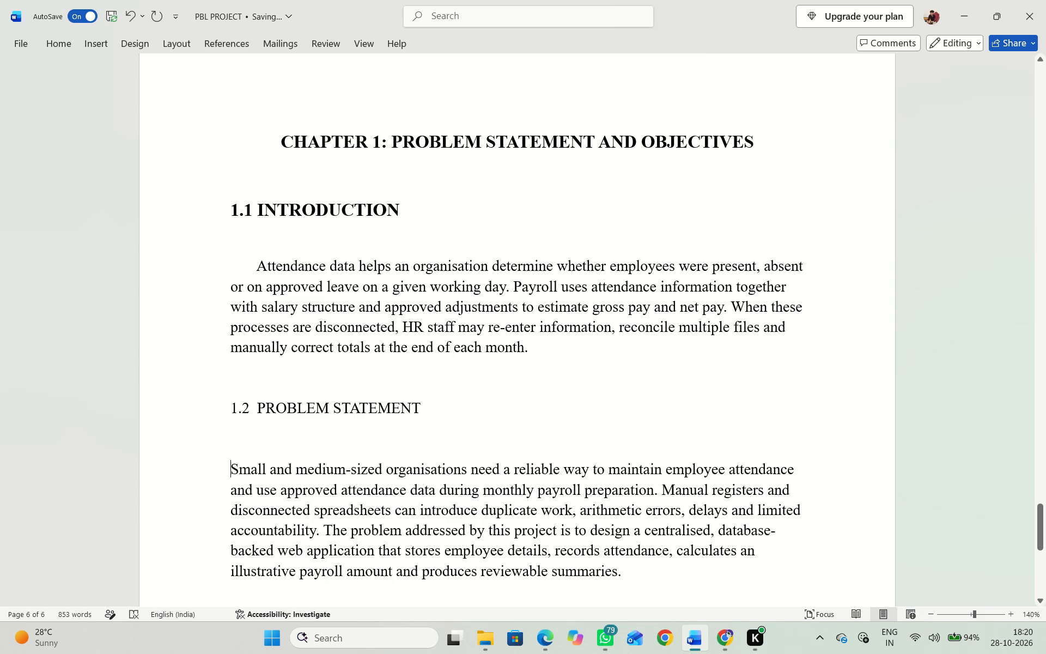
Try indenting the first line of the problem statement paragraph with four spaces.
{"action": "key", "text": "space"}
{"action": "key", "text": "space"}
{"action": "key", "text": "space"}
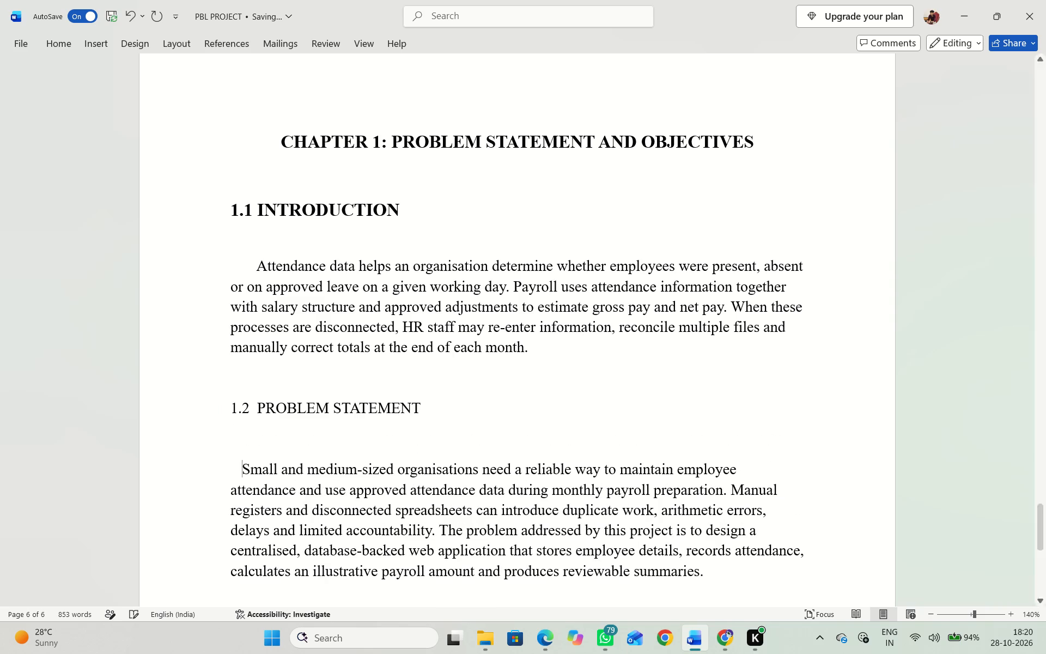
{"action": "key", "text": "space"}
Redo the first-line indent of the introduction paragraph with six spaces.
{"action": "left_click", "coordinate": [257, 268]}
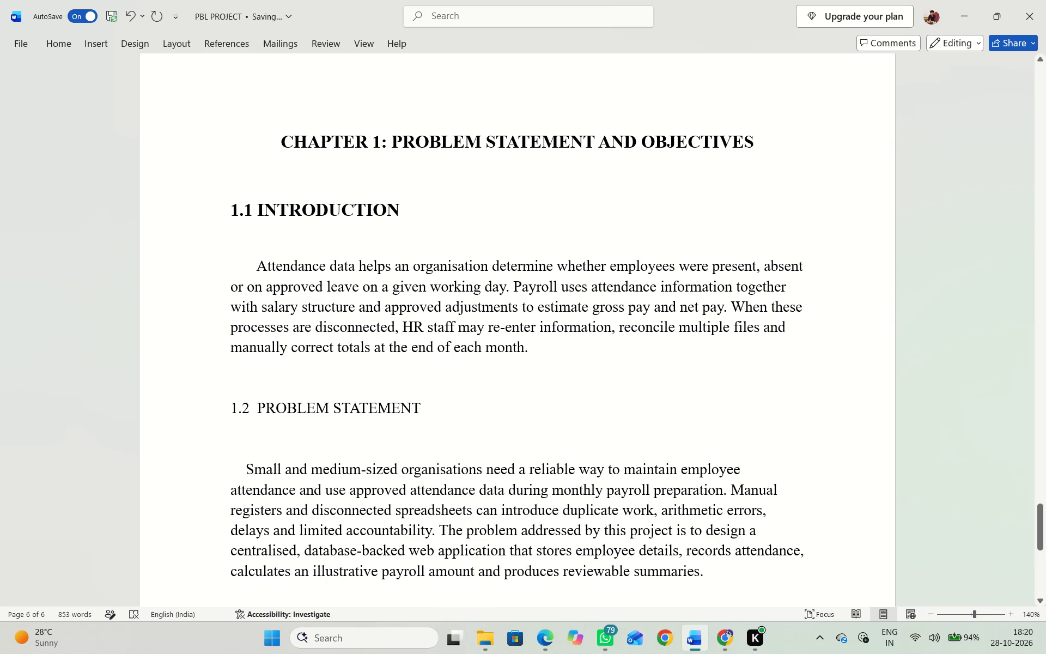
{"action": "key", "text": "BackSpace"}
{"action": "key", "text": "BackSpace"}
{"action": "key", "text": "BackSpace"}
{"action": "key", "text": "BackSpace"}
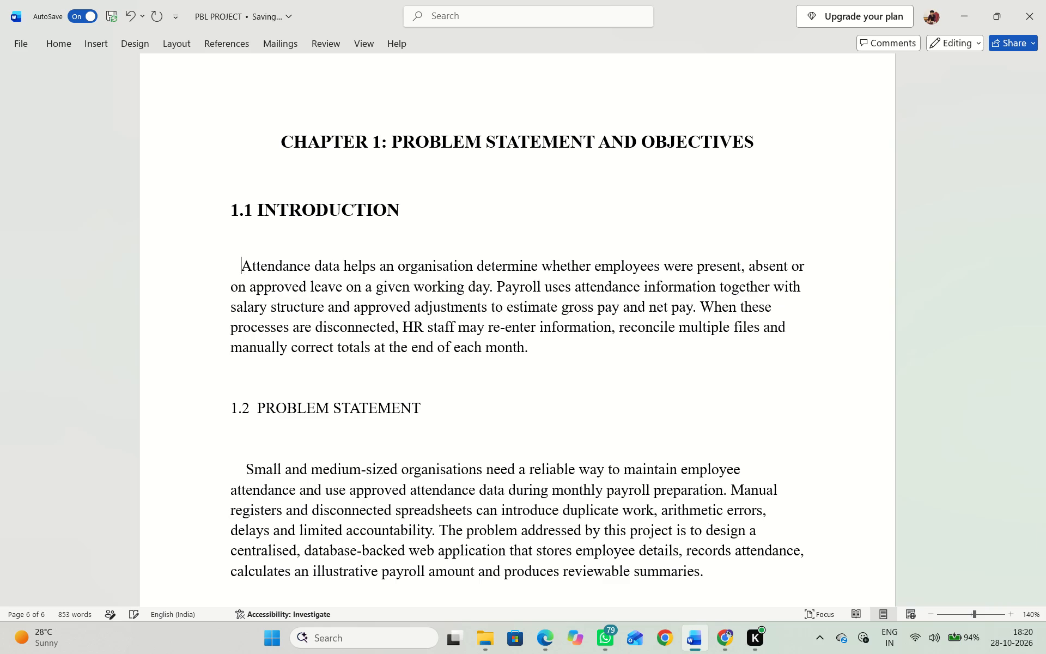
{"action": "key", "text": "BackSpace"}
{"action": "key", "text": "BackSpace"}
{"action": "key", "text": "space"}
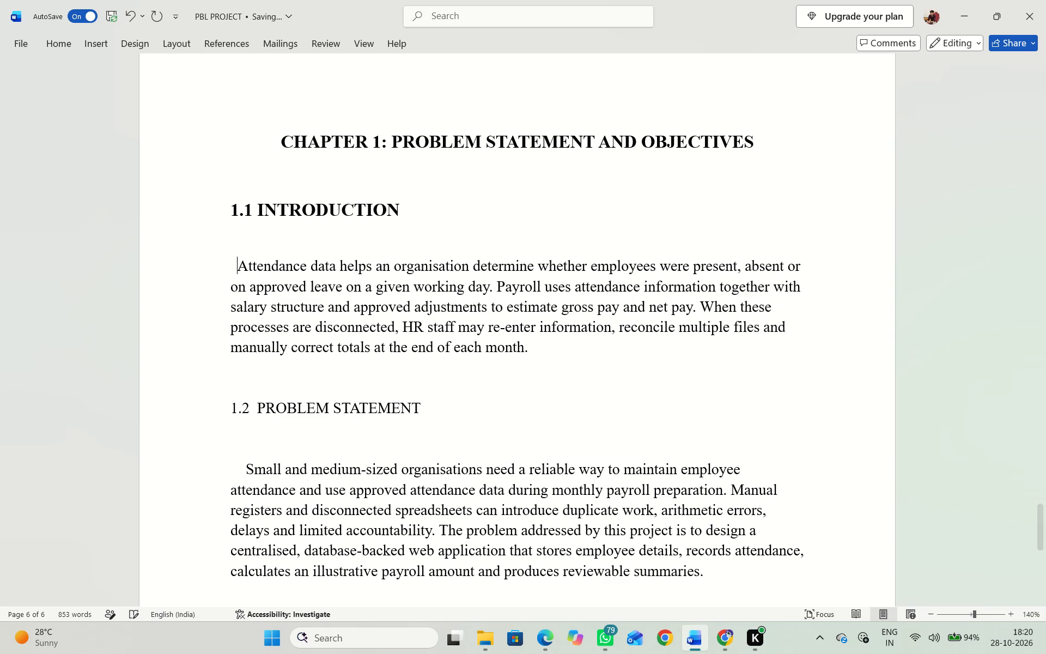
{"action": "key", "text": "space"}
{"action": "key", "text": "space"}
{"action": "key", "text": "space"}
{"action": "key", "text": "space"}
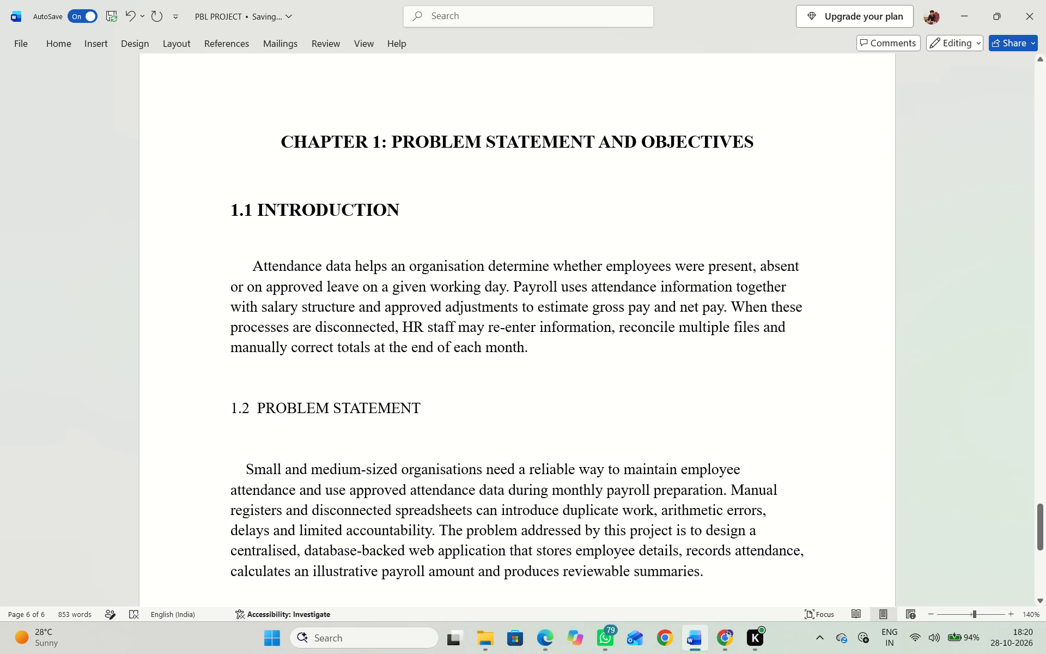
Redo the first-line indent of the problem statement paragraph with five spaces.
{"action": "left_click", "coordinate": [245, 469]}
{"action": "key", "text": "BackSpace"}
{"action": "key", "text": "BackSpace"}
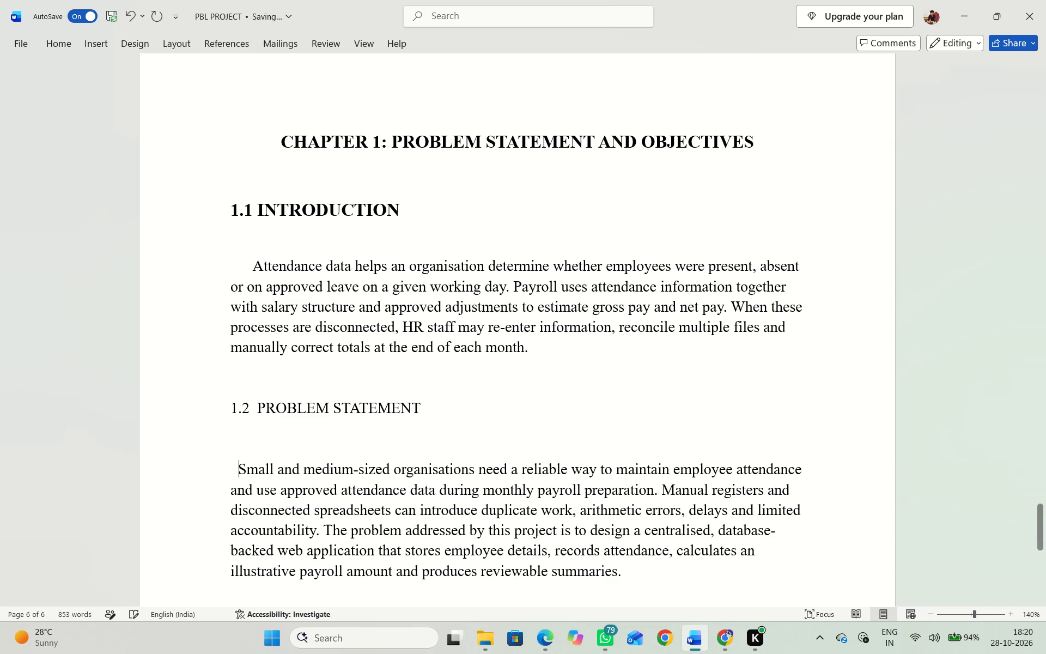
{"action": "key", "text": "BackSpace"}
{"action": "key", "text": "BackSpace"}
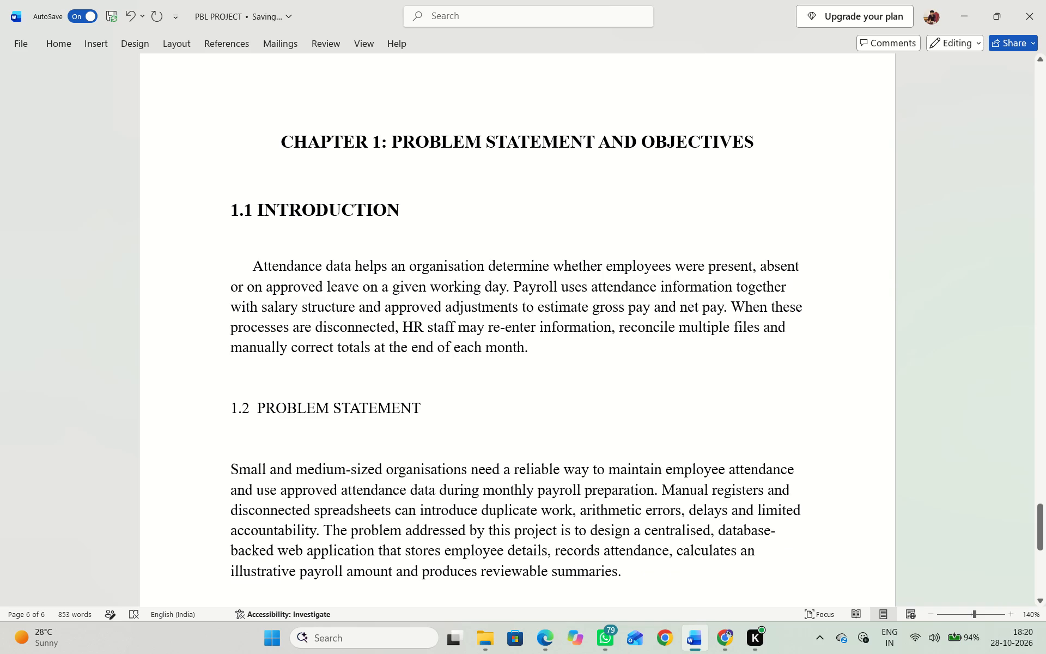
{"action": "key", "text": "space"}
{"action": "key", "text": "space"}
{"action": "key", "text": "space"}
{"action": "key", "text": "space"}
{"action": "key", "text": "space"}
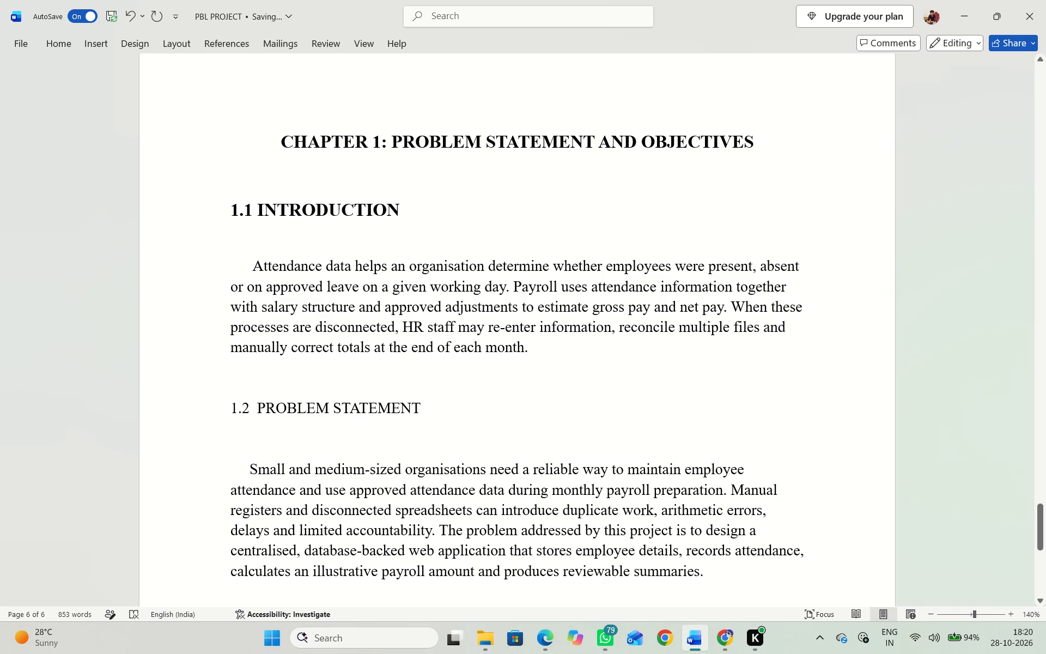
Make the 1.2 PROBLEM STATEMENT heading bold.
{"action": "left_click_drag", "start_coordinate": [229, 407], "coordinate": [305, 403]}
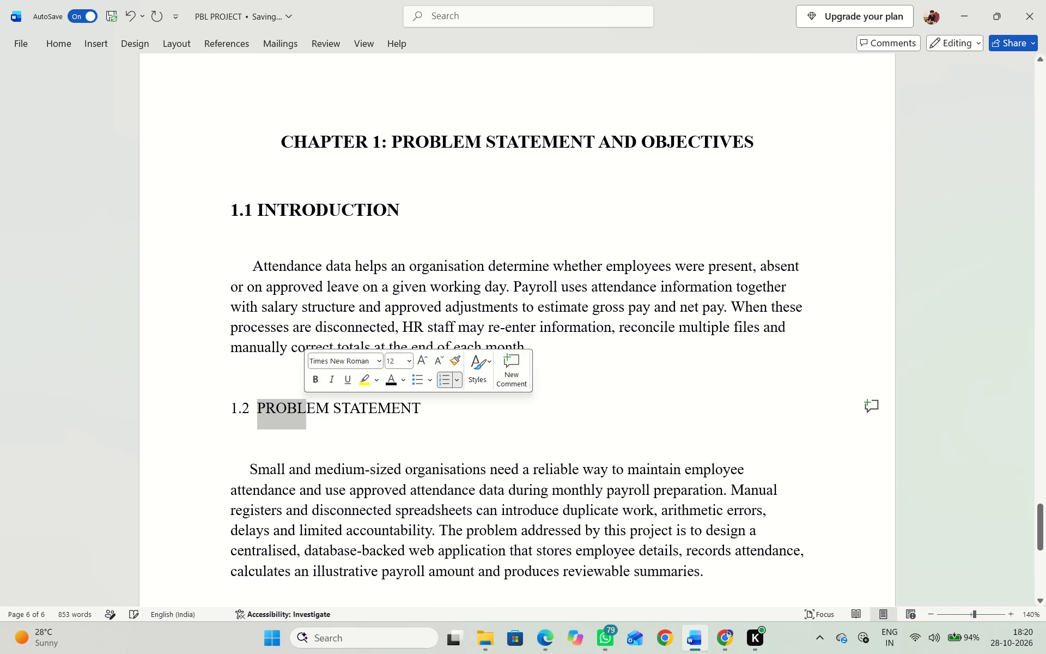
{"action": "left_click", "coordinate": [418, 407]}
{"action": "left_click_drag", "start_coordinate": [418, 407], "coordinate": [228, 410]}
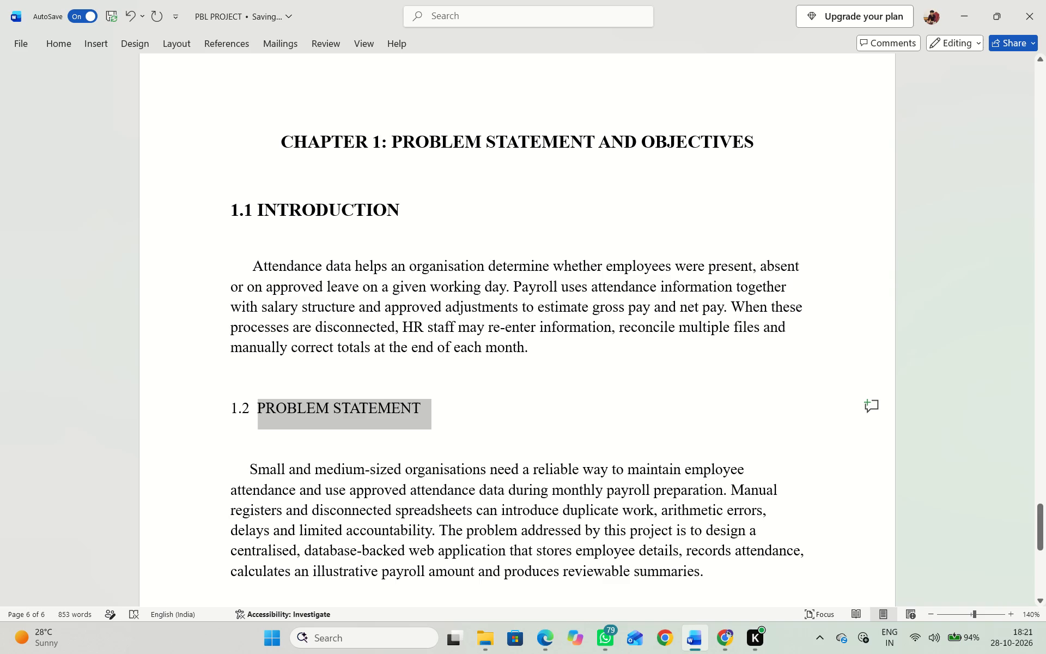
{"action": "left_click_drag", "start_coordinate": [228, 410], "coordinate": [227, 410]}
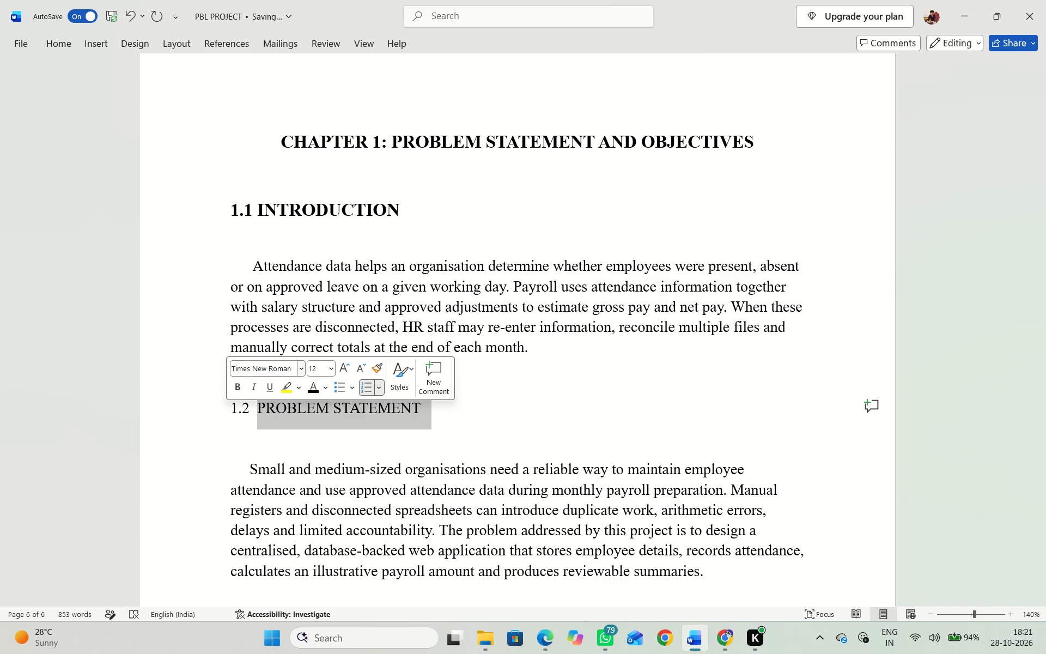
{"action": "left_click", "coordinate": [242, 390]}
{"action": "left_click", "coordinate": [92, 413]}
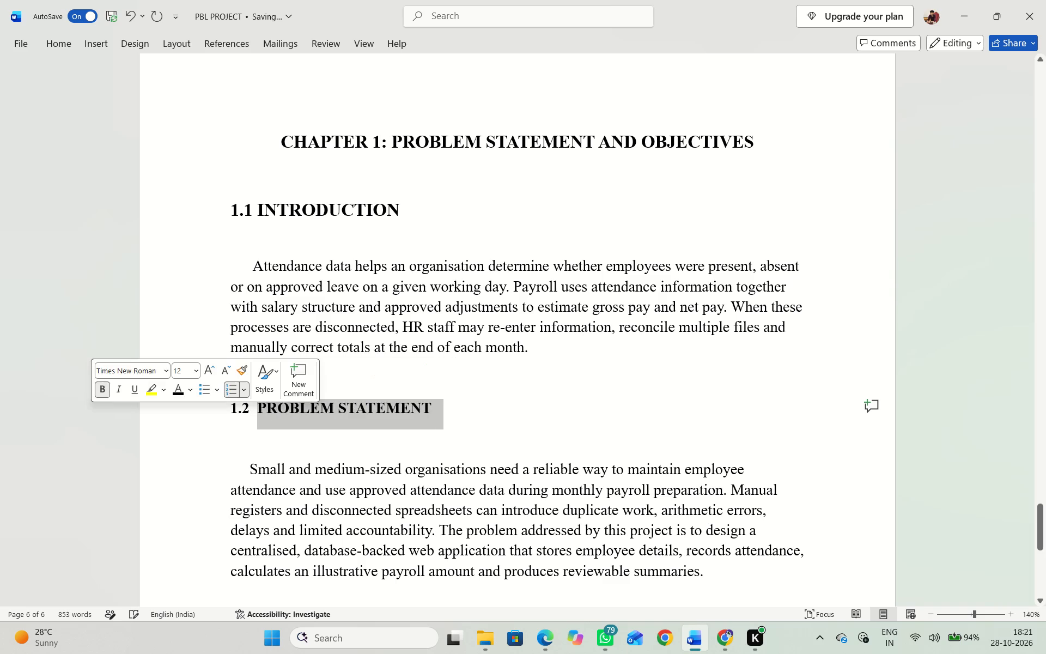
{"action": "left_click", "coordinate": [927, 403]}
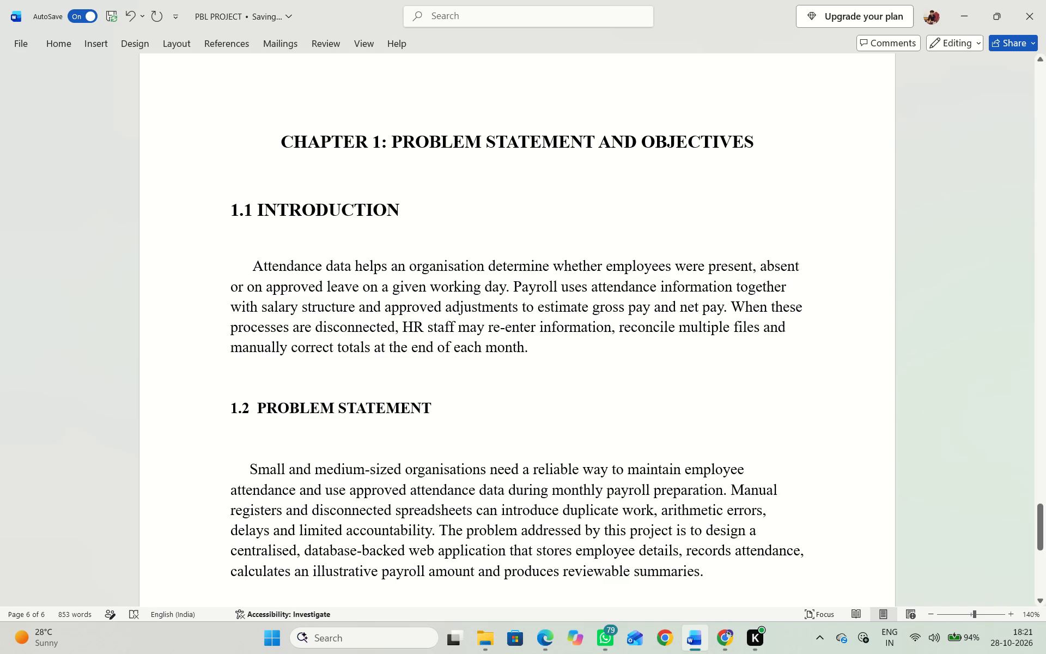
Start a new line below the end of the problem statement paragraph.
{"action": "scroll", "coordinate": [276, 428], "scroll_direction": "down", "scroll_amount": 3}
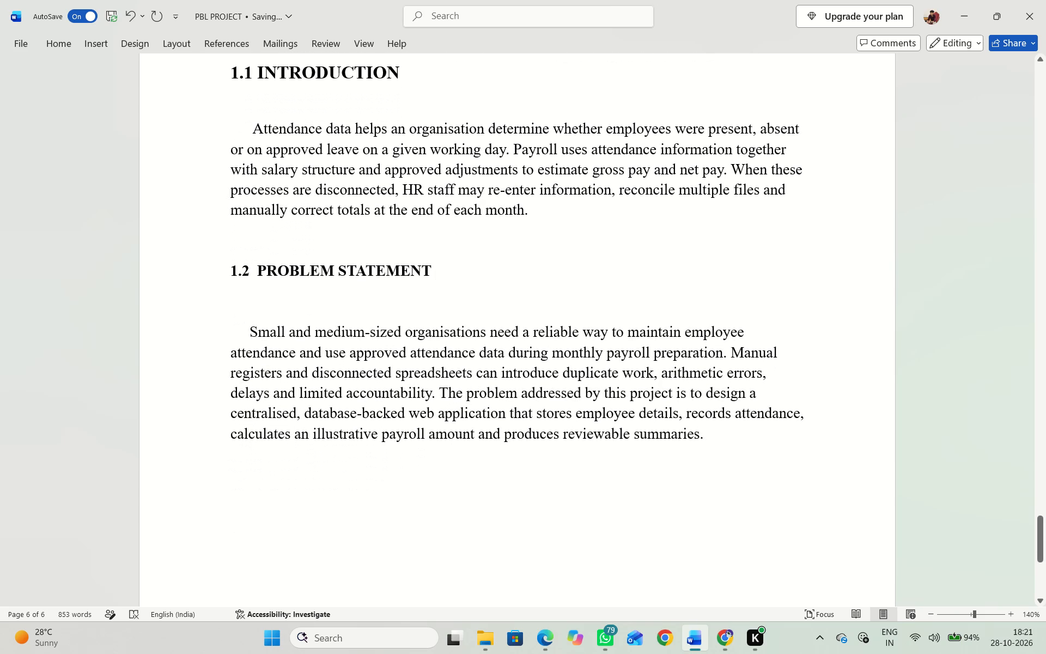
{"action": "left_click", "coordinate": [706, 437]}
{"action": "left_click_drag", "start_coordinate": [706, 437], "coordinate": [670, 439]}
{"action": "left_click_drag", "start_coordinate": [670, 439], "coordinate": [601, 441]}
{"action": "left_click", "coordinate": [969, 444]}
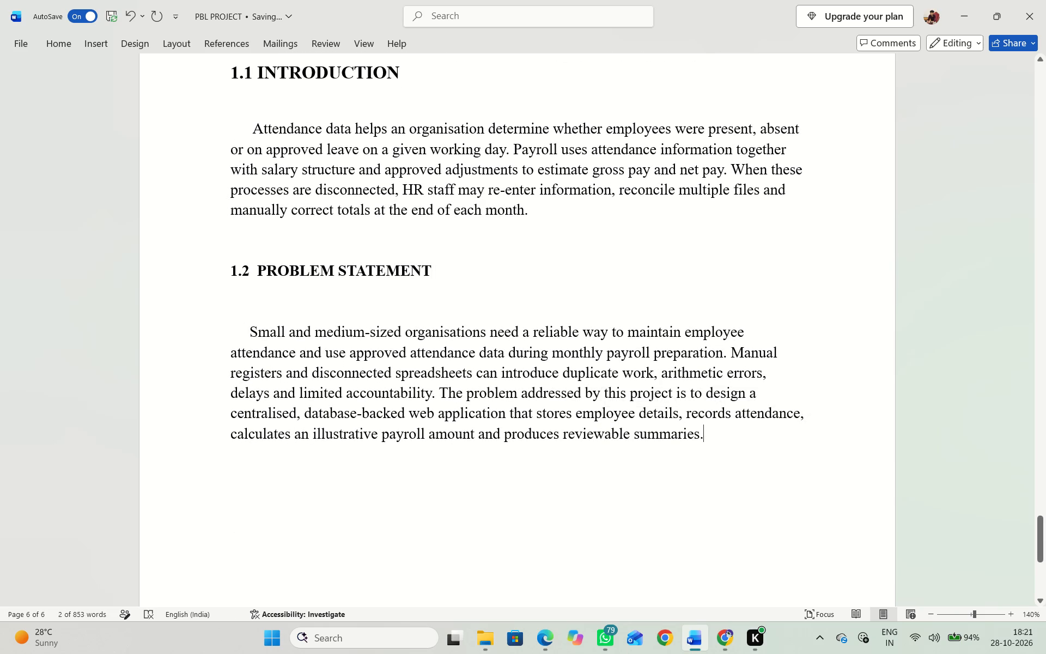
{"action": "key", "text": "Return"}
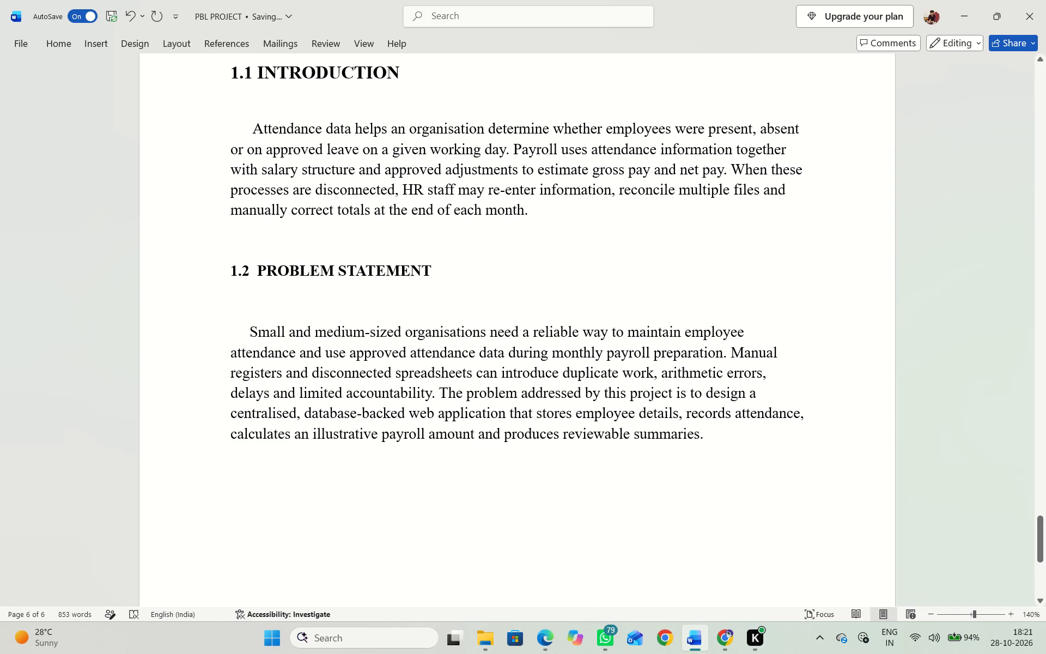
After checking the spacing in final pbl dbms report in Edge, remove the blank line above the PROBLEM STATEMENT heading in Word and renumber it 1.2.
{"action": "left_click", "coordinate": [541, 633]}
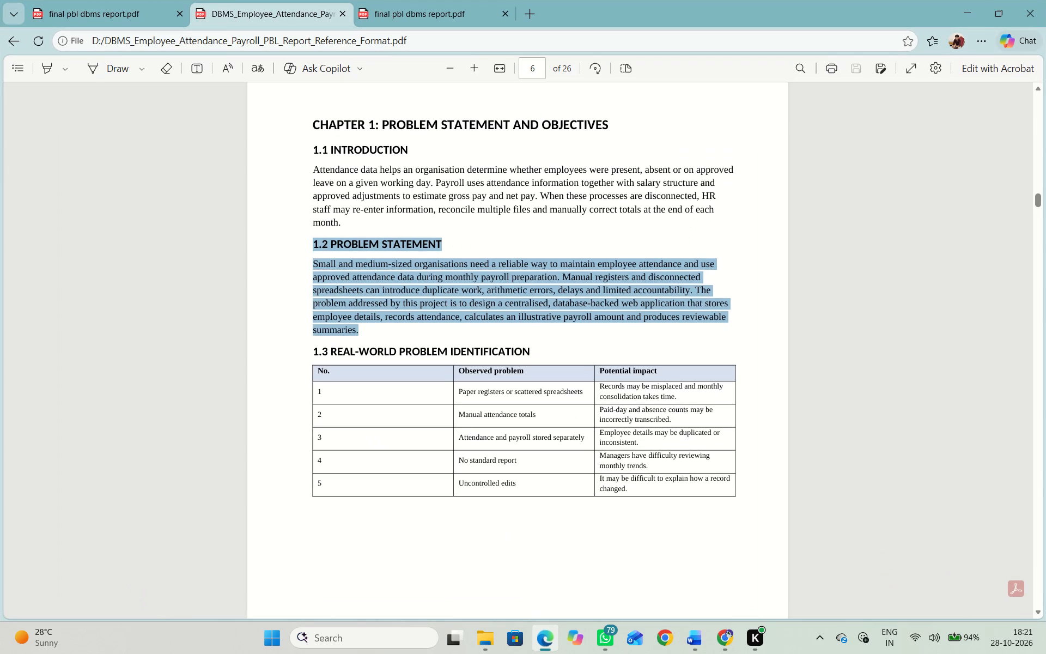
{"action": "left_click", "coordinate": [432, 9]}
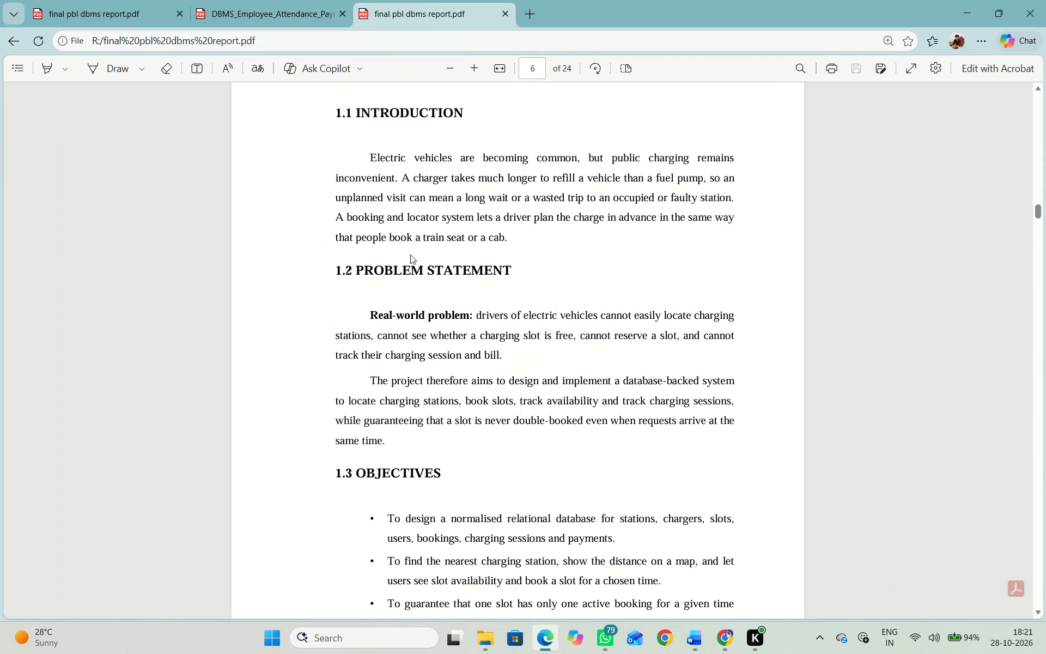
{"action": "left_click", "coordinate": [513, 240]}
{"action": "left_click", "coordinate": [957, 0]}
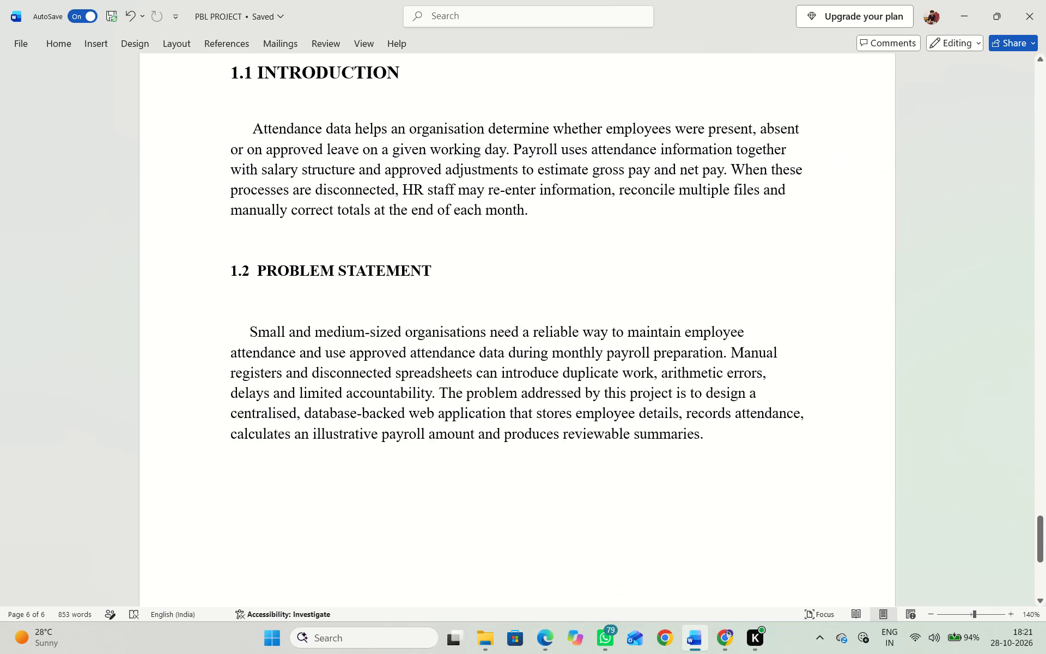
{"action": "left_click", "coordinate": [232, 272]}
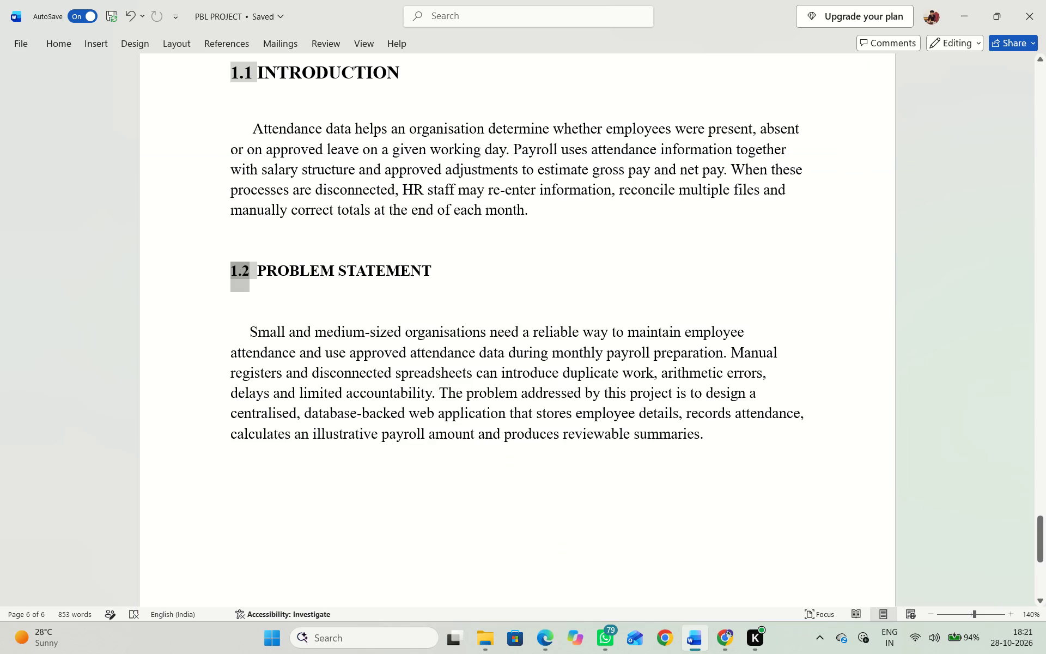
{"action": "left_click", "coordinate": [230, 276]}
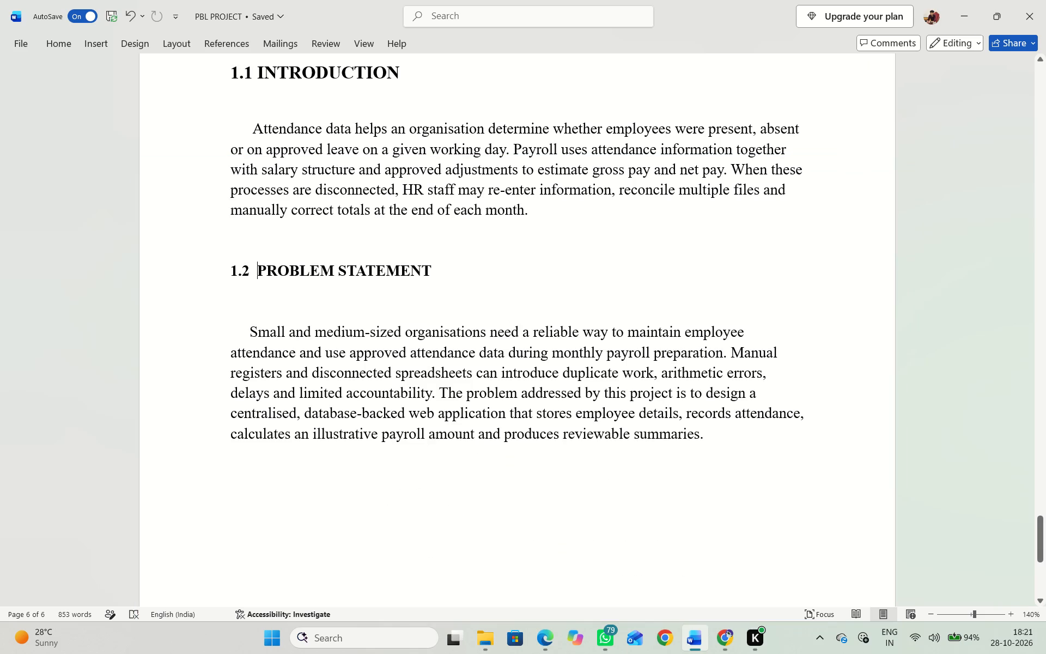
{"action": "left_click", "coordinate": [234, 272]}
{"action": "left_click", "coordinate": [234, 272]}
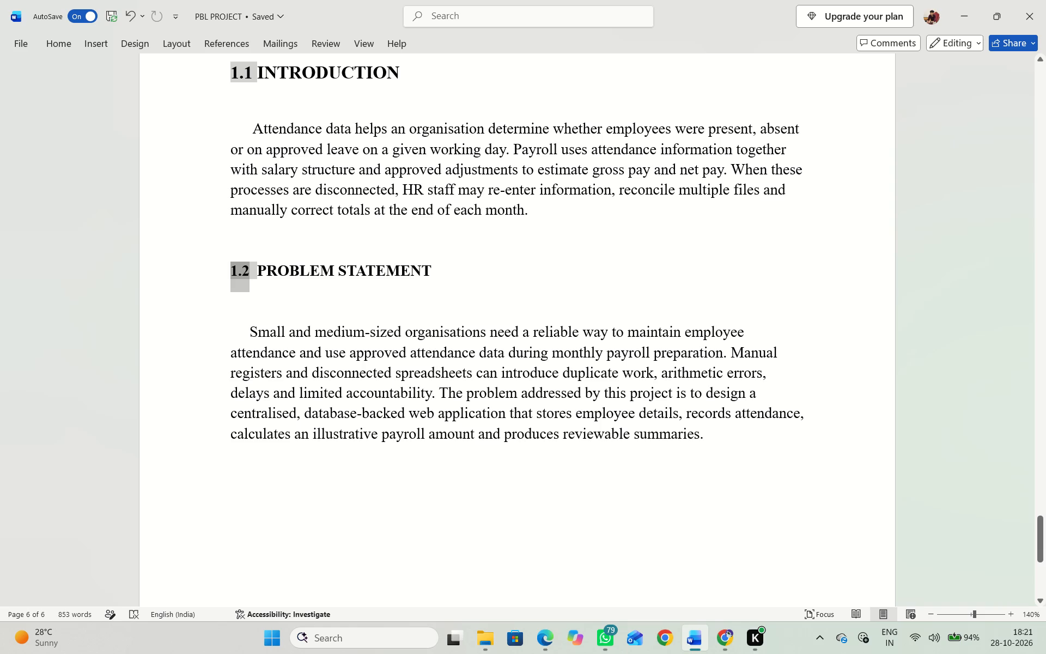
{"action": "left_click", "coordinate": [254, 272]}
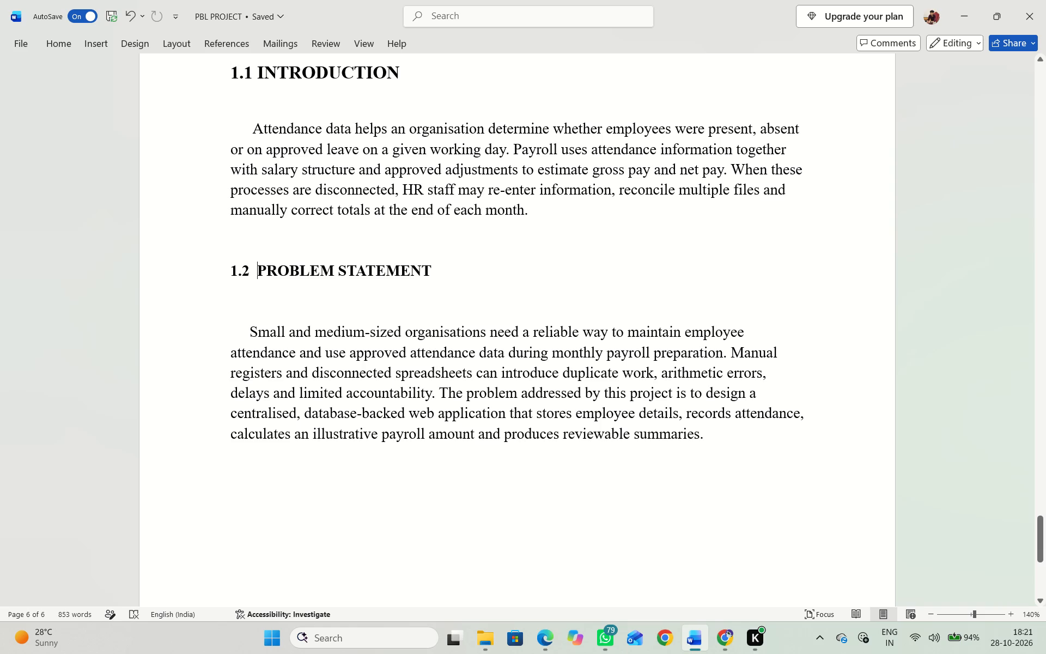
{"action": "key", "text": "BackSpace"}
{"action": "key", "text": "BackSpace"}
{"action": "key", "text": "BackSpace"}
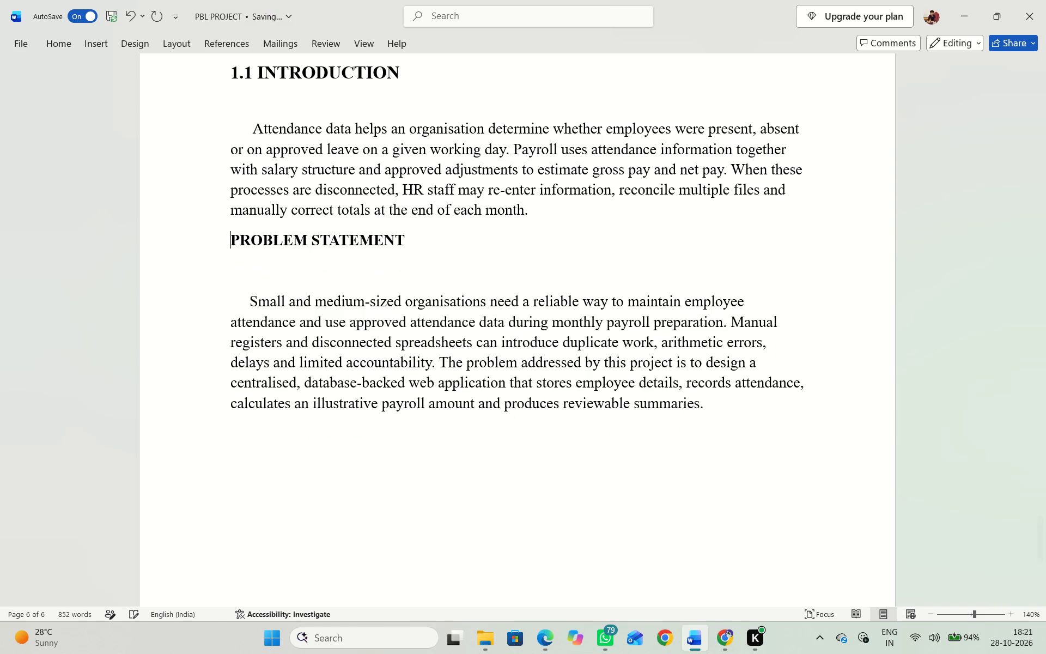
{"action": "key", "text": "1"}
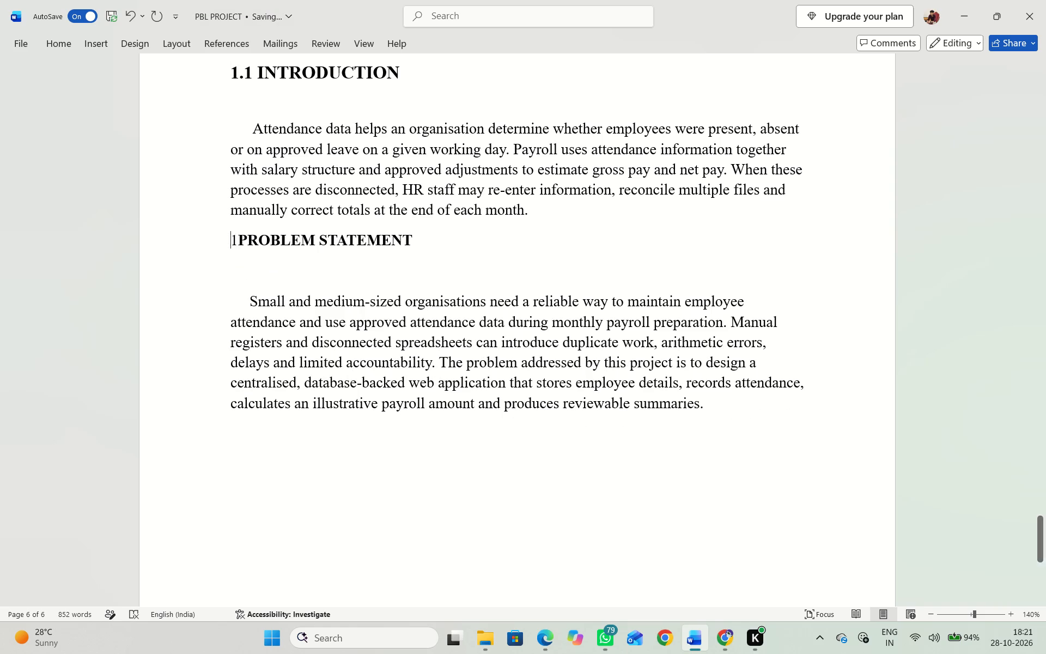
{"action": "key", "text": "period"}
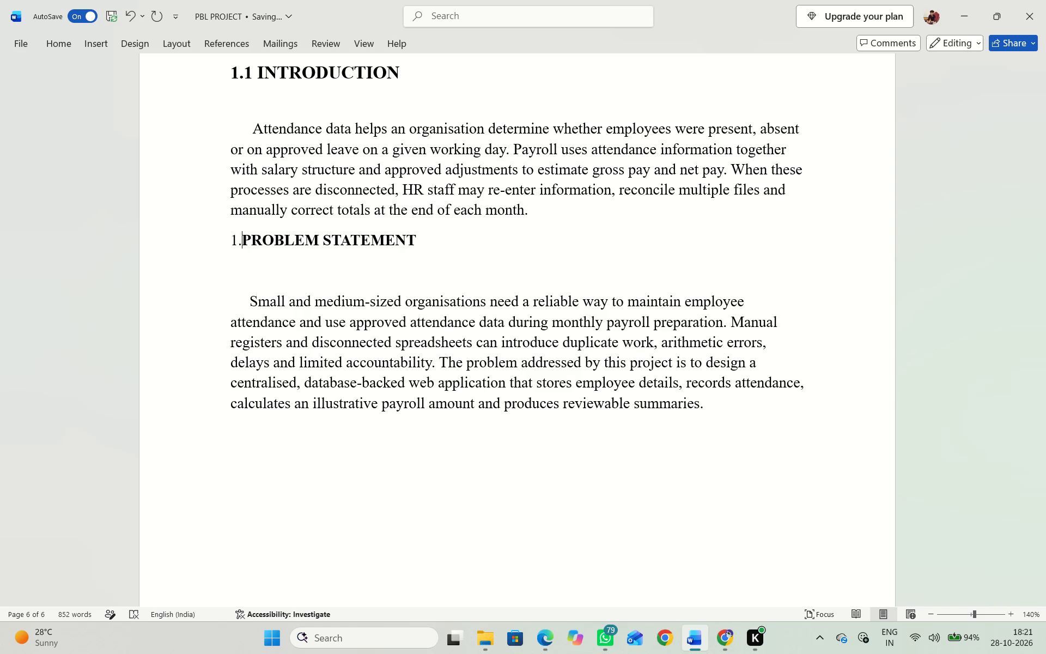
{"action": "key", "text": "2"}
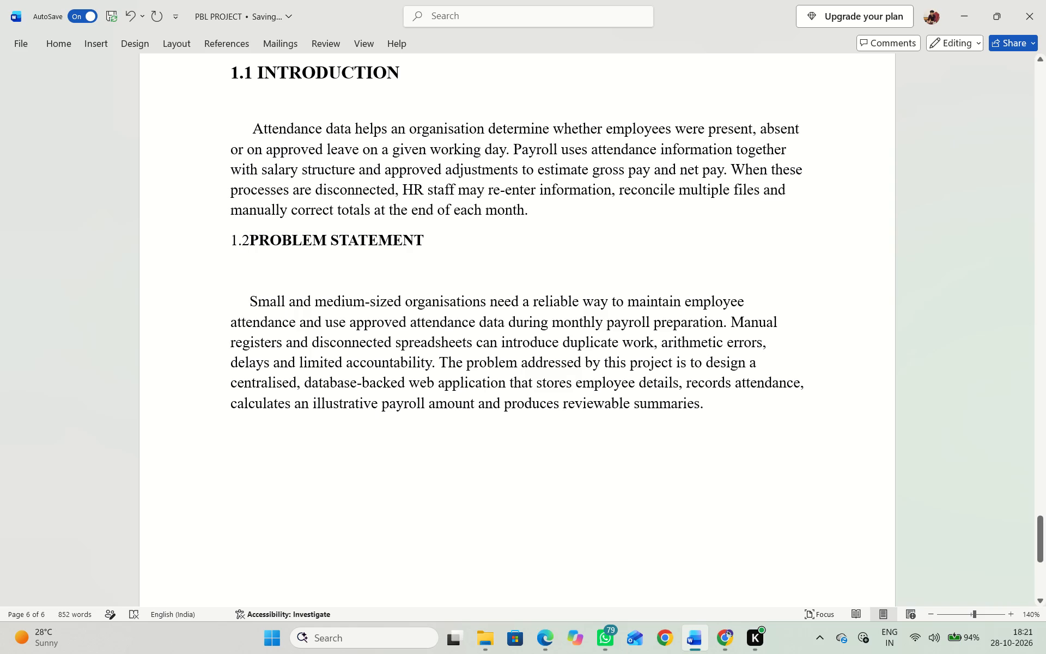
{"action": "key", "text": "space"}
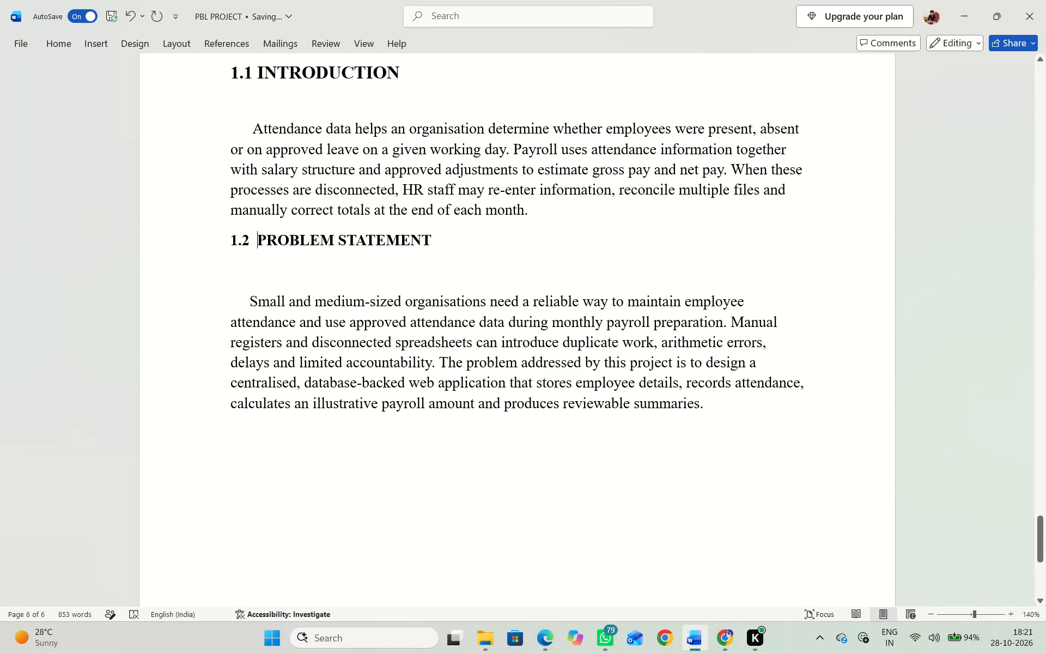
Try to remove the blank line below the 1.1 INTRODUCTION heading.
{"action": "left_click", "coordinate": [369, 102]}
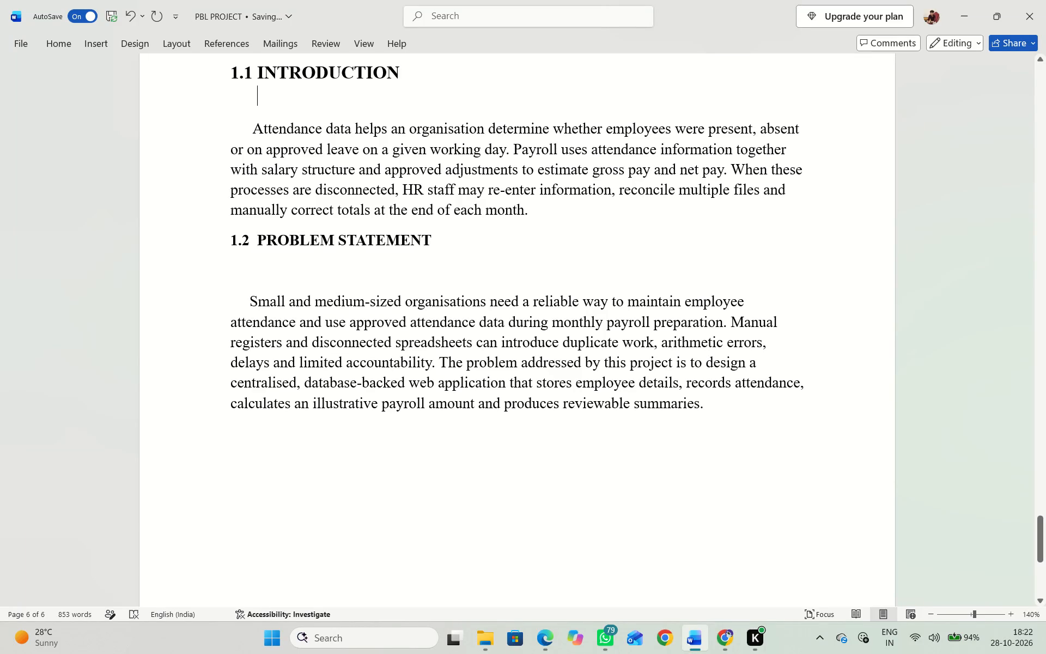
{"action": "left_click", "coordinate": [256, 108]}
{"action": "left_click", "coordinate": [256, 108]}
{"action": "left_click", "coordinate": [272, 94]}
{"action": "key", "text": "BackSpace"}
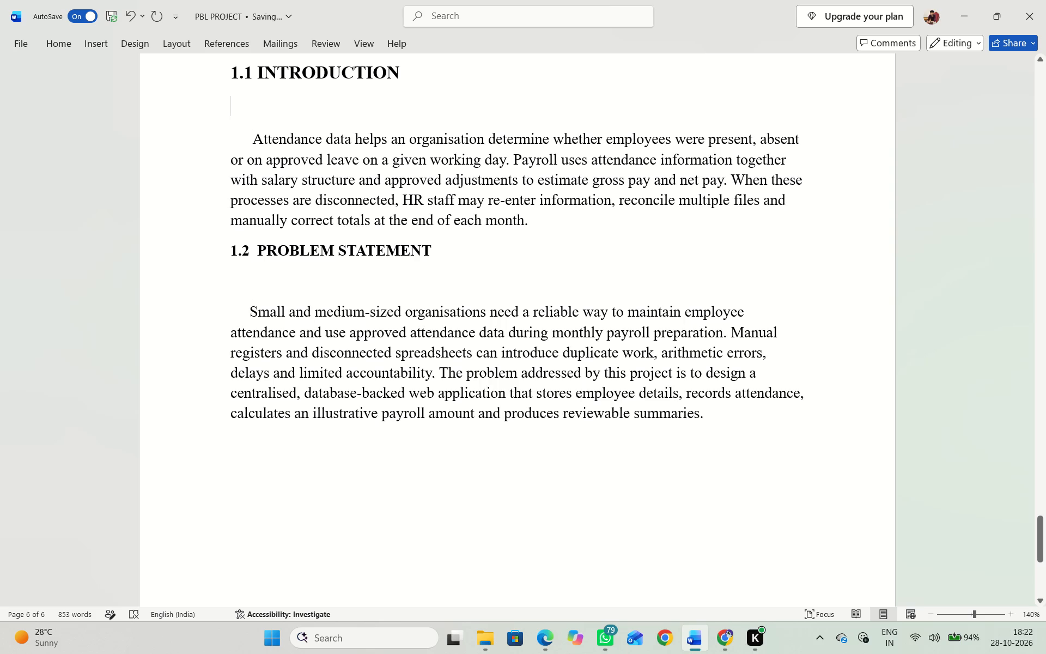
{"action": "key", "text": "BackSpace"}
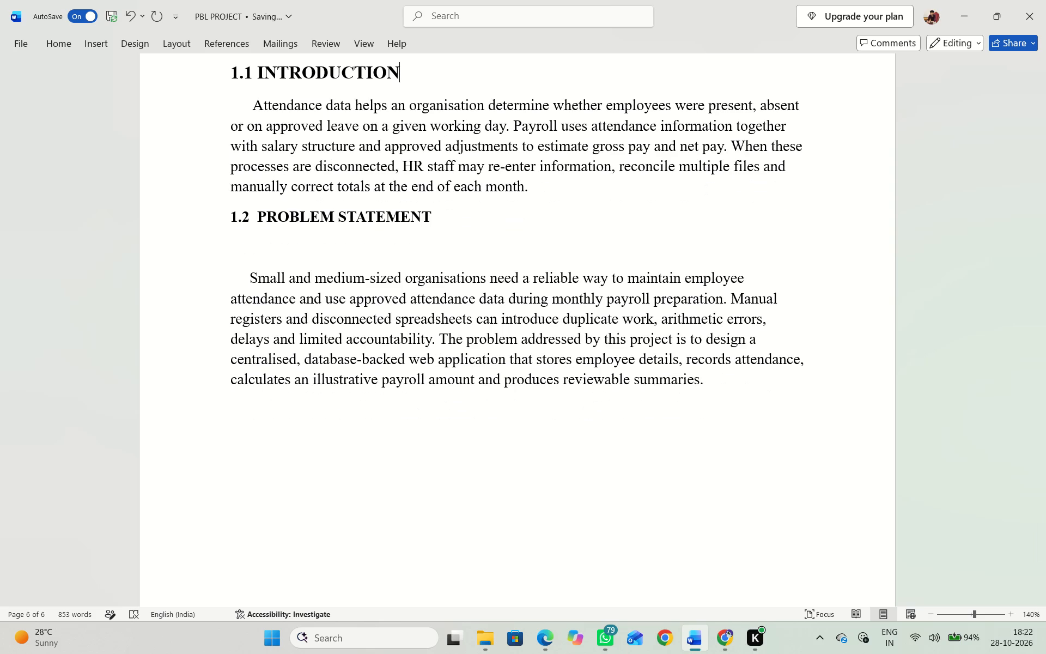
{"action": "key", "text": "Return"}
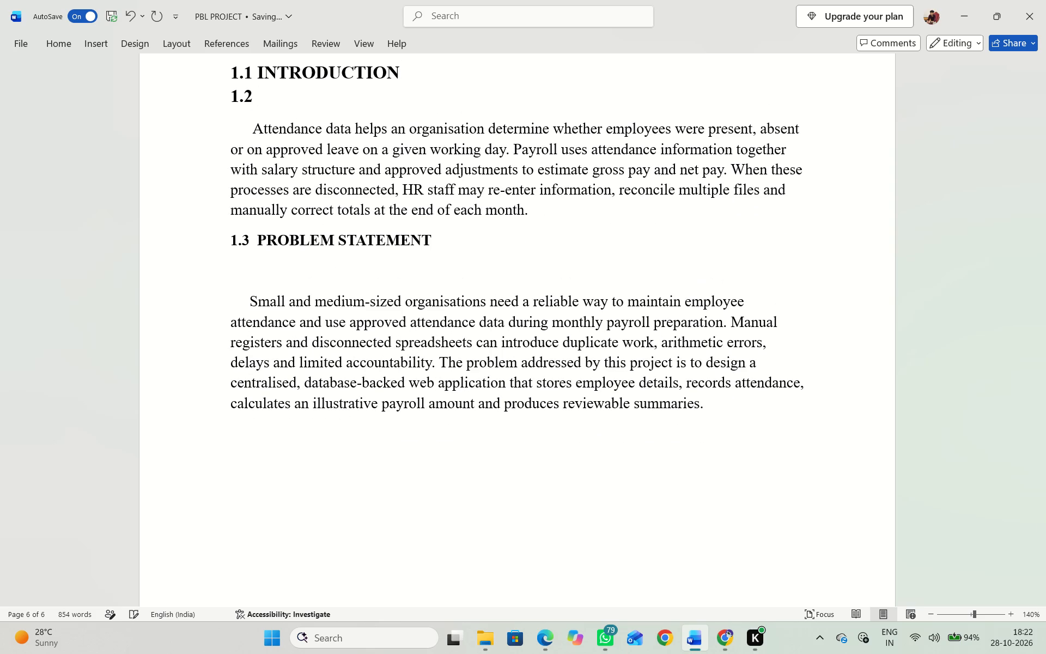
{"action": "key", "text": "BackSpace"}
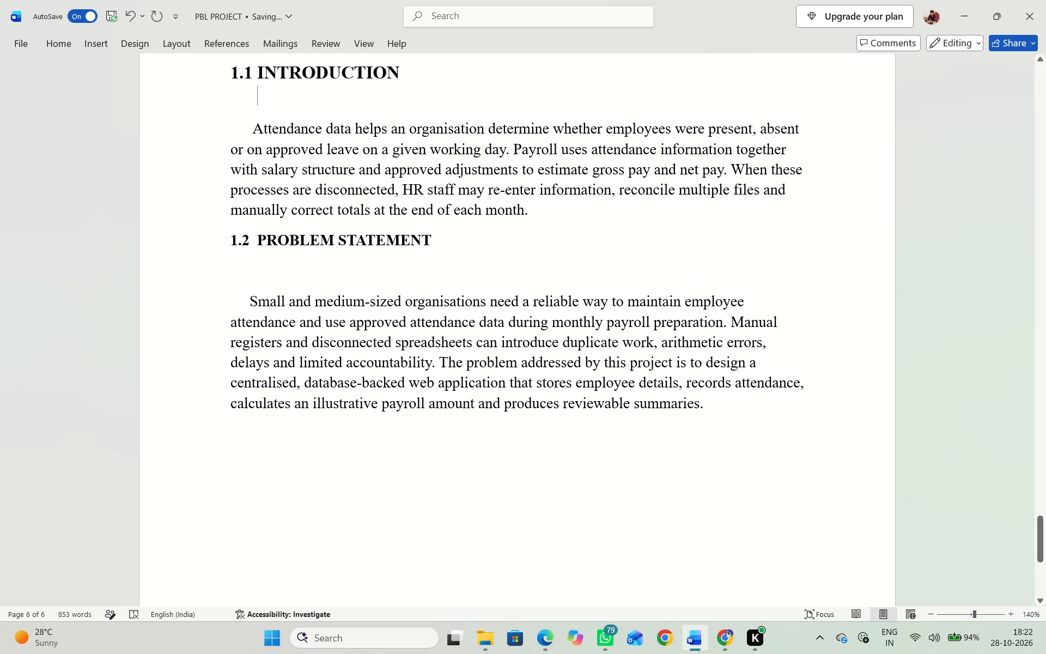
Tighten the gap below the 1.2 PROBLEM STATEMENT heading by replacing the blank paragraph with an unnumbered blank heading line.
{"action": "left_click", "coordinate": [272, 270]}
{"action": "left_click", "coordinate": [260, 284]}
{"action": "key", "text": "BackSpace"}
{"action": "key", "text": "Return"}
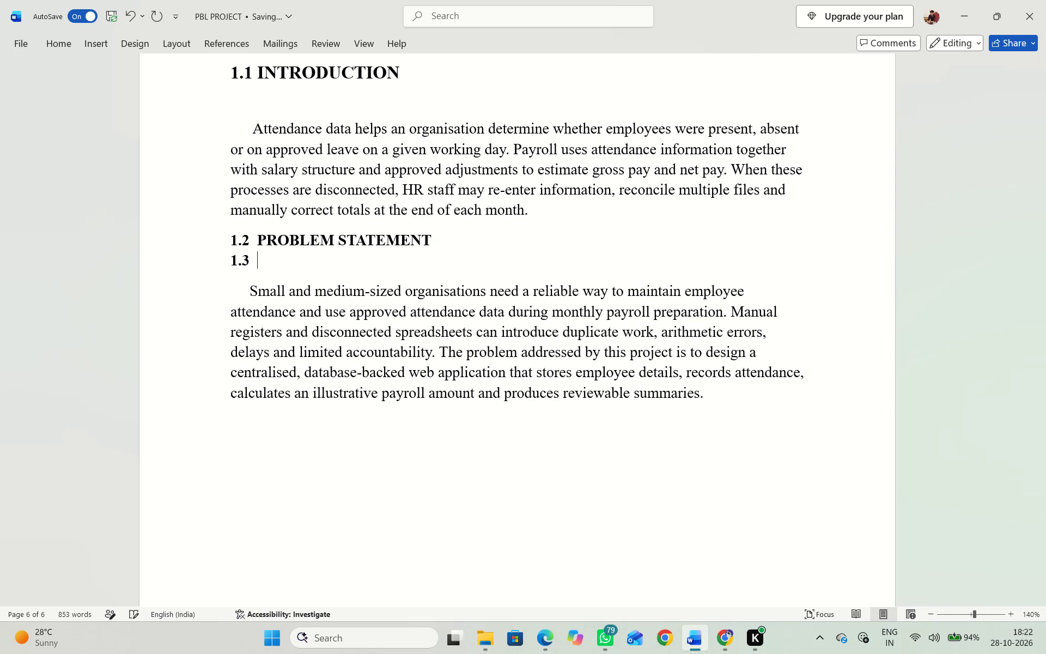
{"action": "key", "text": "BackSpace"}
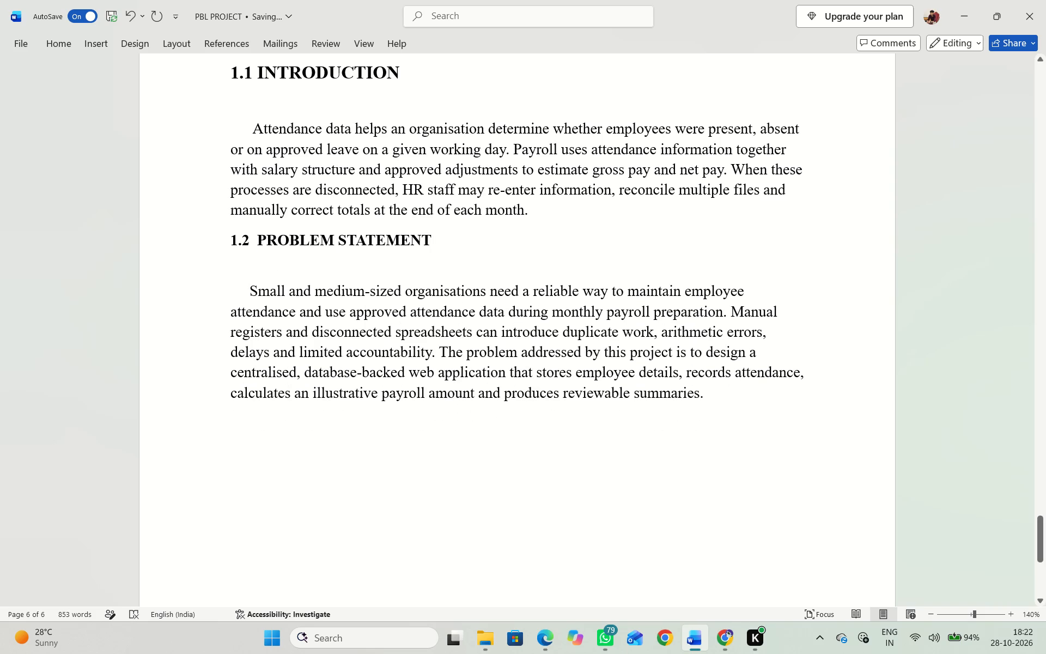
Start a new line below the problem statement paragraph and enter the section number 1.3.
{"action": "left_click", "coordinate": [706, 399]}
{"action": "key", "text": "Return"}
{"action": "type", "text": "1."}
{"action": "key", "text": "3"}
{"action": "key", "text": "space"}
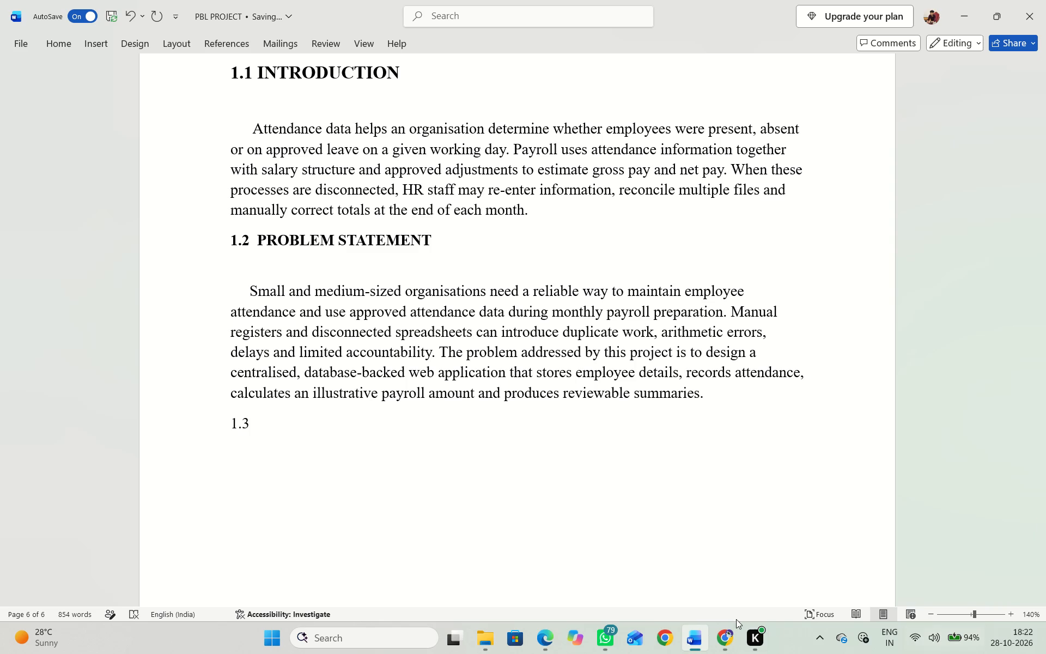
Switch to Edge and compare section 1.3 in final pbl dbms report with section 1.3 in the attendance and payroll PDF.
{"action": "left_click", "coordinate": [530, 638]}
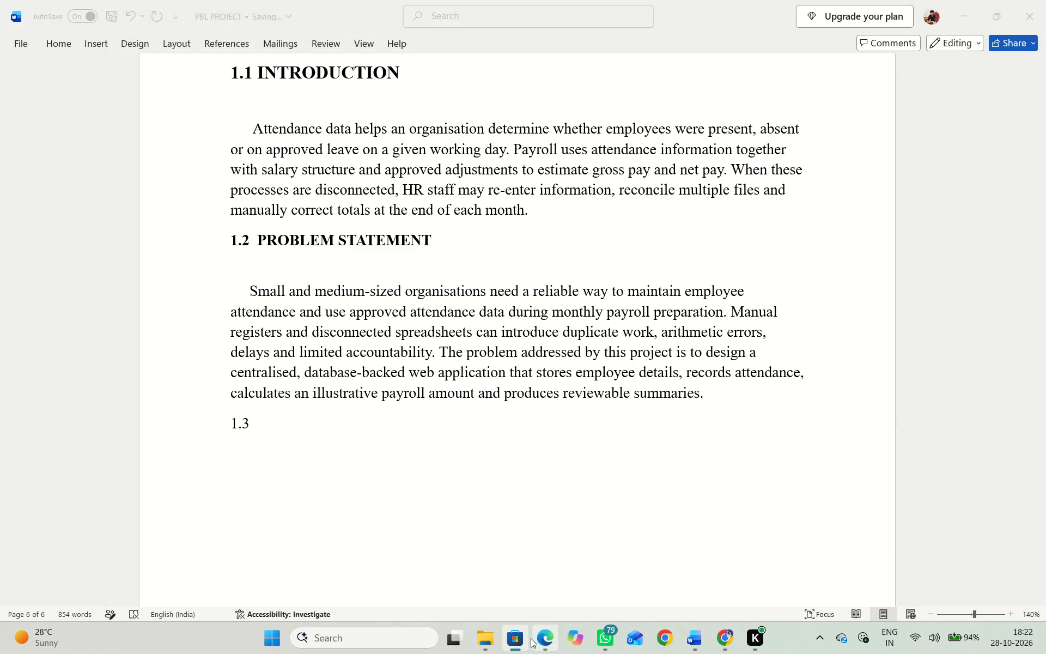
{"action": "left_click", "coordinate": [1027, 1]}
{"action": "left_click", "coordinate": [547, 627]}
{"action": "right_click_drag", "start_coordinate": [387, 391], "coordinate": [390, 422]}
{"action": "left_click", "coordinate": [363, 435]}
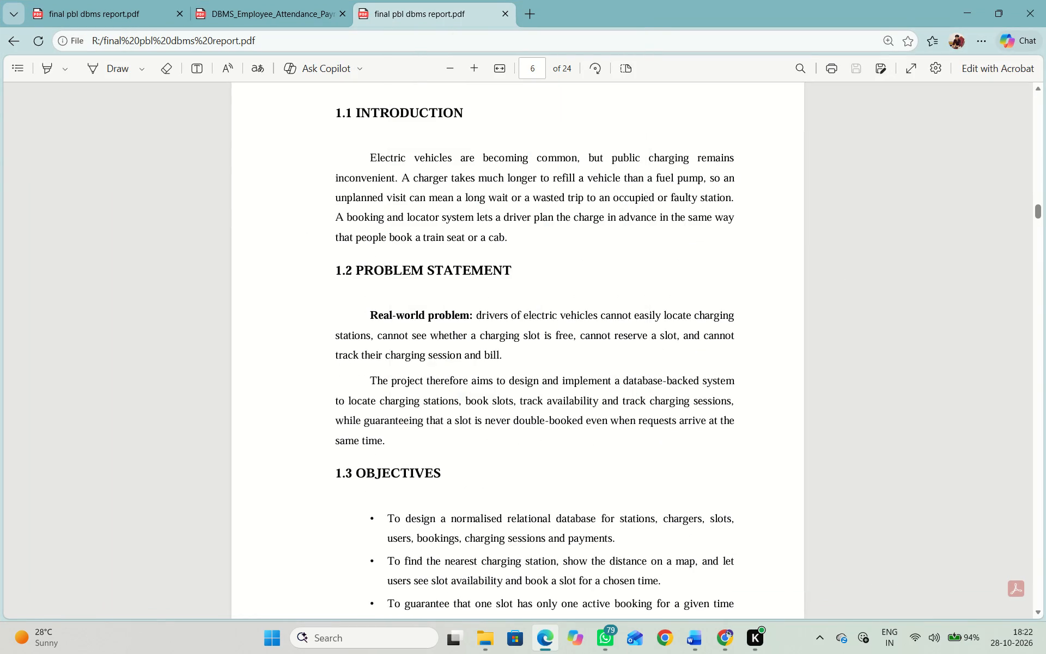
{"action": "scroll", "coordinate": [393, 378], "scroll_direction": "down", "scroll_amount": 1}
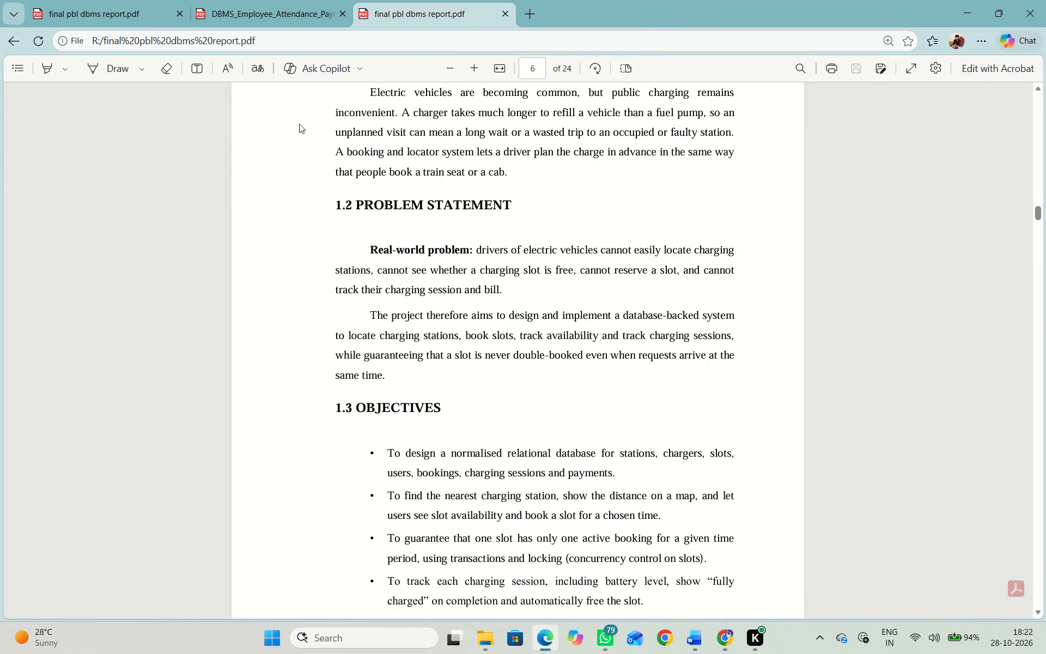
{"action": "left_click", "coordinate": [282, 9]}
{"action": "scroll", "coordinate": [317, 275], "scroll_direction": "down", "scroll_amount": 2}
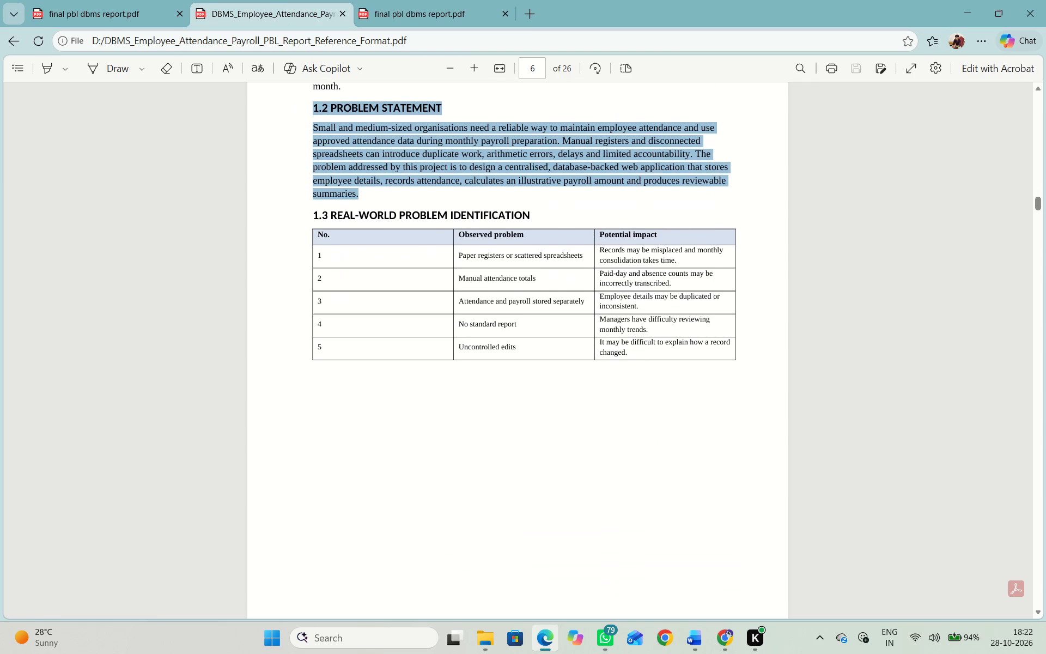
{"action": "scroll", "coordinate": [319, 262], "scroll_direction": "down", "scroll_amount": 1}
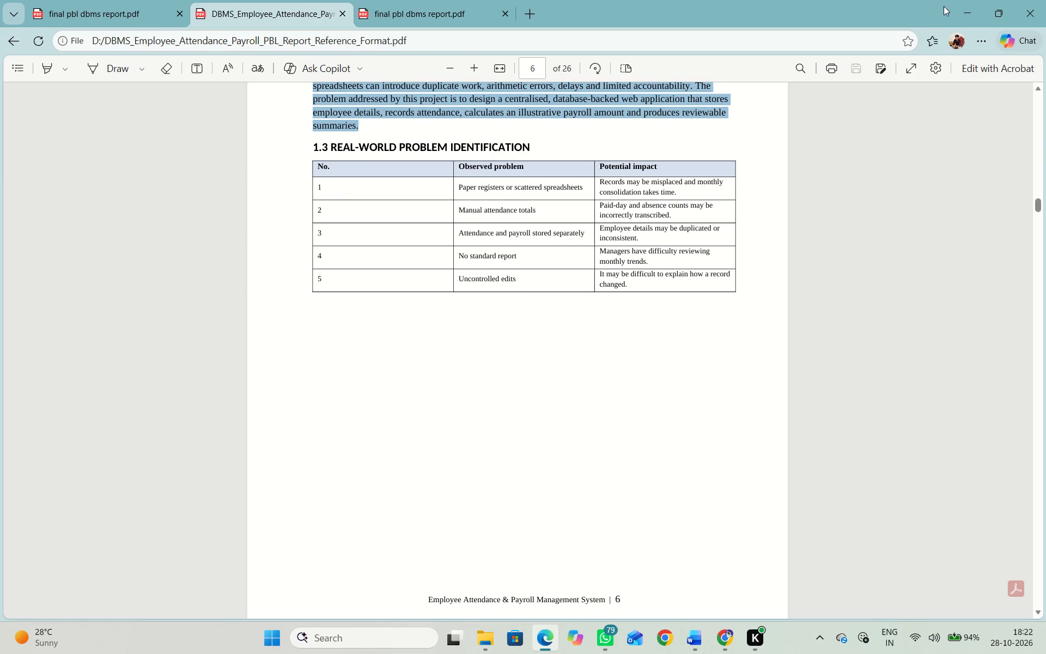
Open the Word version of DBMS_Employee_Attendance_Payroll_PBL_Report_Reference_Format from New Volume (D:).
{"action": "left_click", "coordinate": [485, 642]}
{"action": "left_click", "coordinate": [80, 494]}
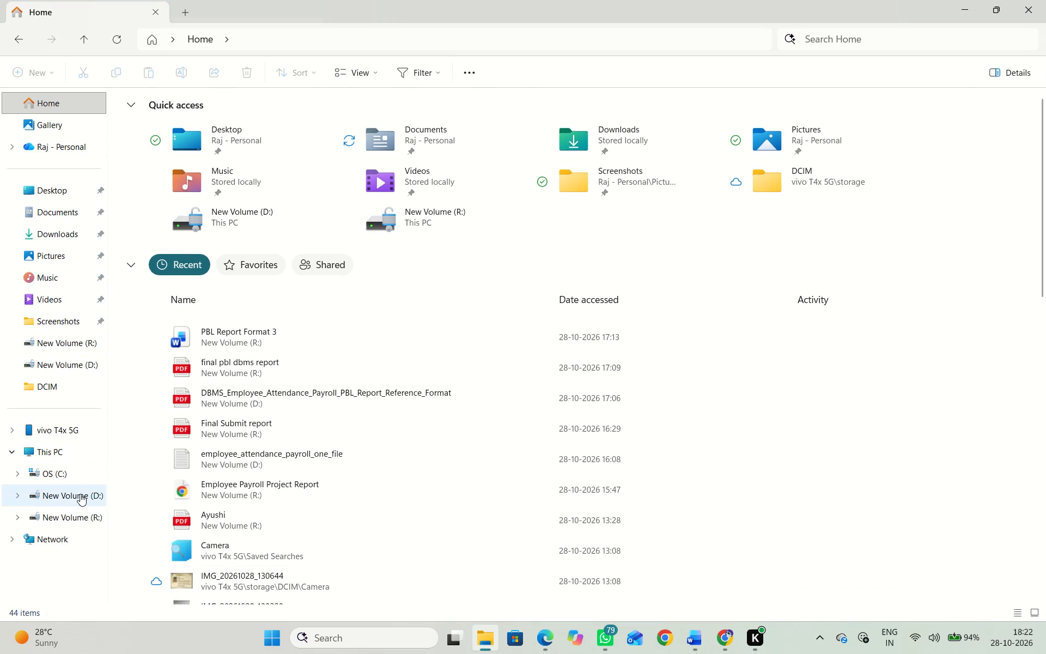
{"action": "double_click", "coordinate": [264, 183]}
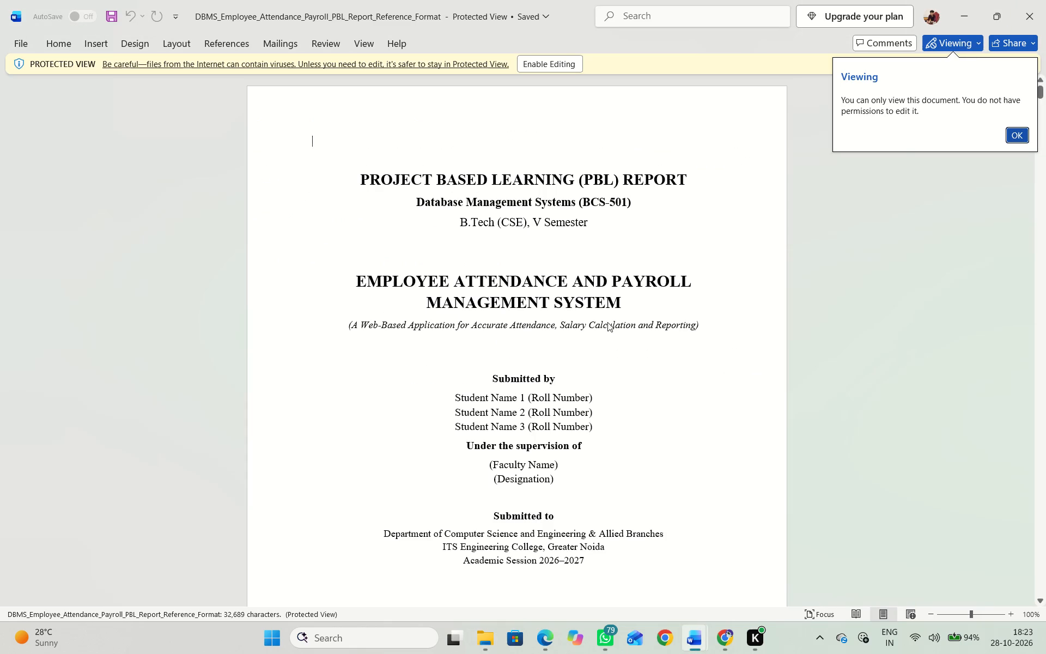
Copy the whole observed problem and potential impact table under 1.3 REAL-WORLD PROBLEM IDENTIFICATION in the reference Word document.
{"action": "scroll", "coordinate": [605, 310], "scroll_direction": "down", "scroll_amount": 6}
{"action": "scroll", "coordinate": [637, 238], "scroll_direction": "down", "scroll_amount": 18}
{"action": "scroll", "coordinate": [642, 217], "scroll_direction": "down", "scroll_amount": 6}
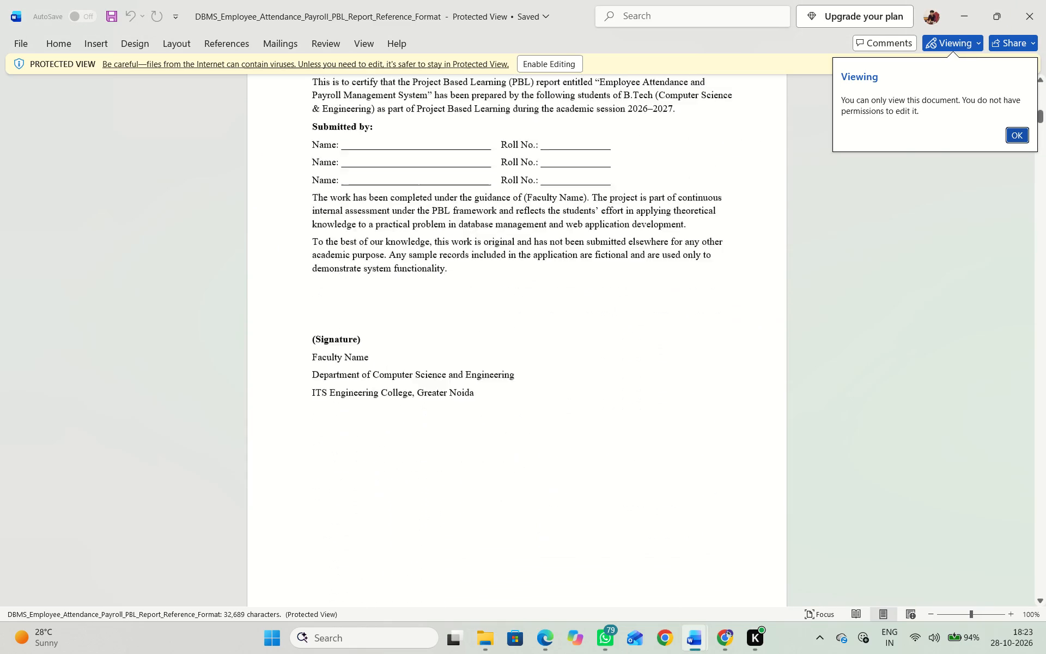
{"action": "scroll", "coordinate": [642, 216], "scroll_direction": "down", "scroll_amount": 18}
{"action": "scroll", "coordinate": [642, 216], "scroll_direction": "down", "scroll_amount": 8}
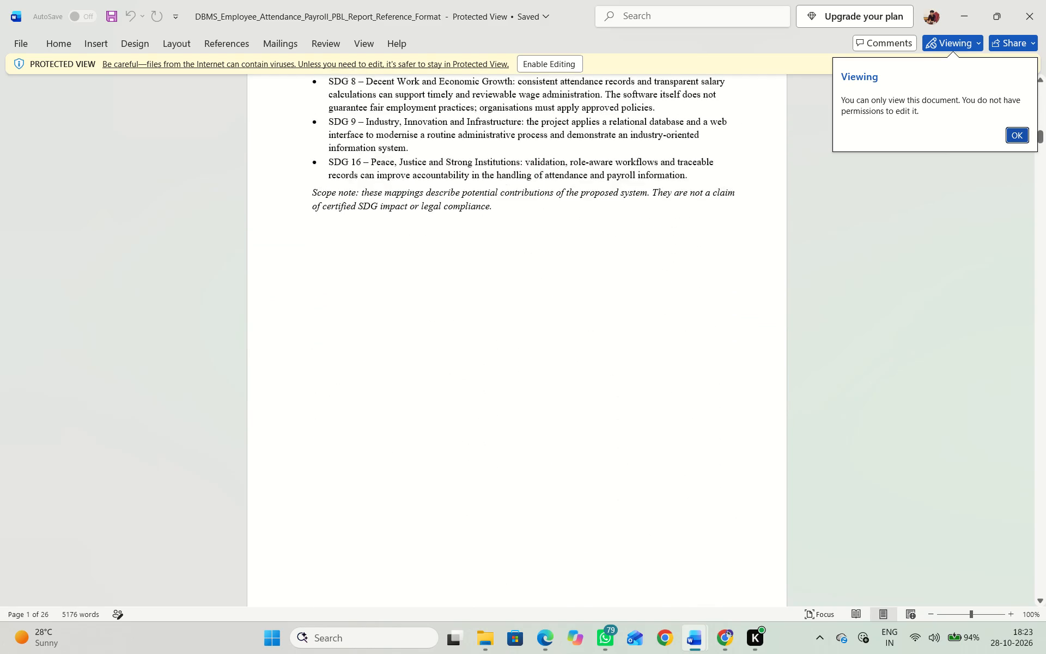
{"action": "scroll", "coordinate": [642, 216], "scroll_direction": "down", "scroll_amount": 16}
{"action": "scroll", "coordinate": [642, 216], "scroll_direction": "down", "scroll_amount": 17}
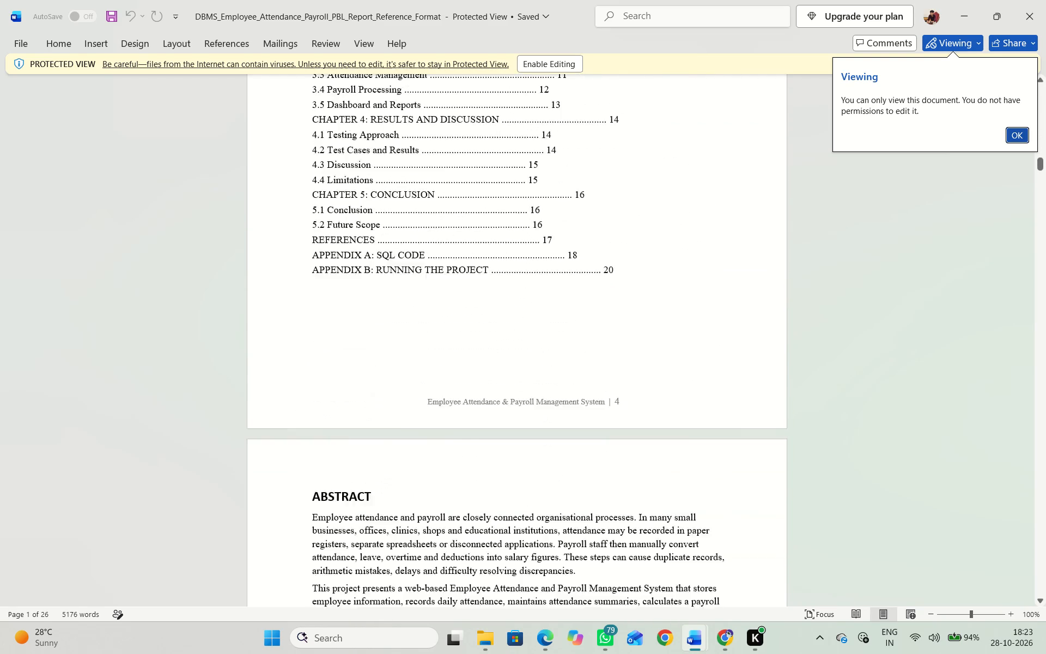
{"action": "scroll", "coordinate": [642, 216], "scroll_direction": "down", "scroll_amount": 17}
{"action": "scroll", "coordinate": [642, 215], "scroll_direction": "down", "scroll_amount": 8}
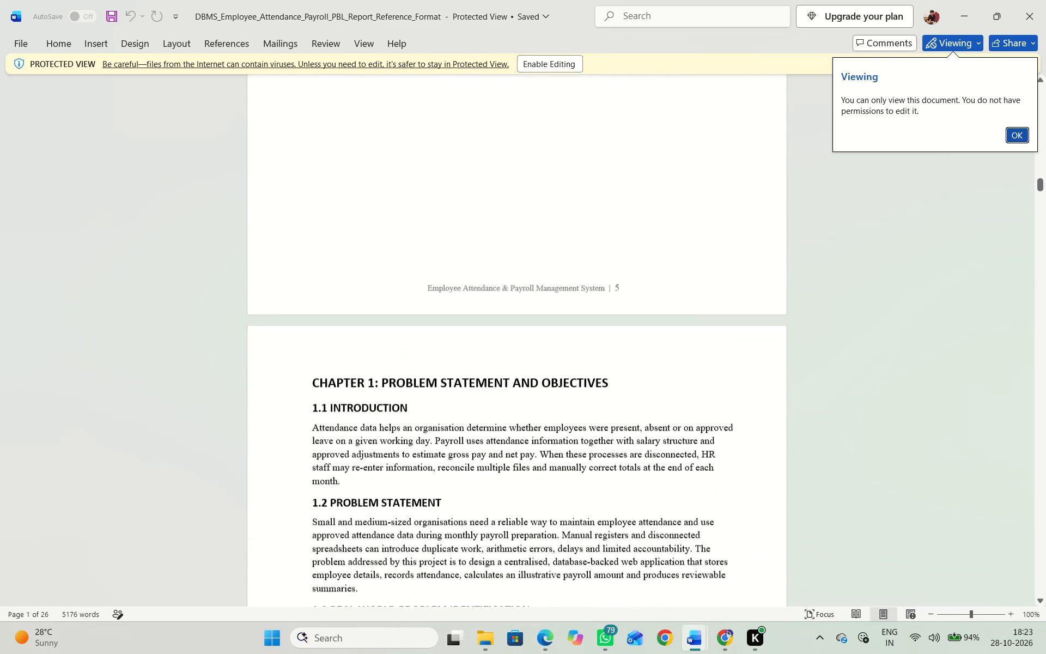
{"action": "scroll", "coordinate": [643, 213], "scroll_direction": "down", "scroll_amount": 8}
{"action": "right_click", "coordinate": [616, 292]}
{"action": "left_click", "coordinate": [616, 292]}
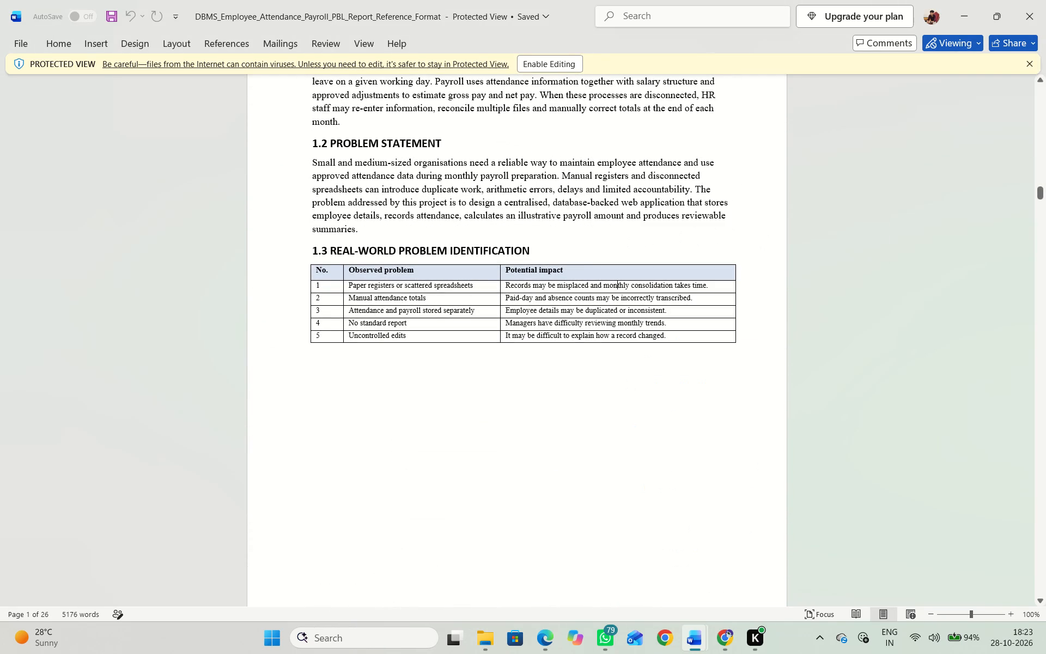
{"action": "left_click", "coordinate": [712, 319]}
{"action": "left_click", "coordinate": [728, 335]}
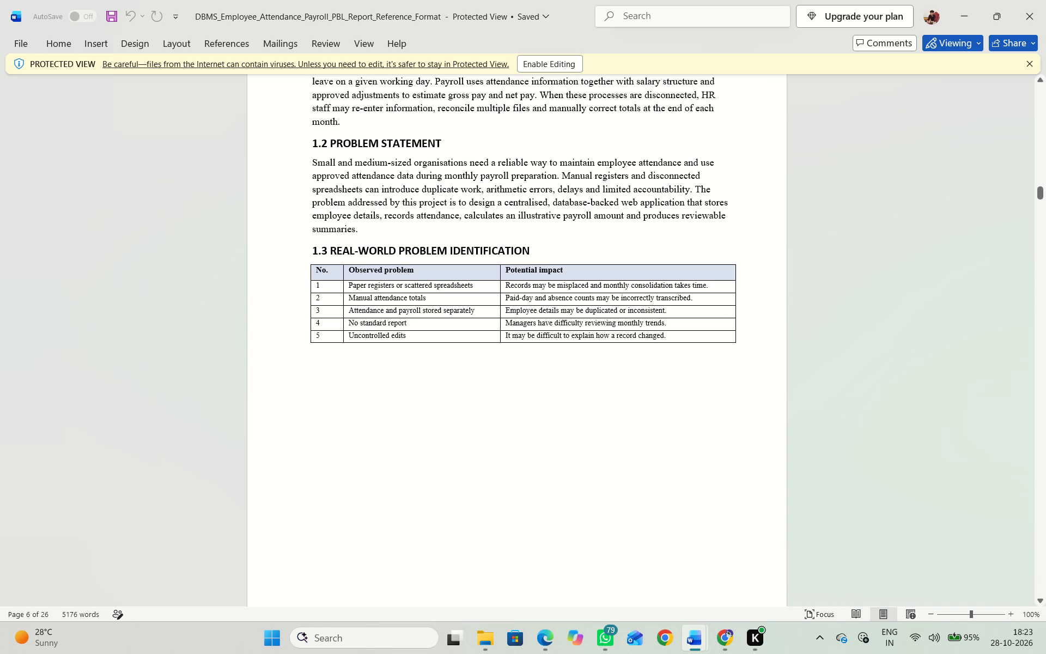
{"action": "right_click", "coordinate": [730, 337]}
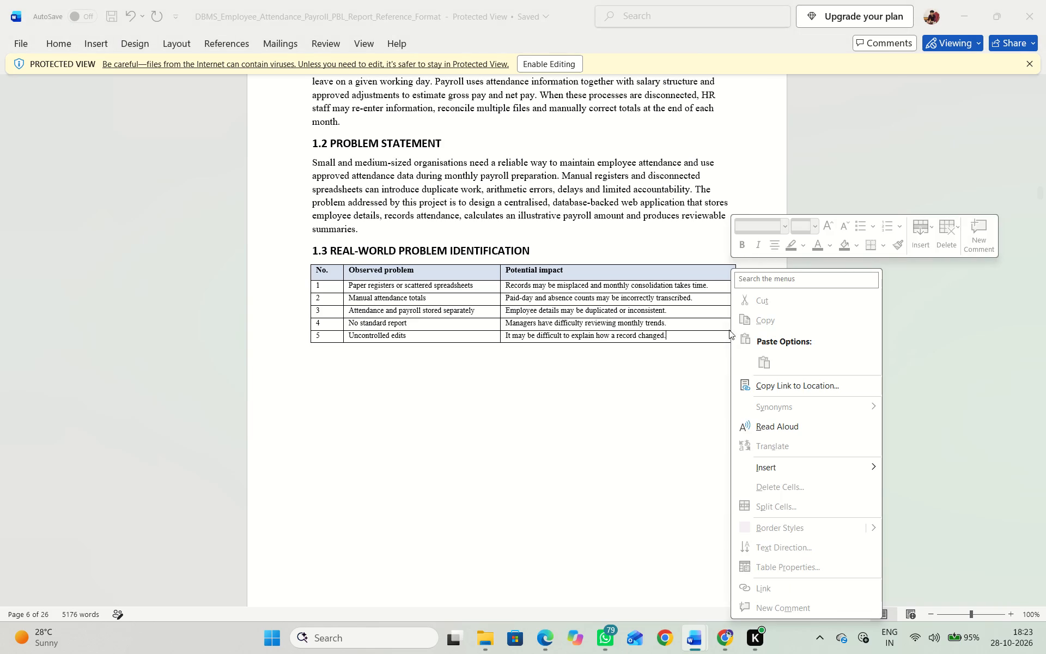
{"action": "double_click", "coordinate": [408, 342]}
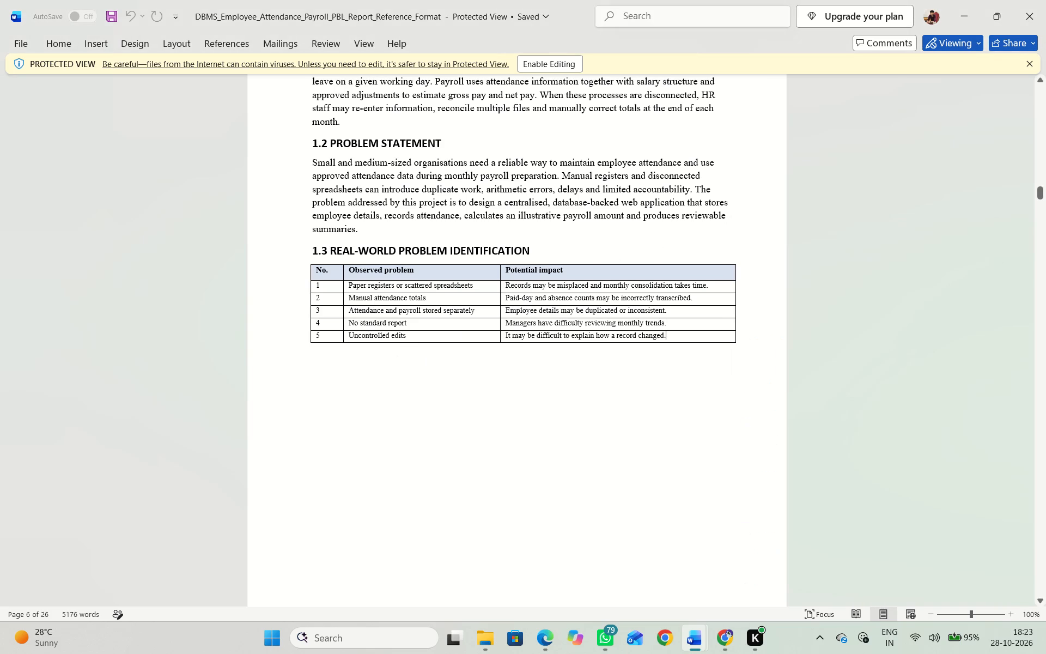
{"action": "left_click", "coordinate": [410, 339]}
{"action": "left_click_drag", "start_coordinate": [293, 266], "coordinate": [320, 270]}
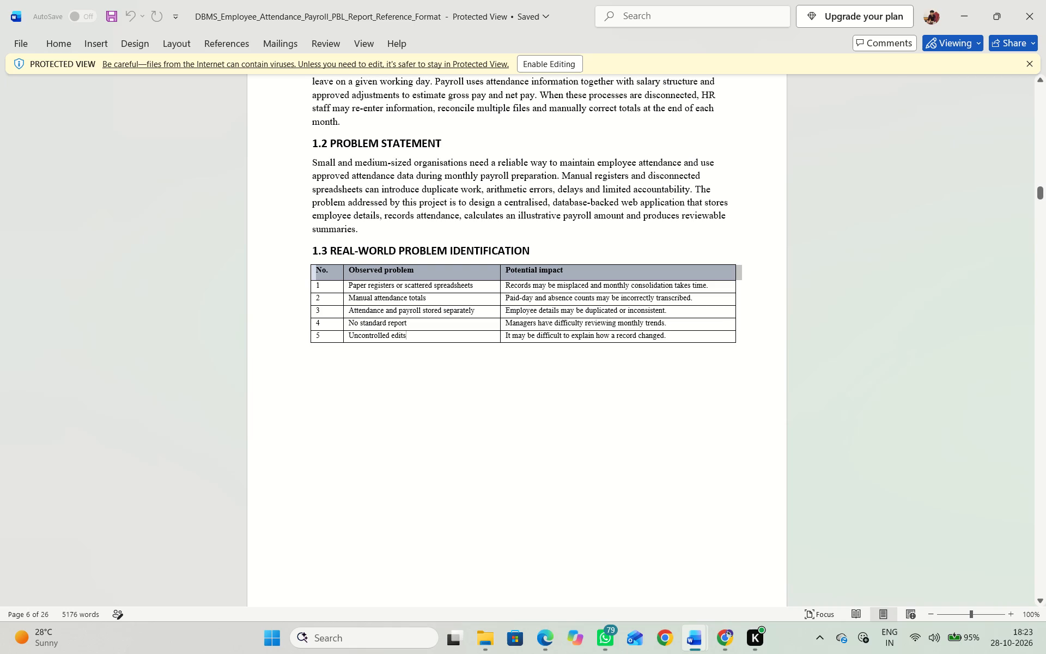
{"action": "left_click_drag", "start_coordinate": [320, 270], "coordinate": [514, 366]}
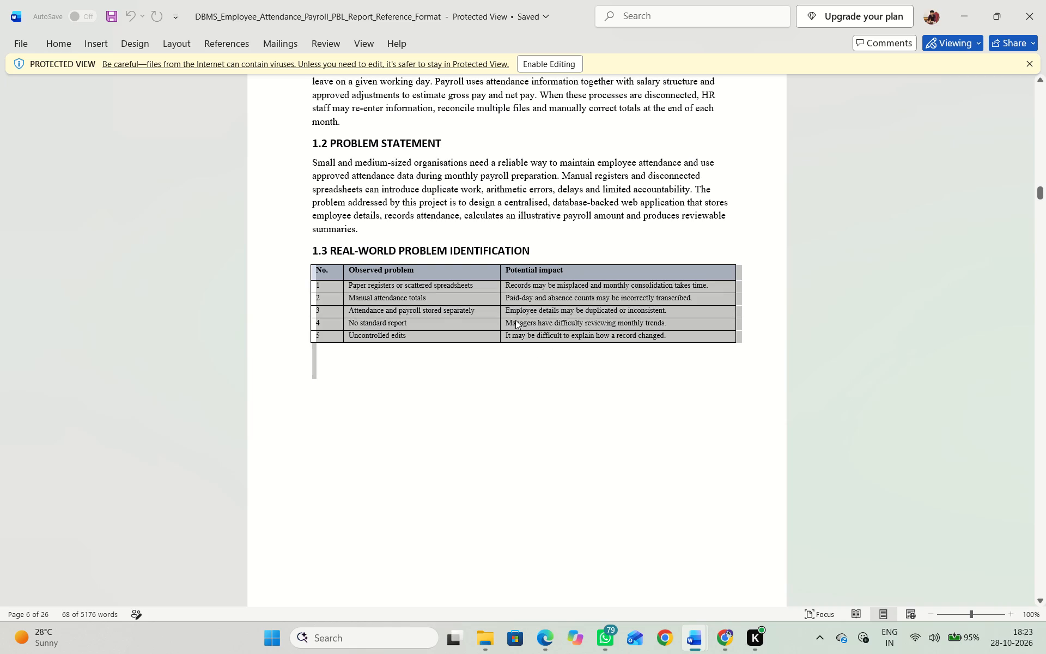
{"action": "key", "text": "ctrl+c"}
Return to the PBL PROJECT document and paste the copied table on a new line below the section number 1.3.
{"action": "left_click", "coordinate": [970, 6]}
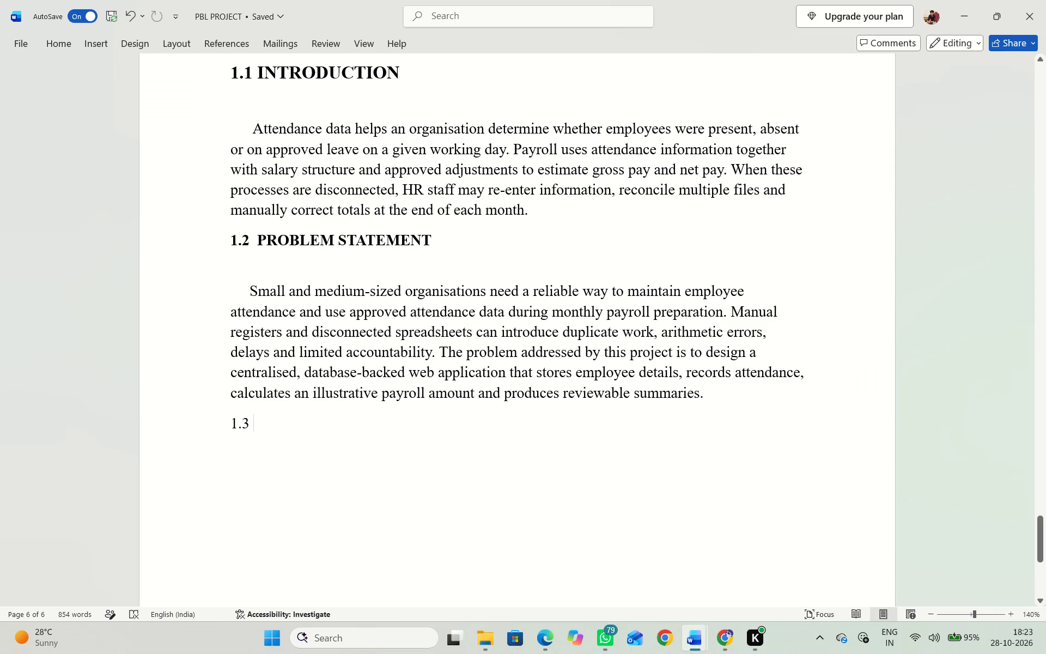
{"action": "key", "text": "Return"}
{"action": "key", "text": "ctrl+v"}
{"action": "scroll", "coordinate": [445, 383], "scroll_direction": "up", "scroll_amount": 4}
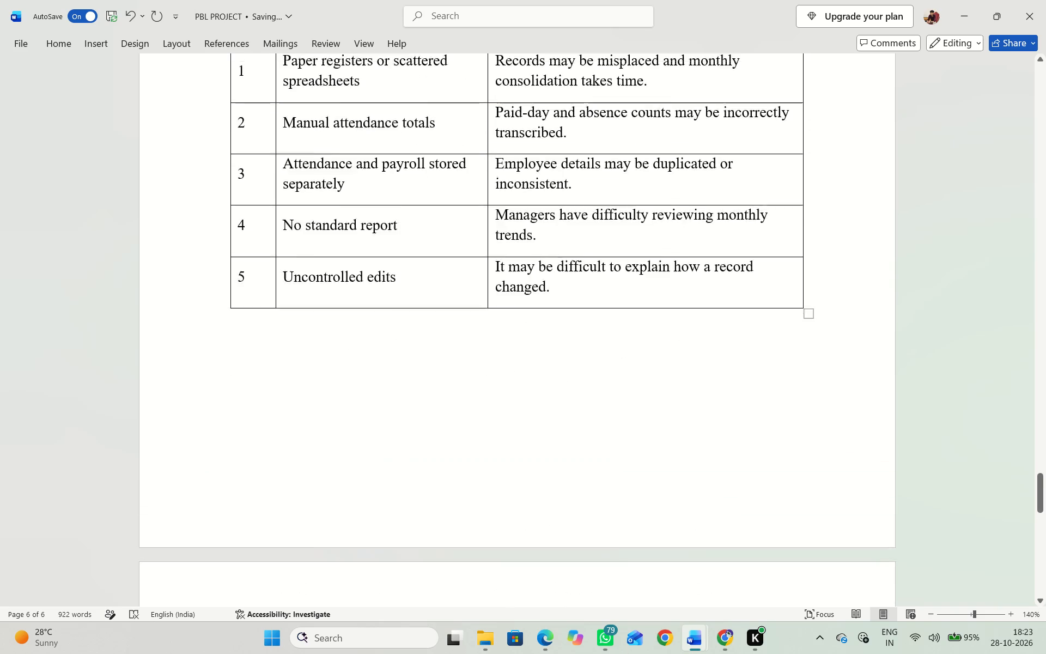
{"action": "scroll", "coordinate": [445, 383], "scroll_direction": "up", "scroll_amount": 4}
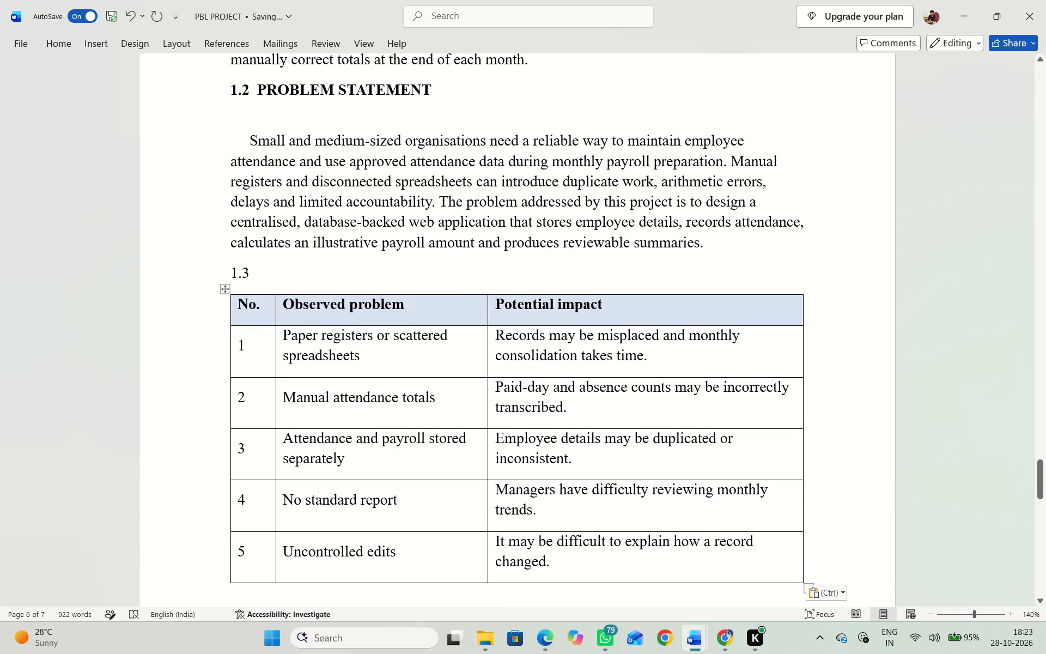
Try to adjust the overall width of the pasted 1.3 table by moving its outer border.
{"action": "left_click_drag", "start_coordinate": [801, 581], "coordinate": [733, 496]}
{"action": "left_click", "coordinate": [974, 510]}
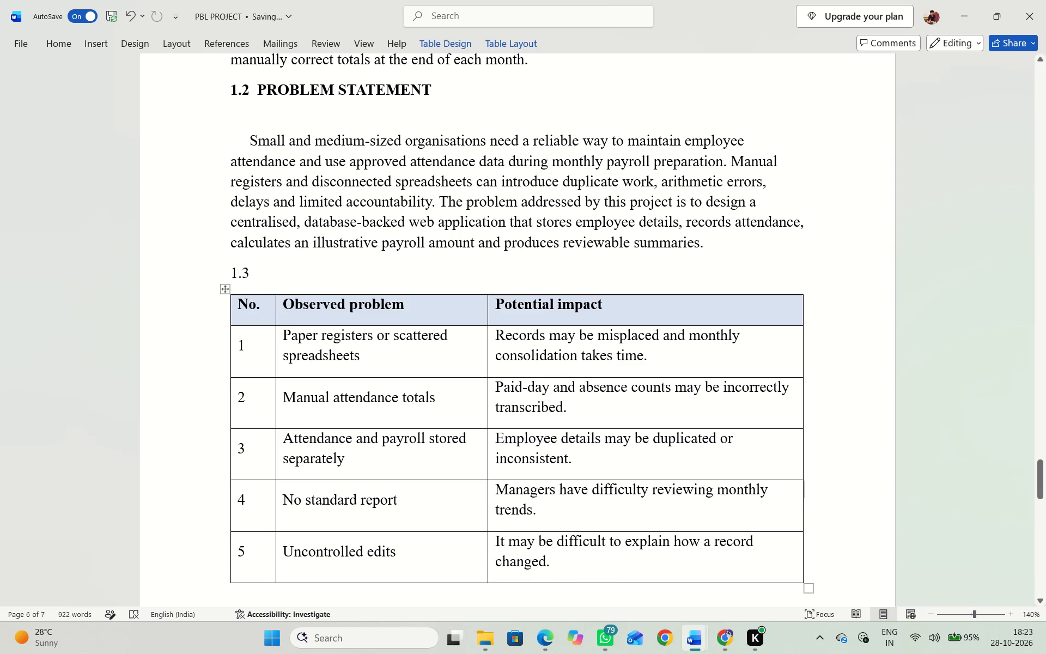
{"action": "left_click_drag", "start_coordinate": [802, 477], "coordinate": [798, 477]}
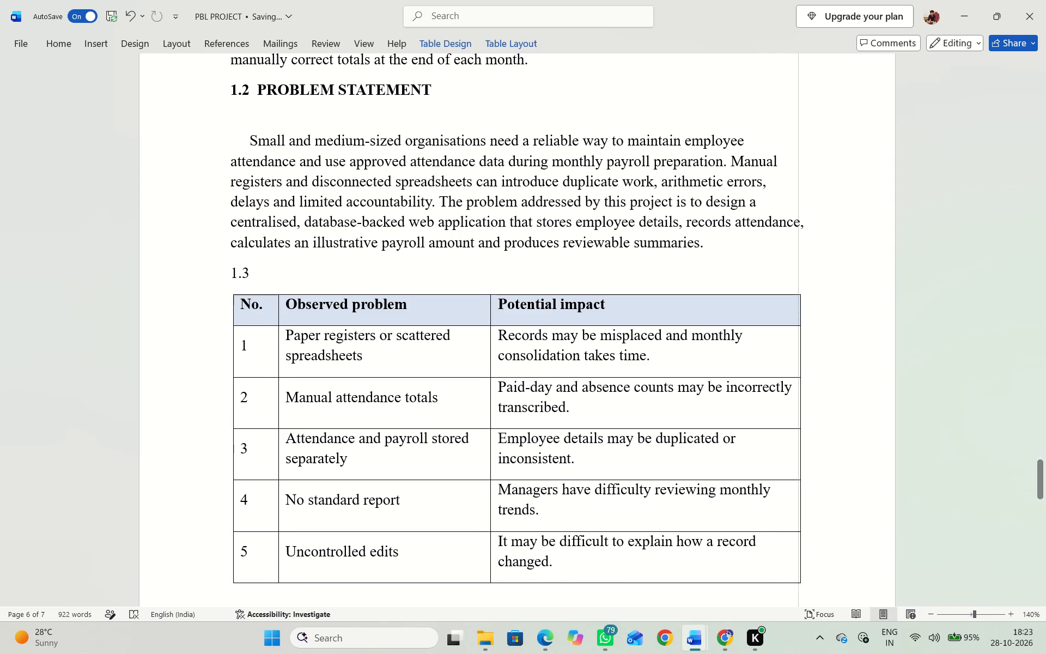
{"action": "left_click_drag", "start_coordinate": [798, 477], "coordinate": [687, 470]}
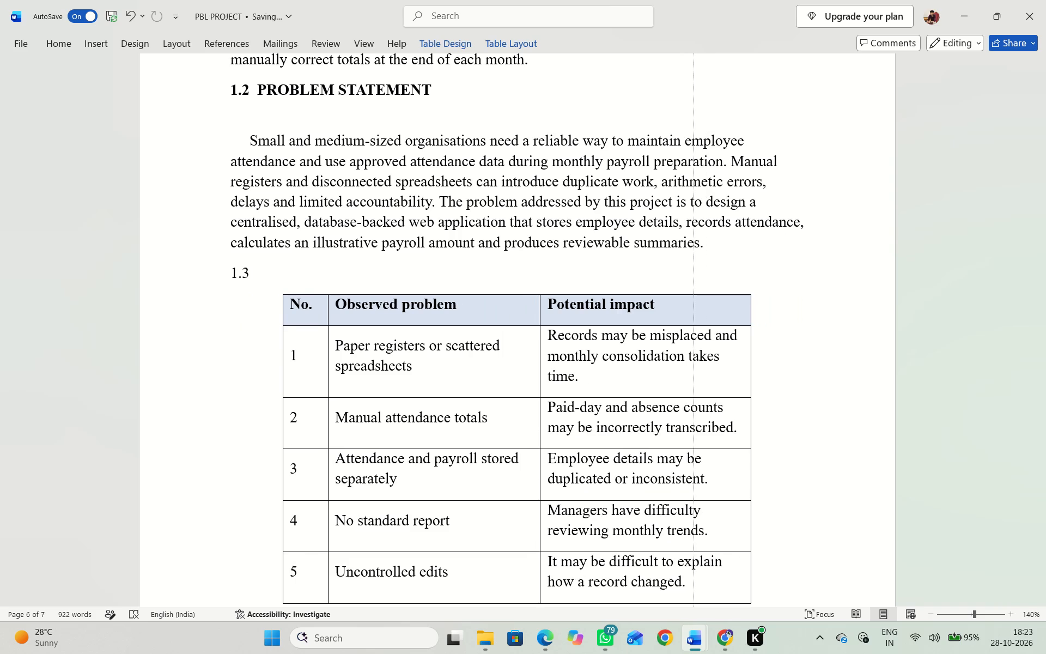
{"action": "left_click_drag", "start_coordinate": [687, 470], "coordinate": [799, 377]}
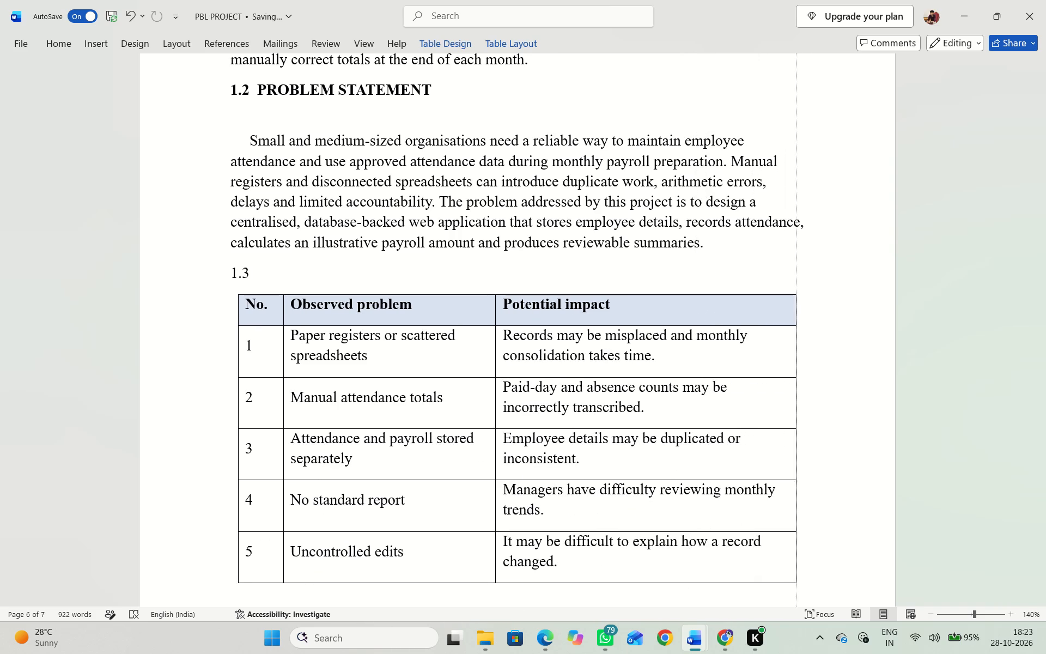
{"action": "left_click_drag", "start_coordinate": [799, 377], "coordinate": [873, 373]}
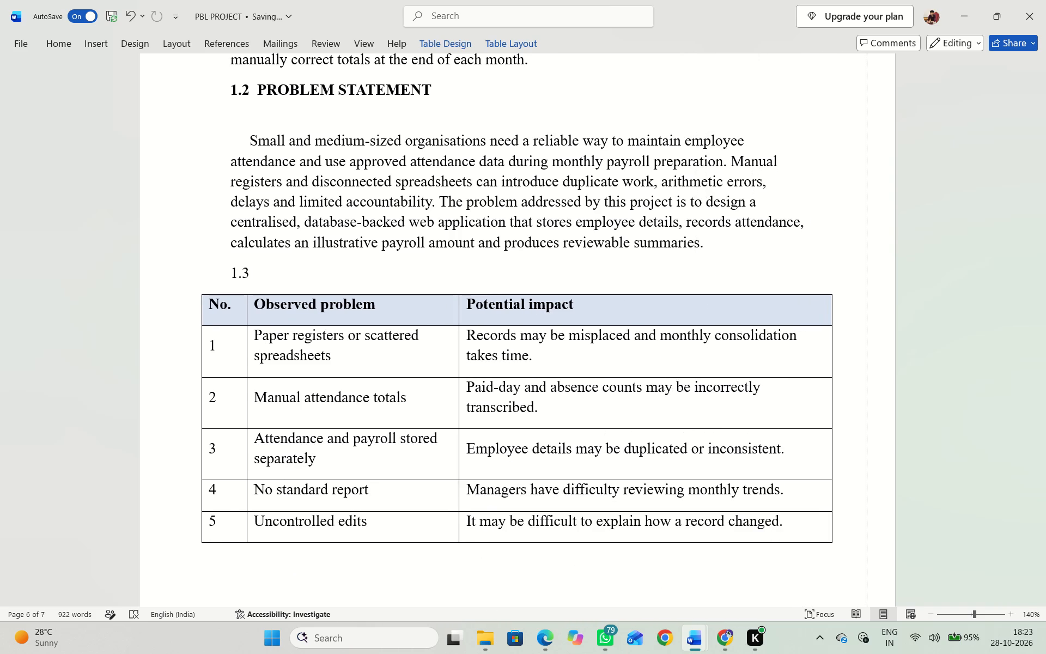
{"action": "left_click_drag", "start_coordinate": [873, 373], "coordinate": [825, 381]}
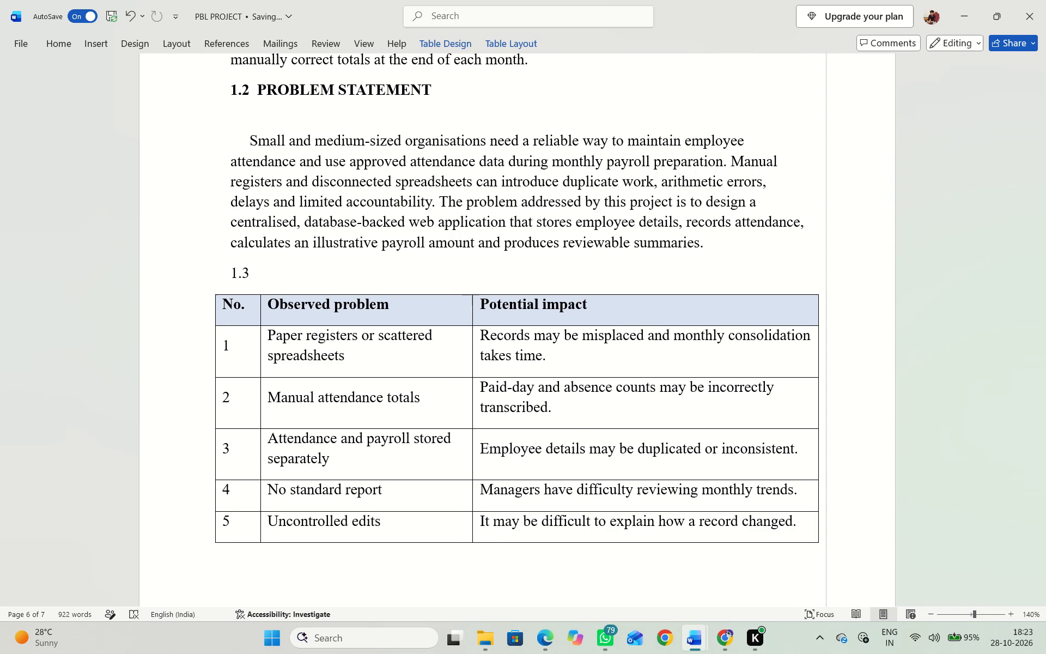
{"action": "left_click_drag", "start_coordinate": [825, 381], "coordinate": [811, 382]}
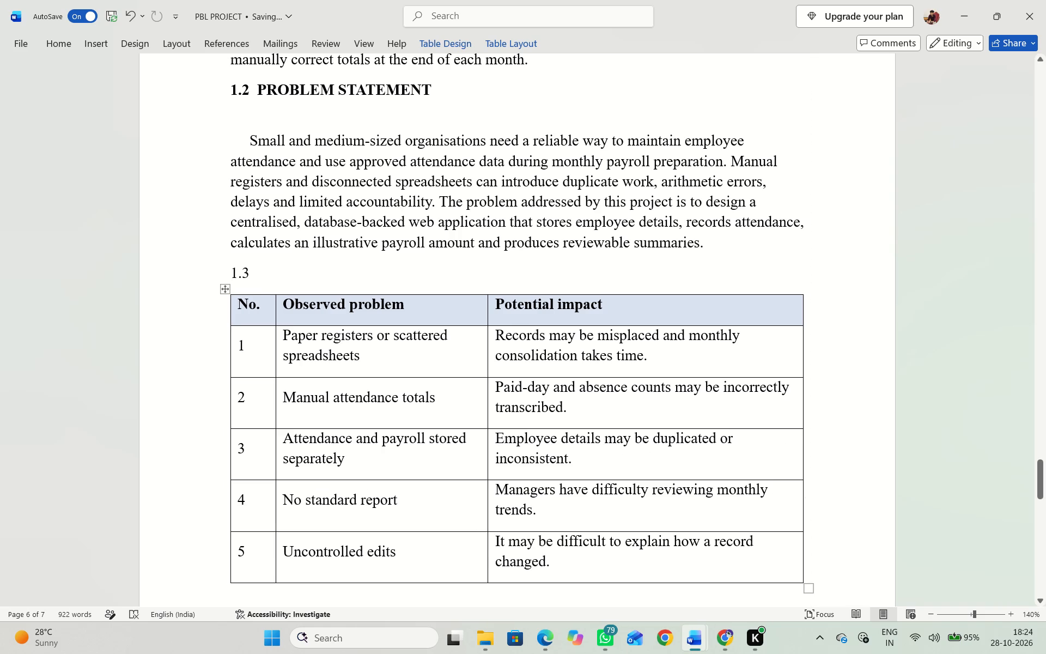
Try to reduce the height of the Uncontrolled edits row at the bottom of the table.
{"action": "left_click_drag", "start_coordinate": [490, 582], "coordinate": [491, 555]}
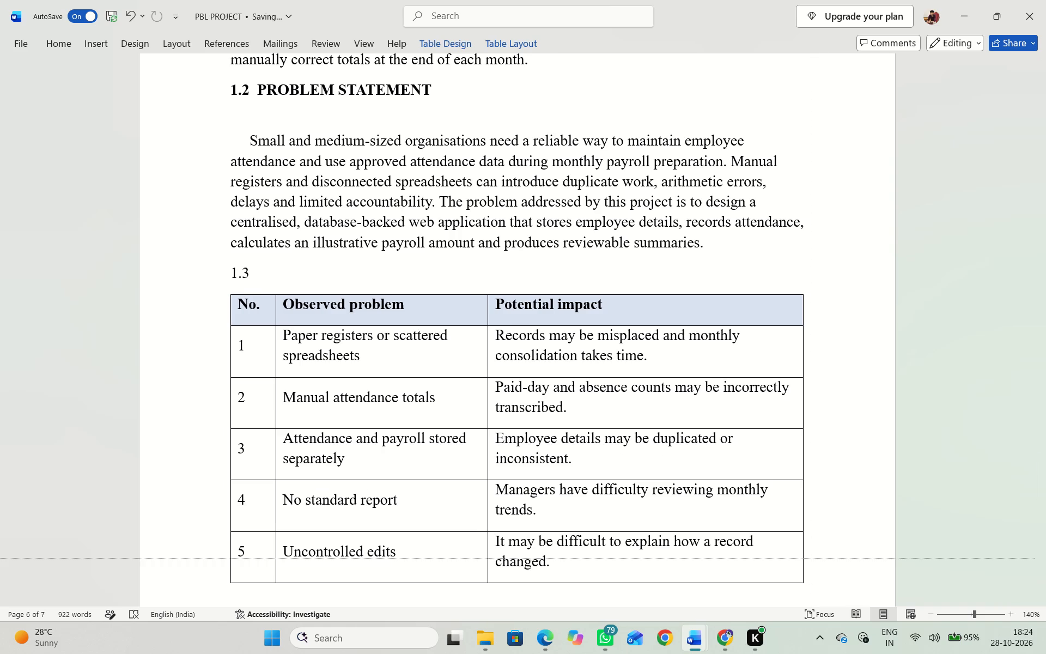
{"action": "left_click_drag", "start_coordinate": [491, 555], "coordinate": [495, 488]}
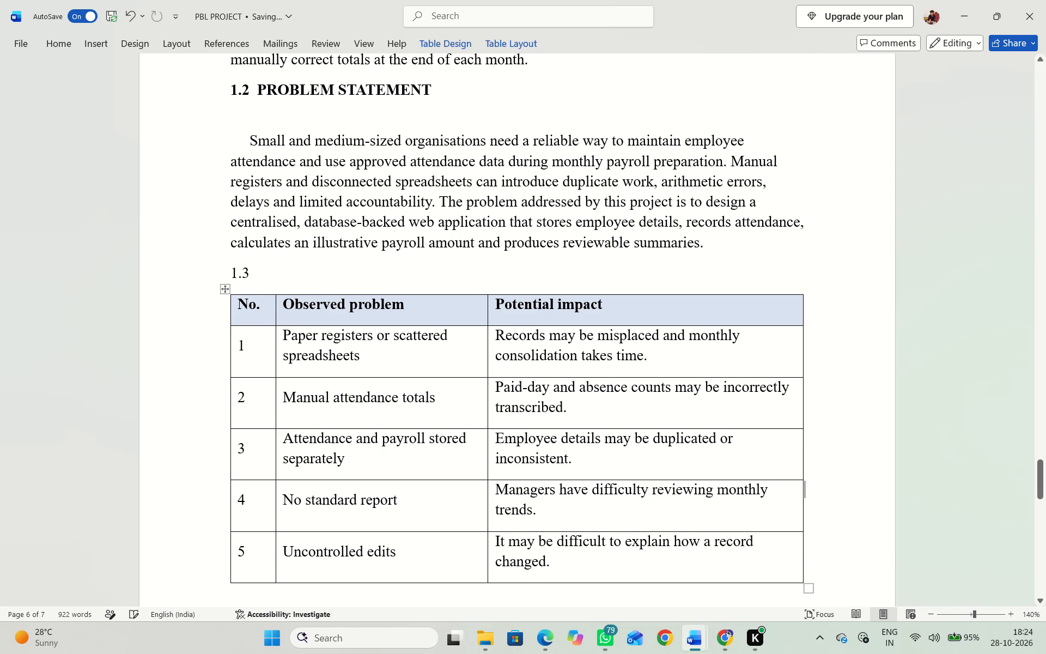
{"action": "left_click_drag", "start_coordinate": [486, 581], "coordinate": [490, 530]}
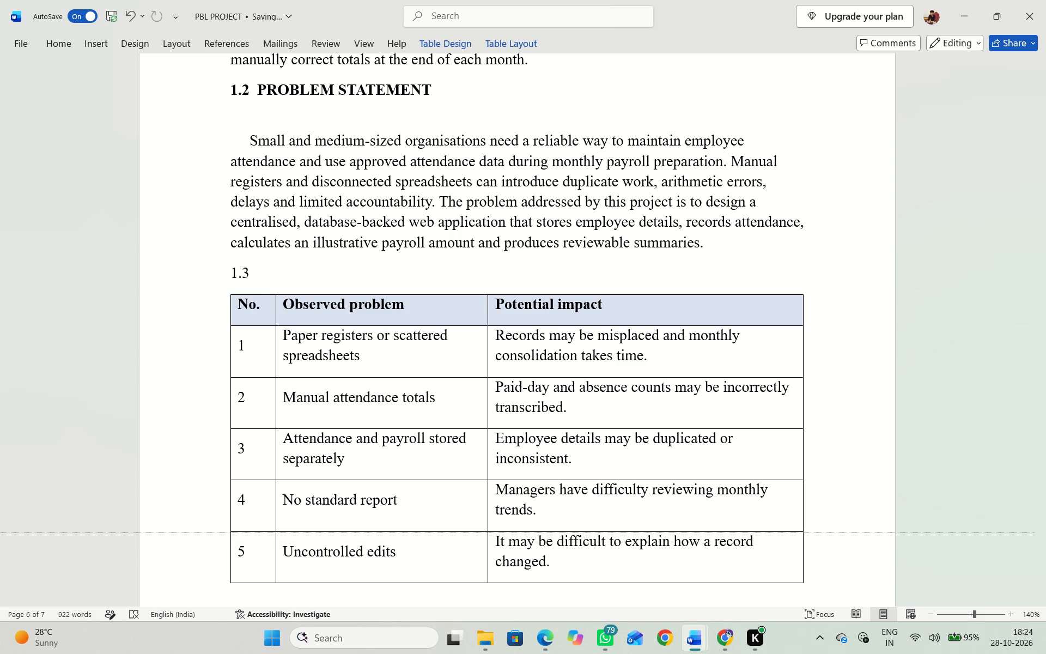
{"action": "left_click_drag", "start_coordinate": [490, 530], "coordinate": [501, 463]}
Copy the title REAL-WORLD PROBLEM IDENTIFICATION from the attendance and payroll PDF in Edge and paste it after 1.3 in PBL PROJECT.
{"action": "scroll", "coordinate": [427, 459], "scroll_direction": "up", "scroll_amount": 2}
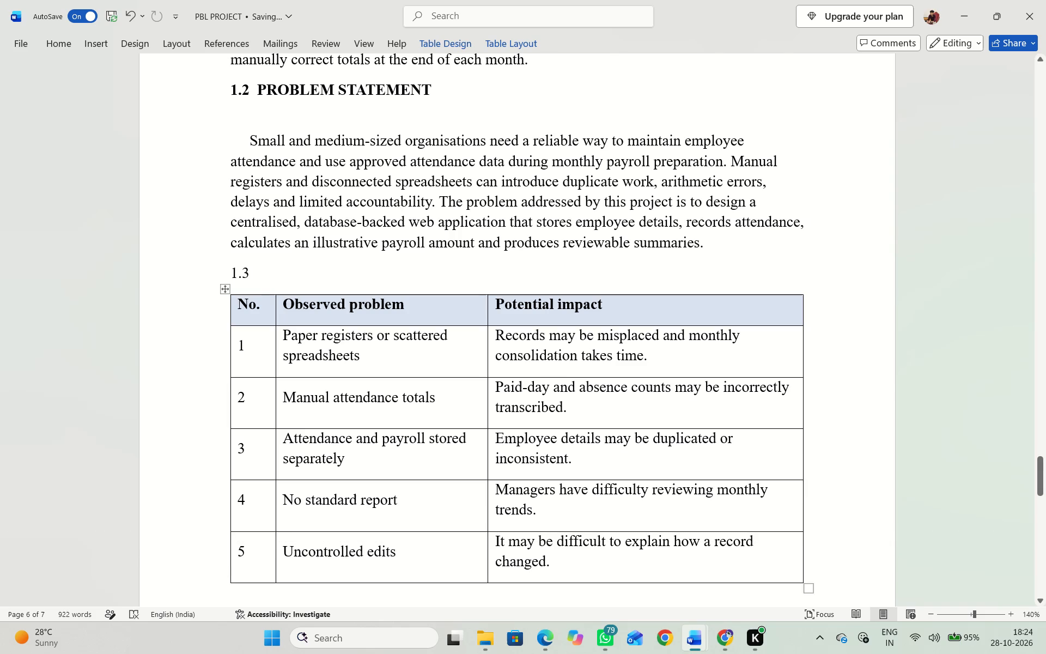
{"action": "scroll", "coordinate": [427, 459], "scroll_direction": "up", "scroll_amount": 4}
{"action": "scroll", "coordinate": [430, 455], "scroll_direction": "down", "scroll_amount": 4}
{"action": "left_click", "coordinate": [252, 363]}
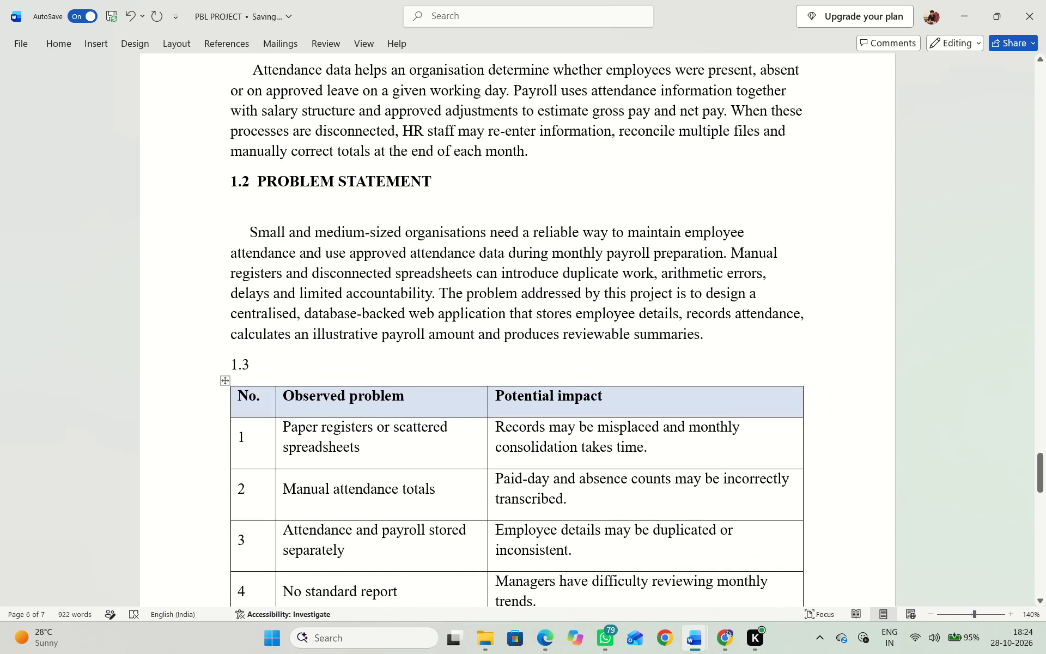
{"action": "left_click", "coordinate": [545, 635]}
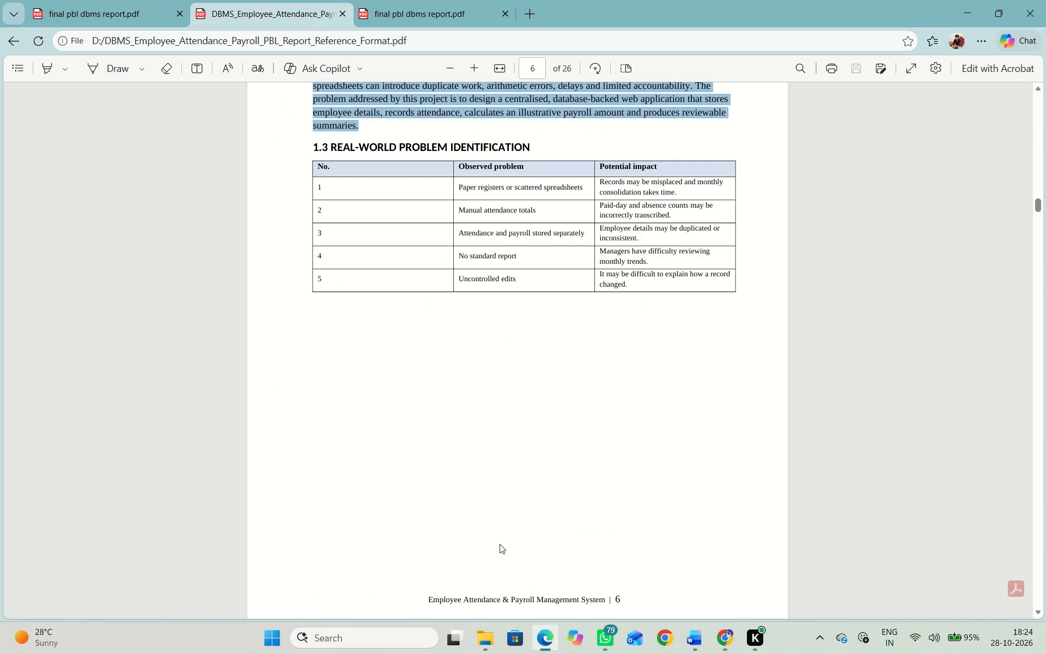
{"action": "left_click_drag", "start_coordinate": [332, 149], "coordinate": [495, 149]}
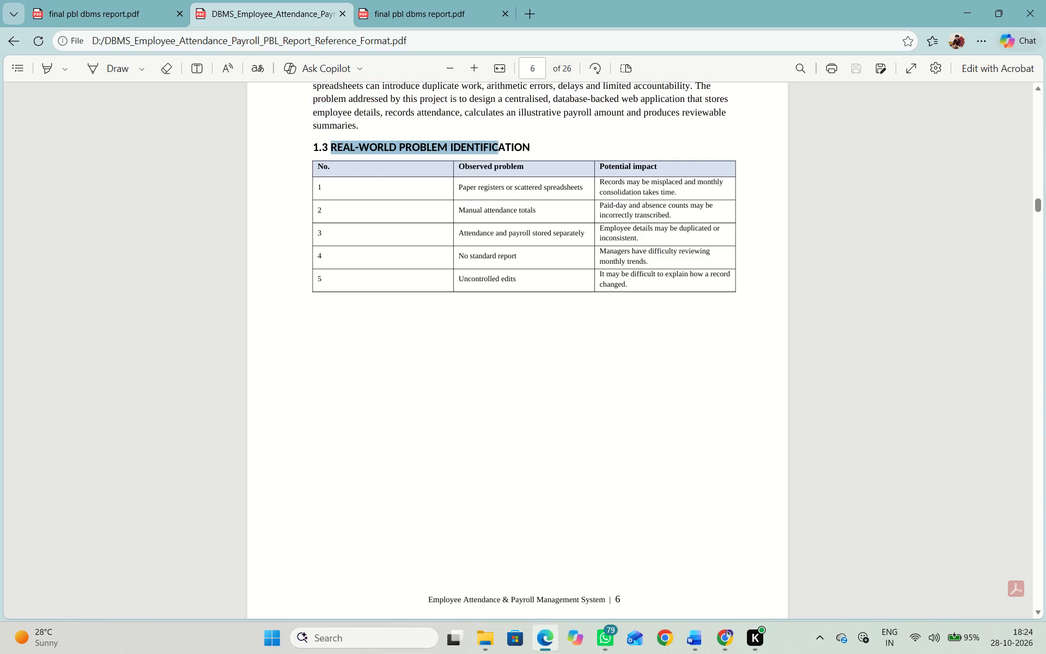
{"action": "left_click_drag", "start_coordinate": [495, 149], "coordinate": [527, 149]}
{"action": "key", "text": "ctrl+c"}
{"action": "left_click", "coordinate": [958, 16]}
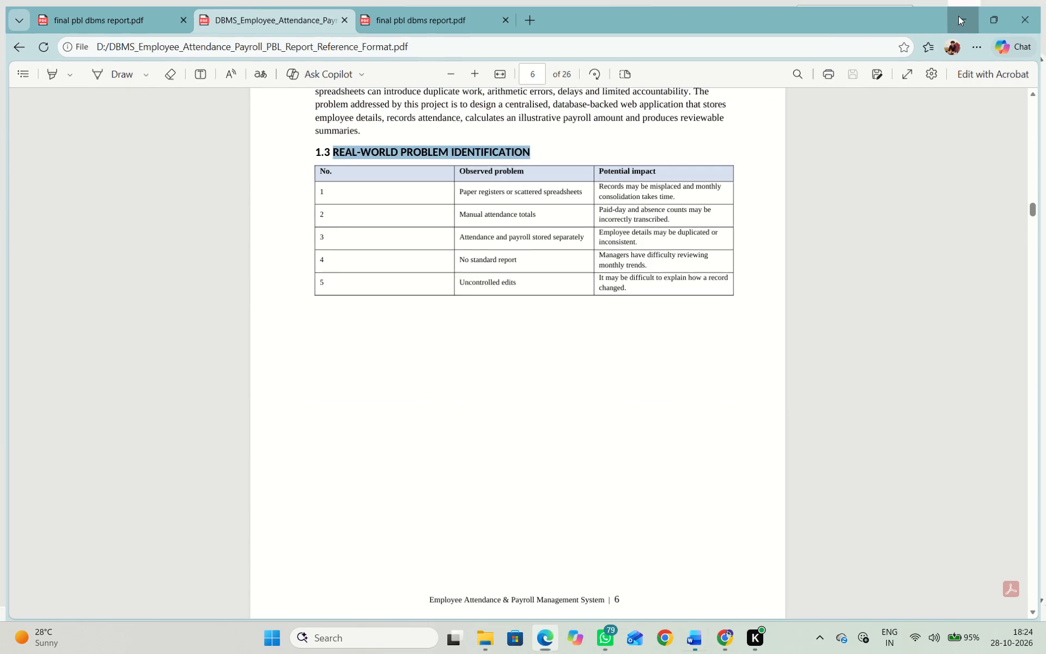
{"action": "key", "text": "ctrl+v"}
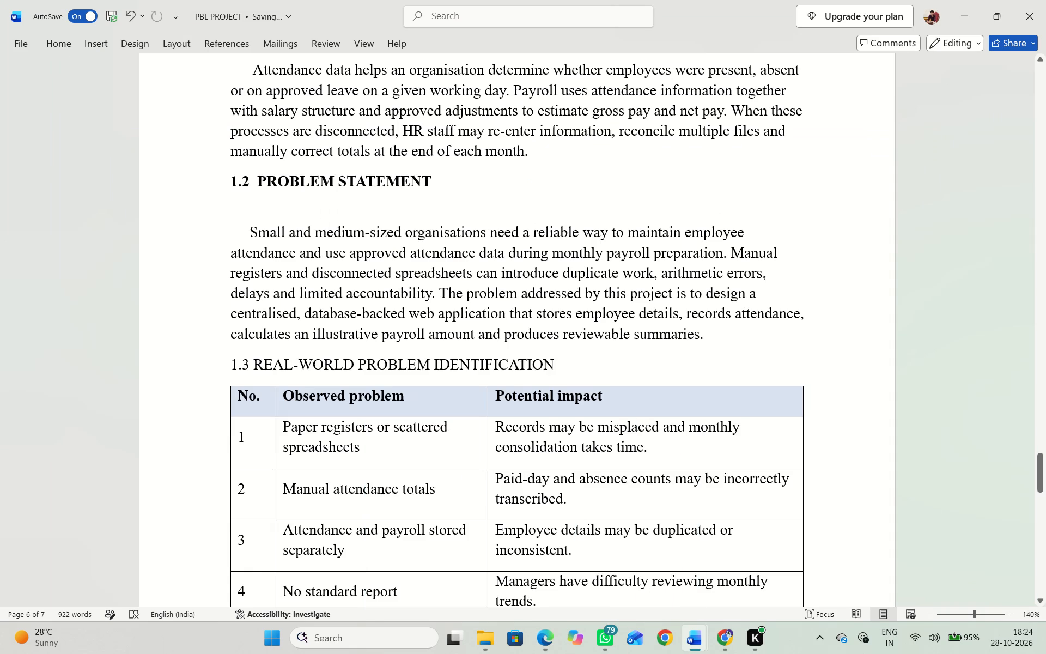
Format the whole 1.3 REAL-WORLD PROBLEM IDENTIFICATION heading in bold at 14 pt.
{"action": "left_click_drag", "start_coordinate": [552, 367], "coordinate": [237, 361]}
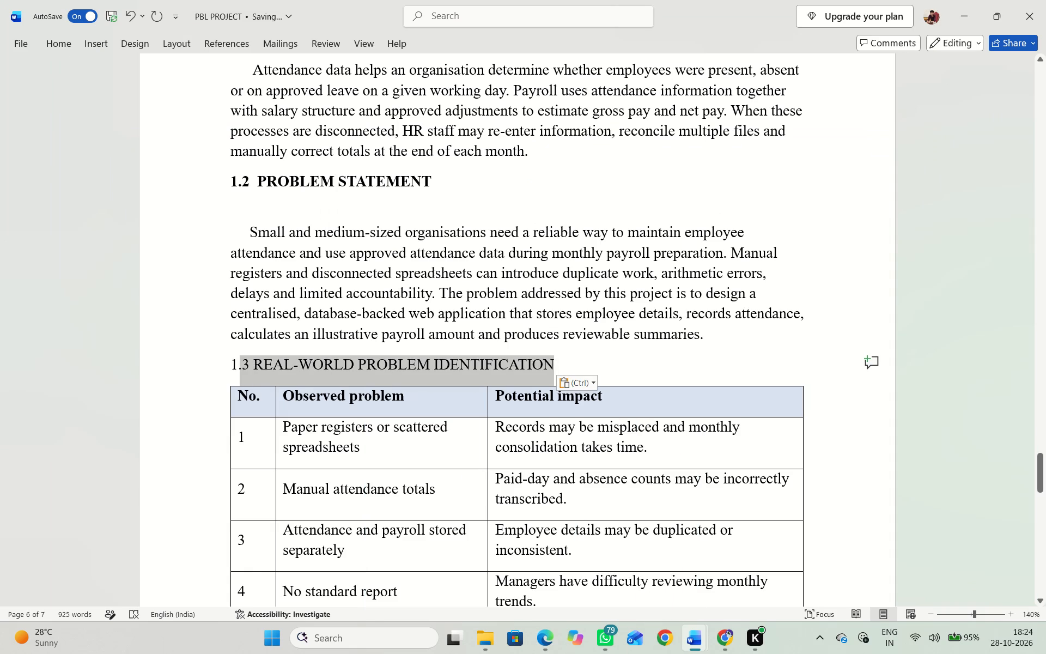
{"action": "left_click_drag", "start_coordinate": [237, 361], "coordinate": [222, 361]}
{"action": "left_click", "coordinate": [239, 334]}
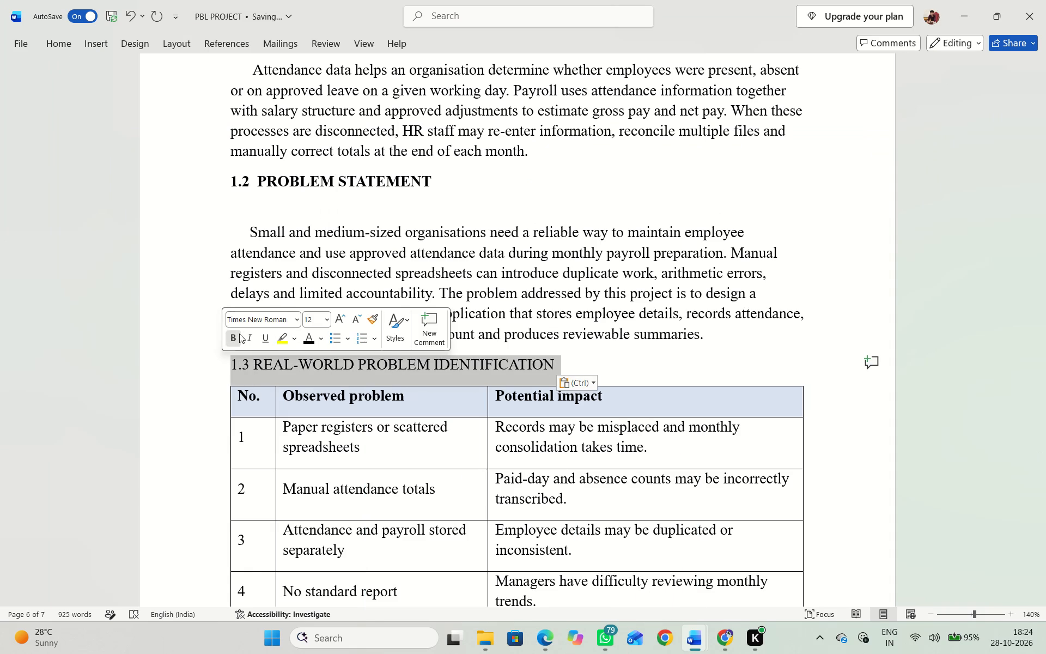
{"action": "left_click", "coordinate": [312, 317]}
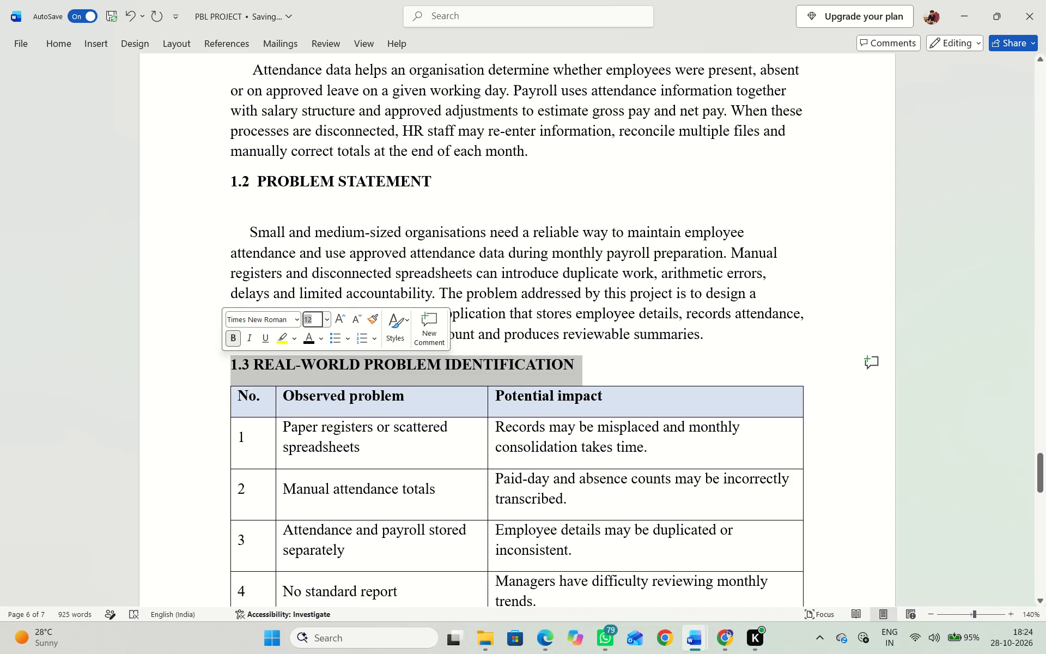
{"action": "type", "text": "14"}
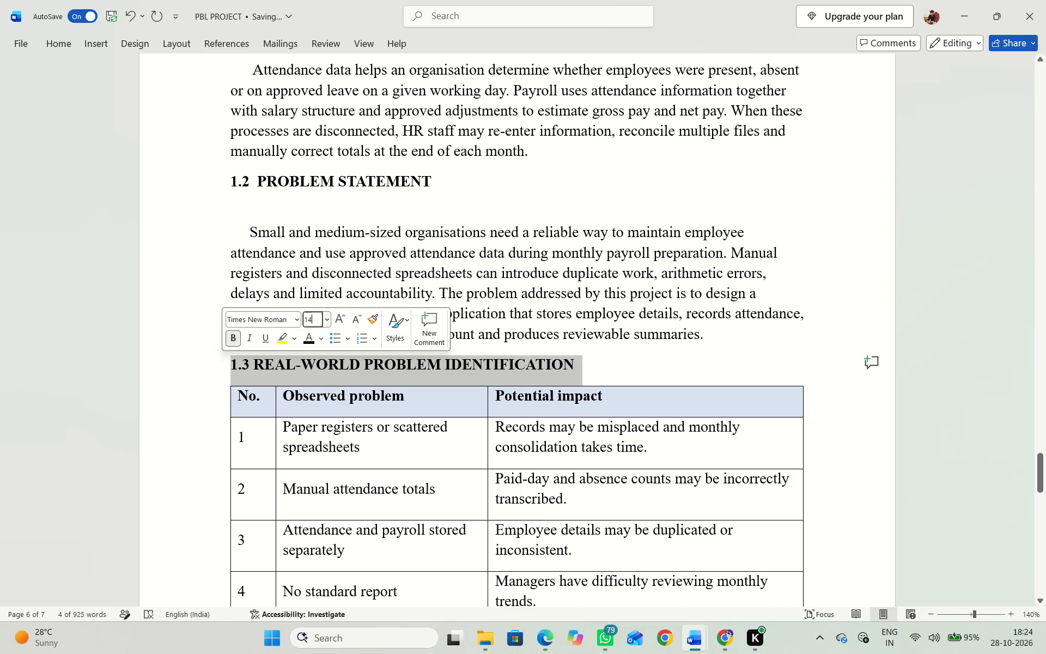
{"action": "key", "text": "Return"}
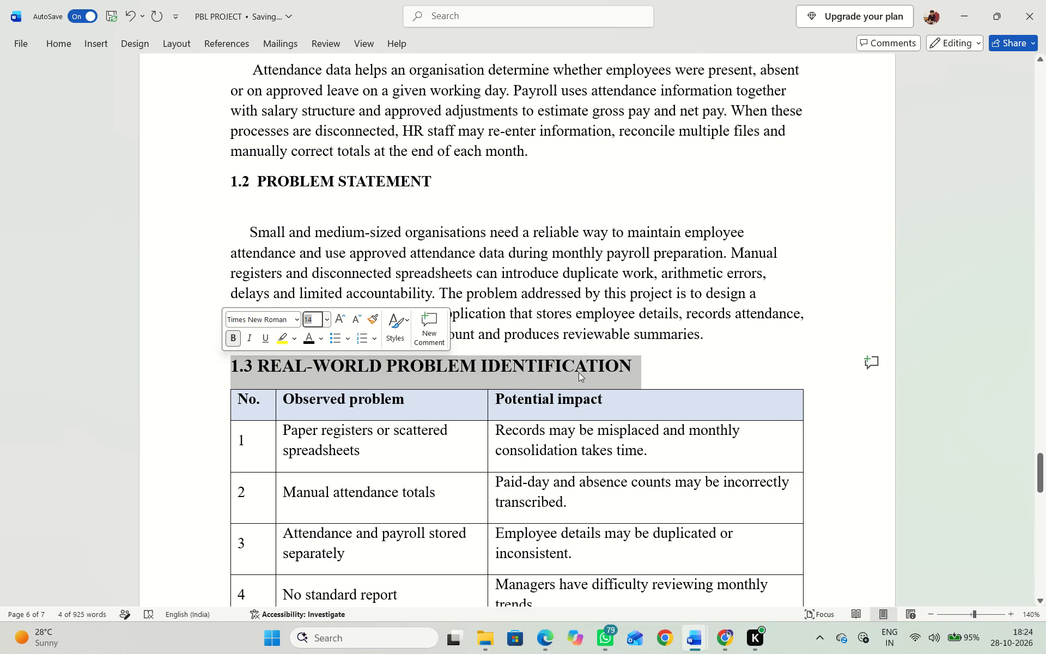
Insert a blank line without a section number between the 1.3 heading and its table.
{"action": "left_click", "coordinate": [659, 371]}
{"action": "key", "text": "Return"}
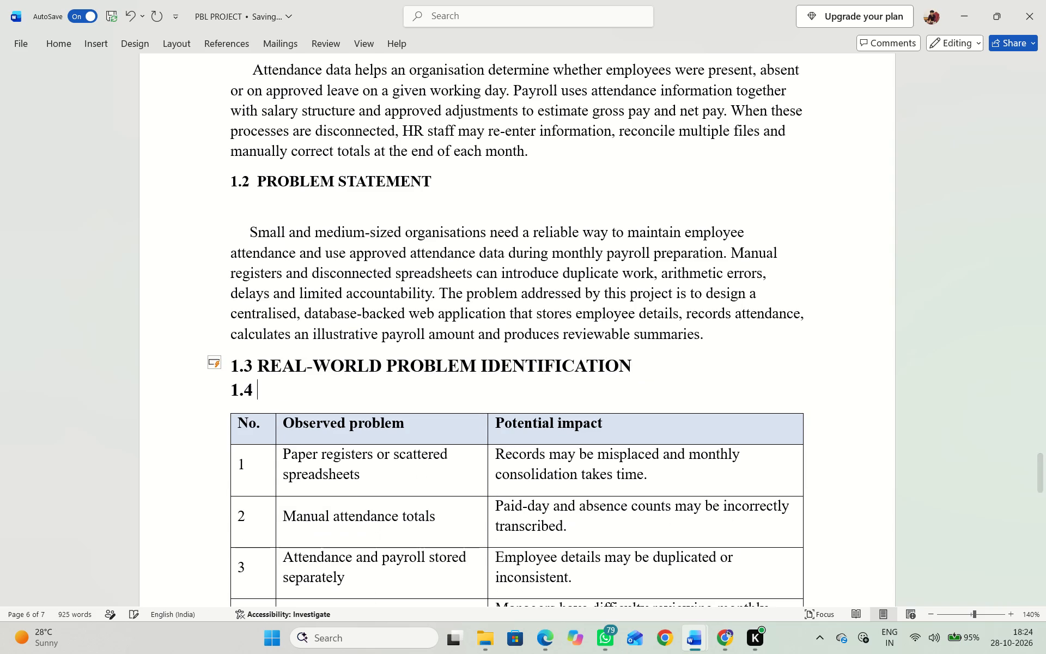
{"action": "key", "text": "BackSpace"}
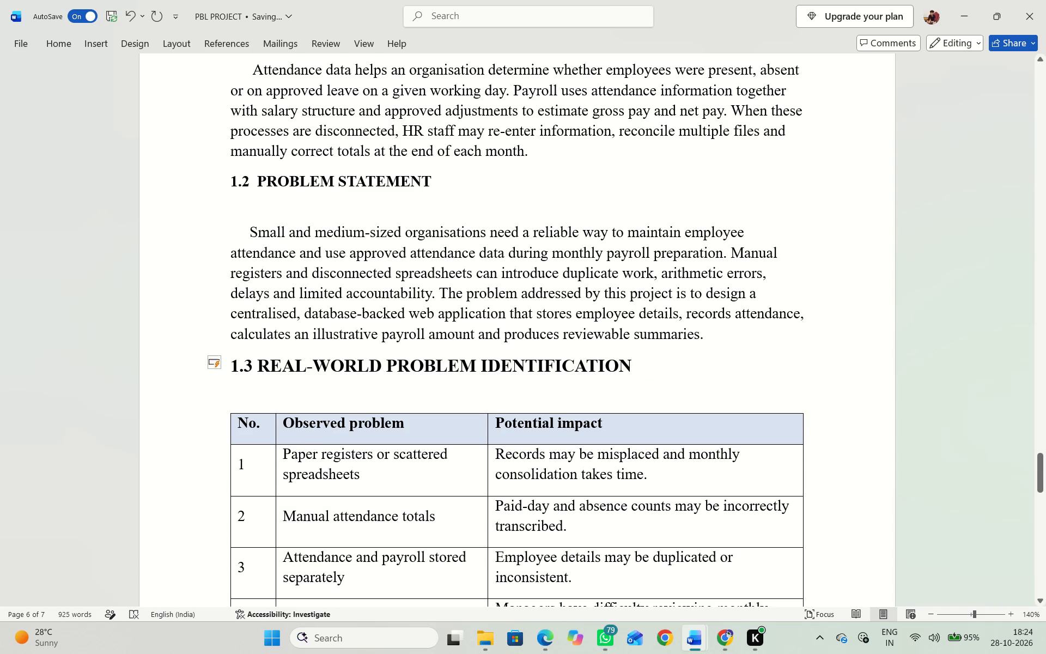
Review the layout of Chapter 1 from its title down to the end of the 1.3 table.
{"action": "scroll", "coordinate": [586, 377], "scroll_direction": "down", "scroll_amount": 9}
{"action": "scroll", "coordinate": [583, 379], "scroll_direction": "up", "scroll_amount": 4}
{"action": "scroll", "coordinate": [583, 379], "scroll_direction": "down", "scroll_amount": 4}
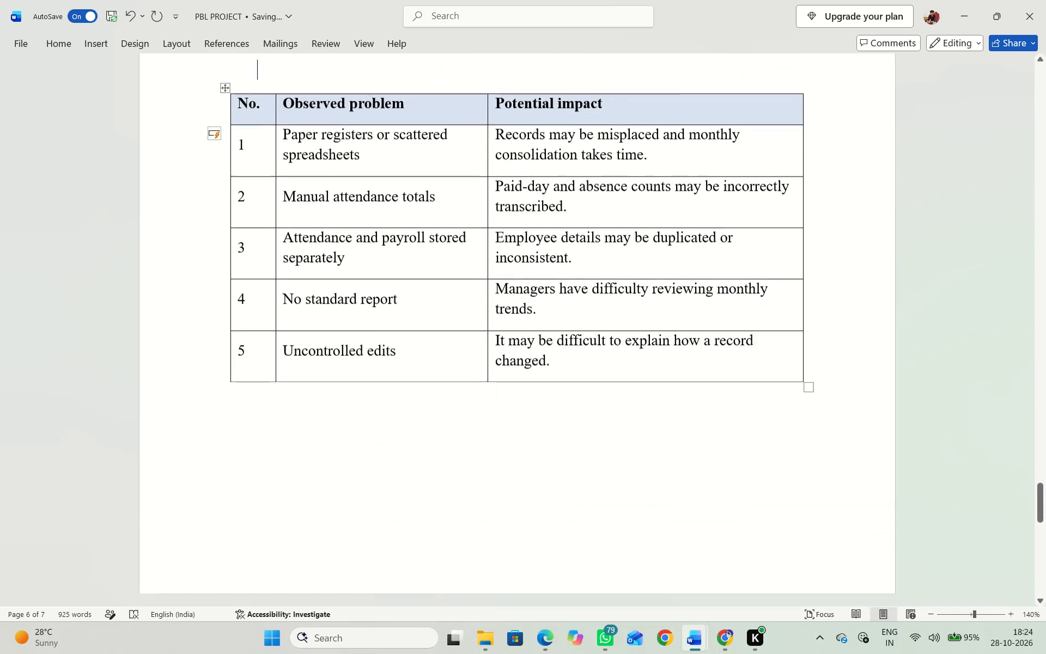
{"action": "scroll", "coordinate": [585, 370], "scroll_direction": "down", "scroll_amount": 8}
{"action": "scroll", "coordinate": [586, 360], "scroll_direction": "up", "scroll_amount": 16}
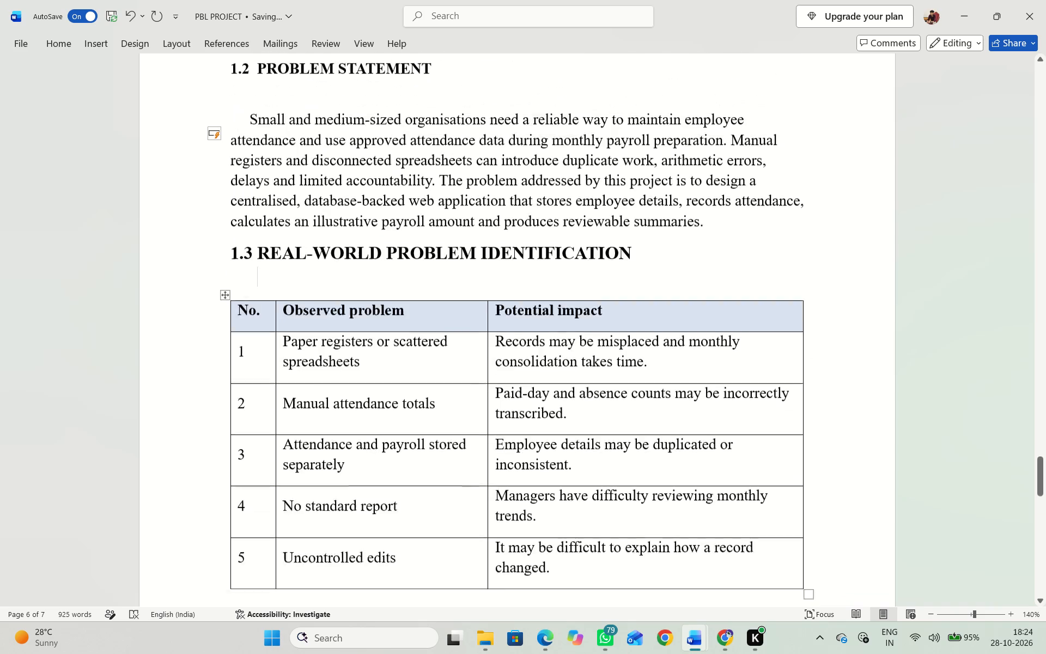
{"action": "scroll", "coordinate": [587, 327], "scroll_direction": "up", "scroll_amount": 13}
{"action": "scroll", "coordinate": [587, 321], "scroll_direction": "down", "scroll_amount": 6}
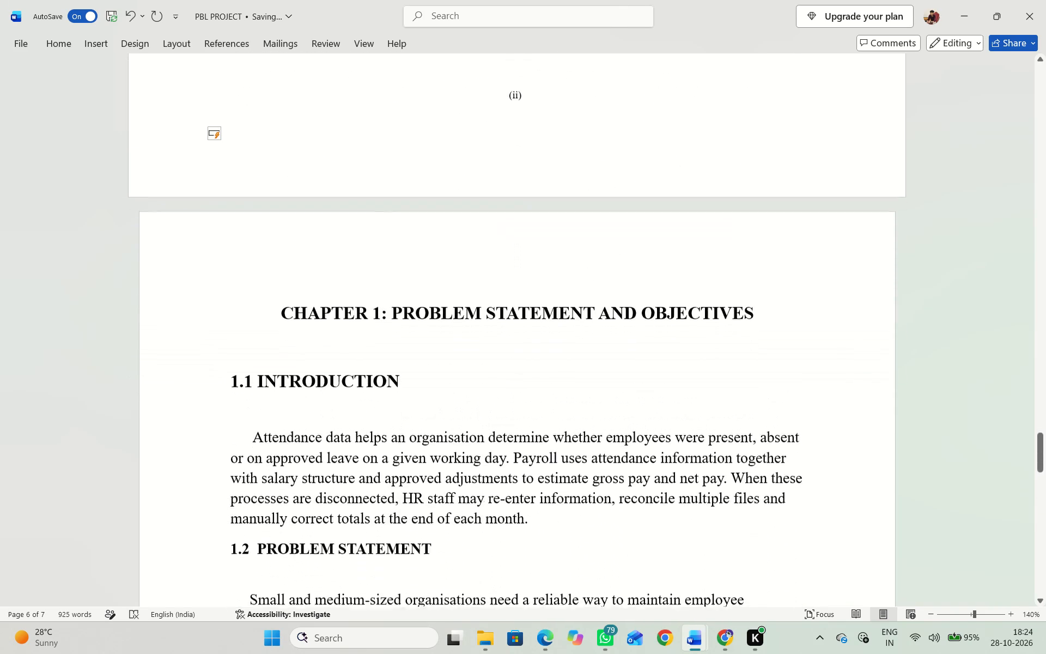
{"action": "scroll", "coordinate": [587, 321], "scroll_direction": "down", "scroll_amount": 6}
{"action": "scroll", "coordinate": [587, 321], "scroll_direction": "up", "scroll_amount": 5}
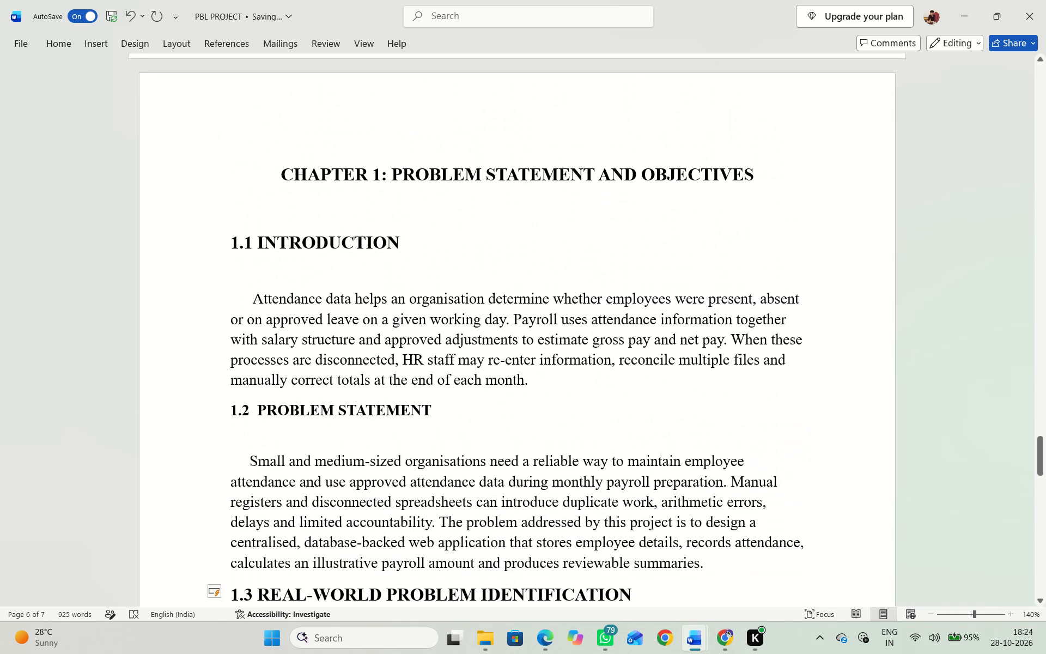
Replace the hyphen in the 1.3 heading with a space so it reads REAL WORLD PROBLEM IDENTIFICATION.
{"action": "scroll", "coordinate": [587, 321], "scroll_direction": "down", "scroll_amount": 7}
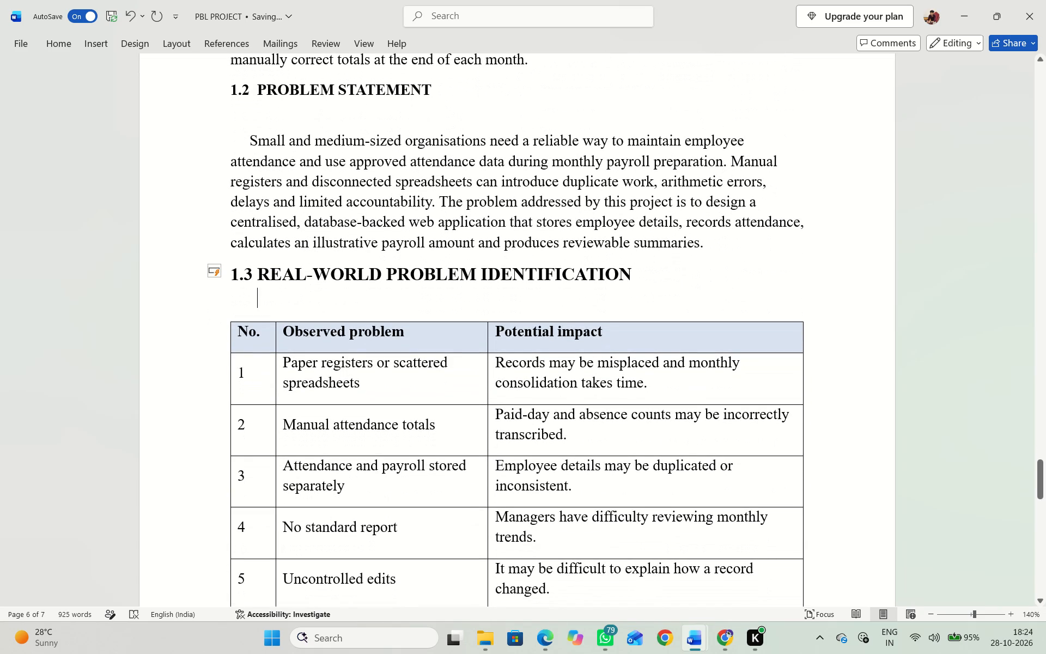
{"action": "left_click", "coordinate": [313, 276]}
{"action": "key", "text": "BackSpace"}
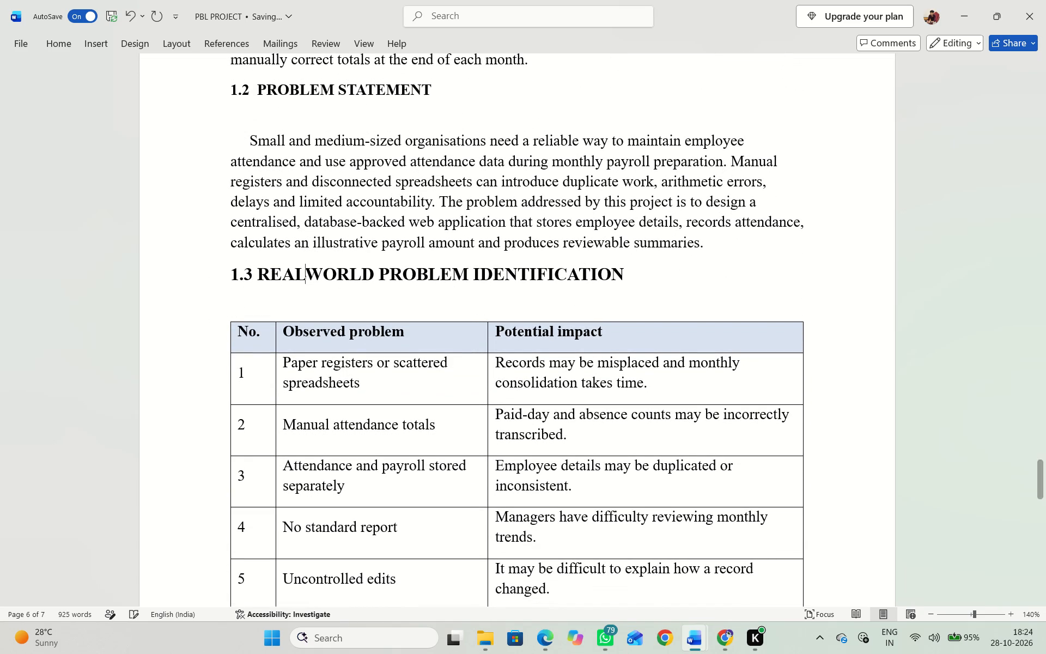
{"action": "key", "text": "space"}
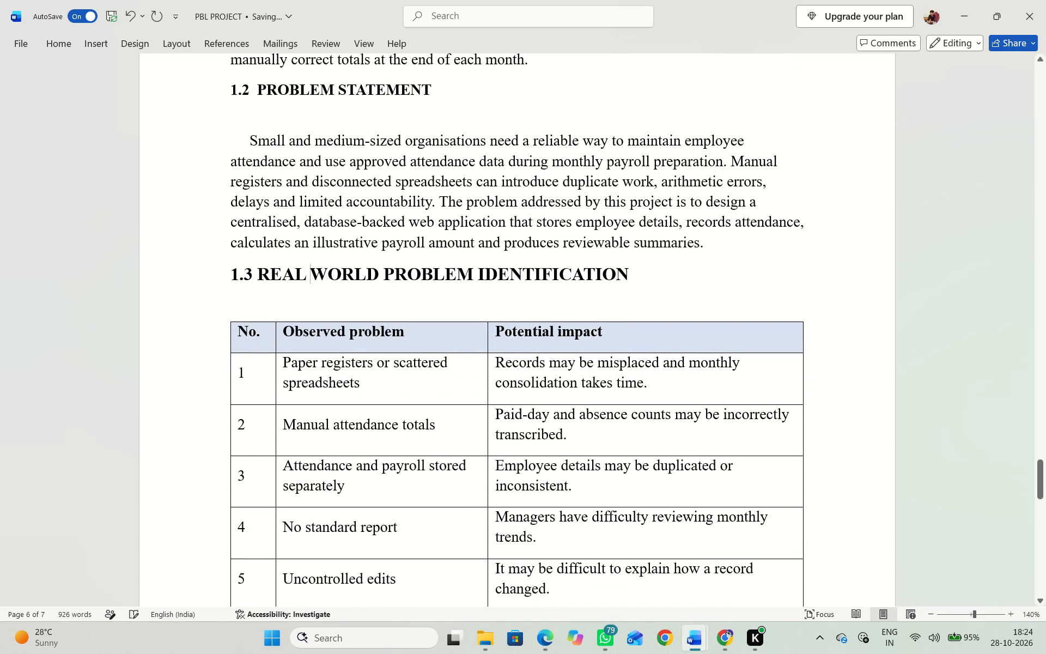
{"action": "left_click", "coordinate": [945, 269]}
Compare the font sizes of the Chapter 1 section headings and set the 1.2 PROBLEM STATEMENT title to 14 pt.
{"action": "left_click_drag", "start_coordinate": [640, 277], "coordinate": [605, 277]}
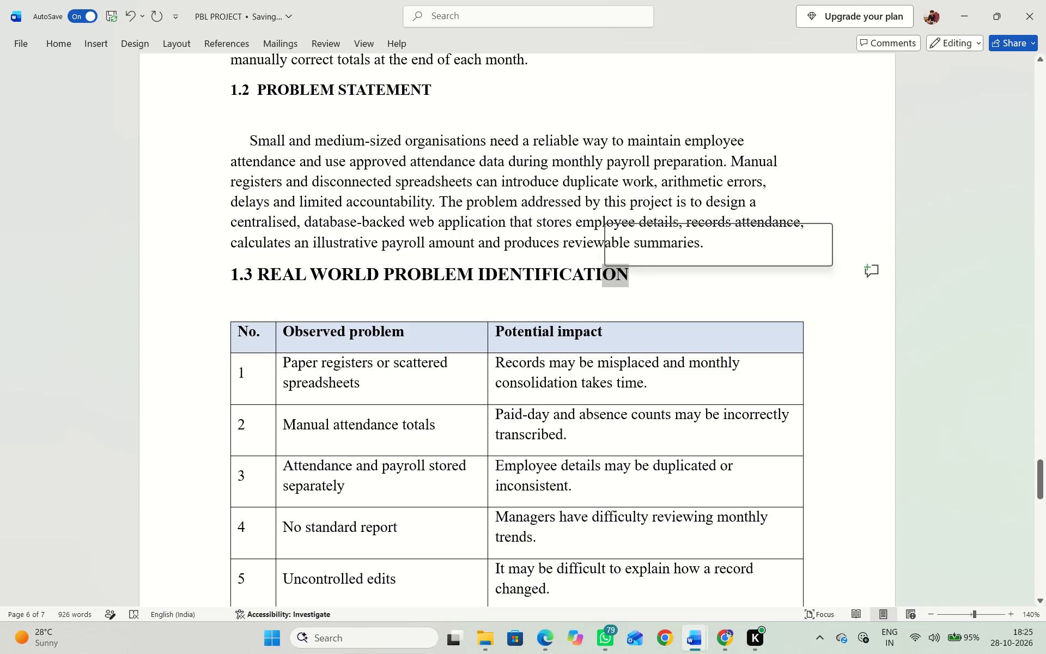
{"action": "left_click", "coordinate": [908, 291]}
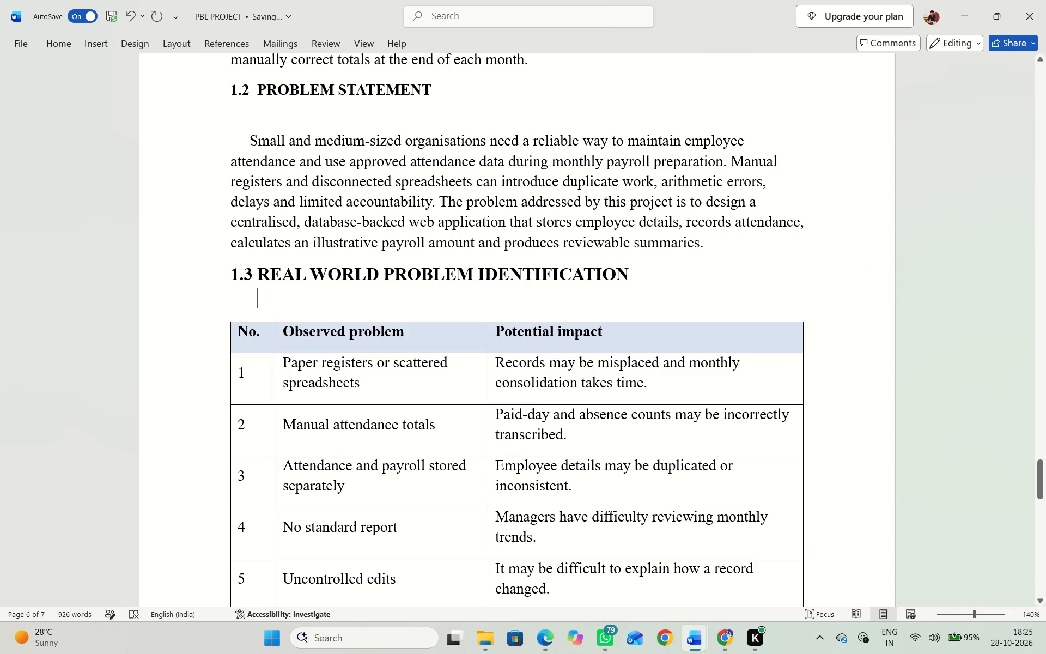
{"action": "left_click_drag", "start_coordinate": [437, 86], "coordinate": [385, 93]}
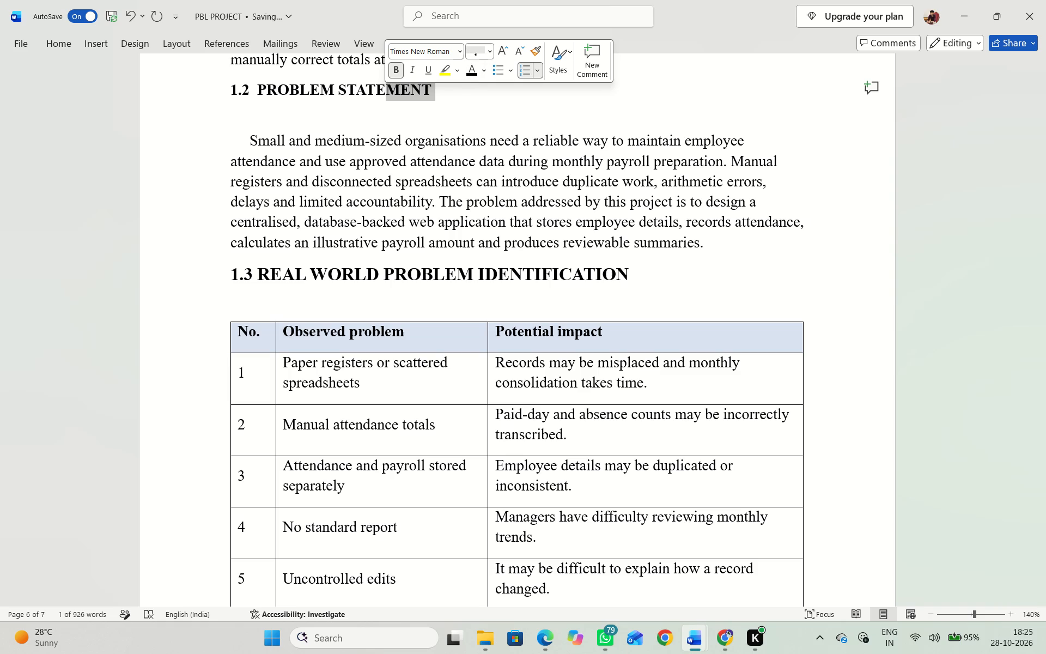
{"action": "scroll", "coordinate": [573, 202], "scroll_direction": "up", "scroll_amount": 6}
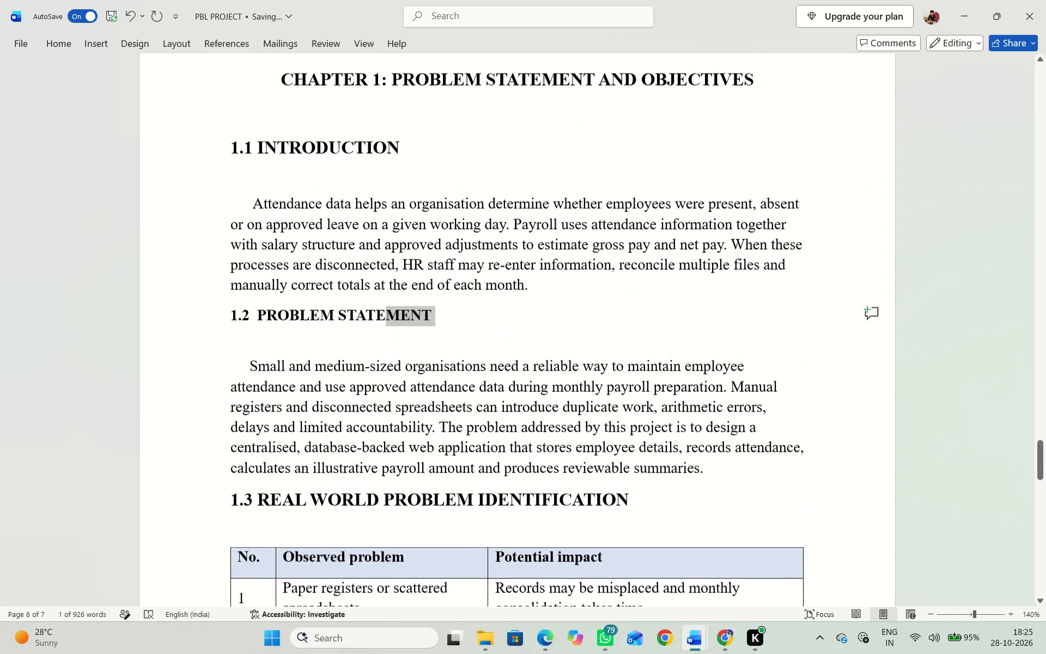
{"action": "left_click_drag", "start_coordinate": [401, 192], "coordinate": [376, 195]}
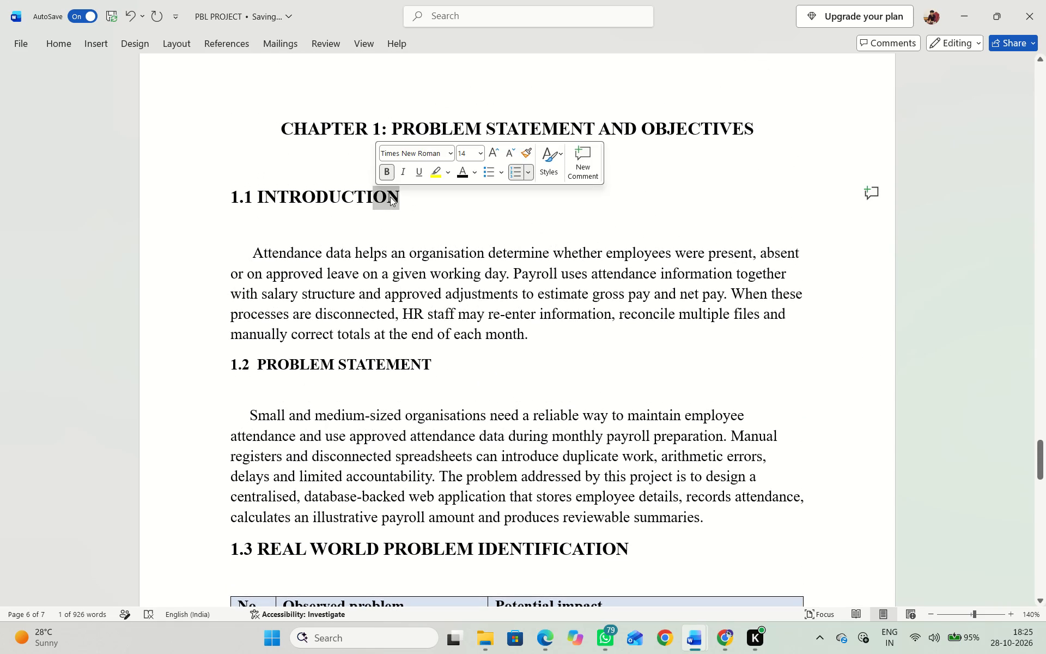
{"action": "scroll", "coordinate": [390, 197], "scroll_direction": "down", "scroll_amount": 5}
{"action": "left_click_drag", "start_coordinate": [429, 134], "coordinate": [258, 140]}
{"action": "left_click", "coordinate": [354, 98]}
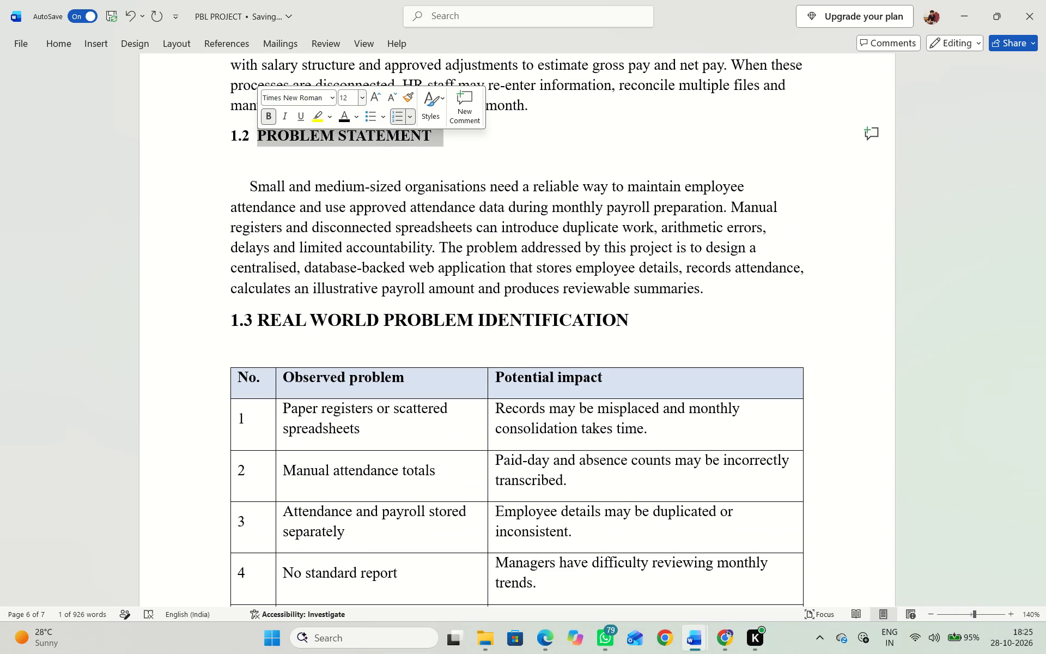
{"action": "type", "text": "14"}
{"action": "left_click", "coordinate": [922, 206]}
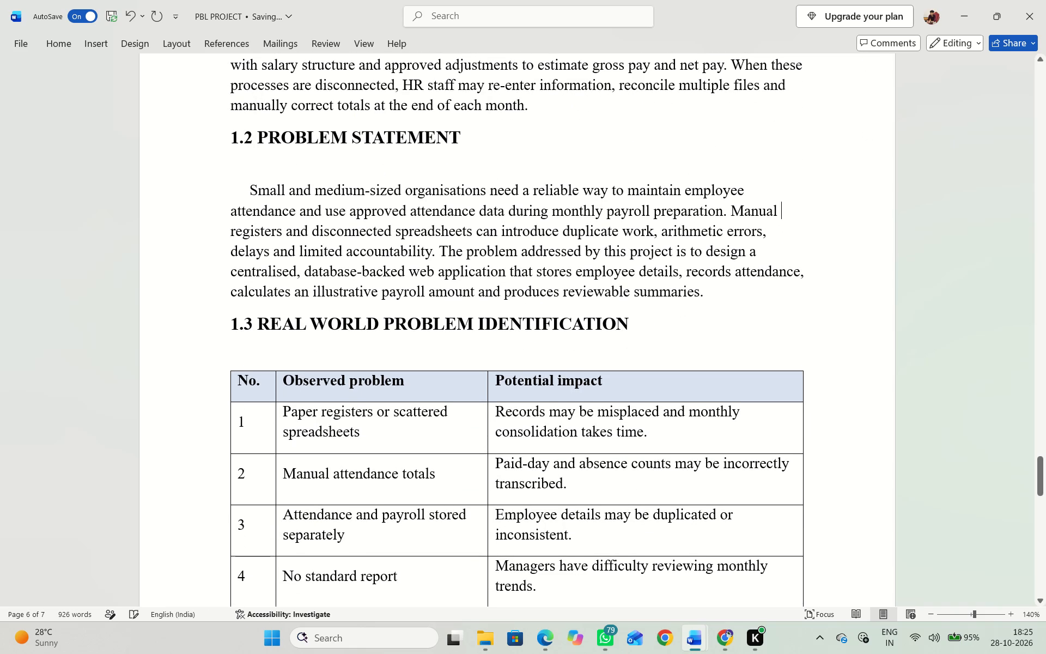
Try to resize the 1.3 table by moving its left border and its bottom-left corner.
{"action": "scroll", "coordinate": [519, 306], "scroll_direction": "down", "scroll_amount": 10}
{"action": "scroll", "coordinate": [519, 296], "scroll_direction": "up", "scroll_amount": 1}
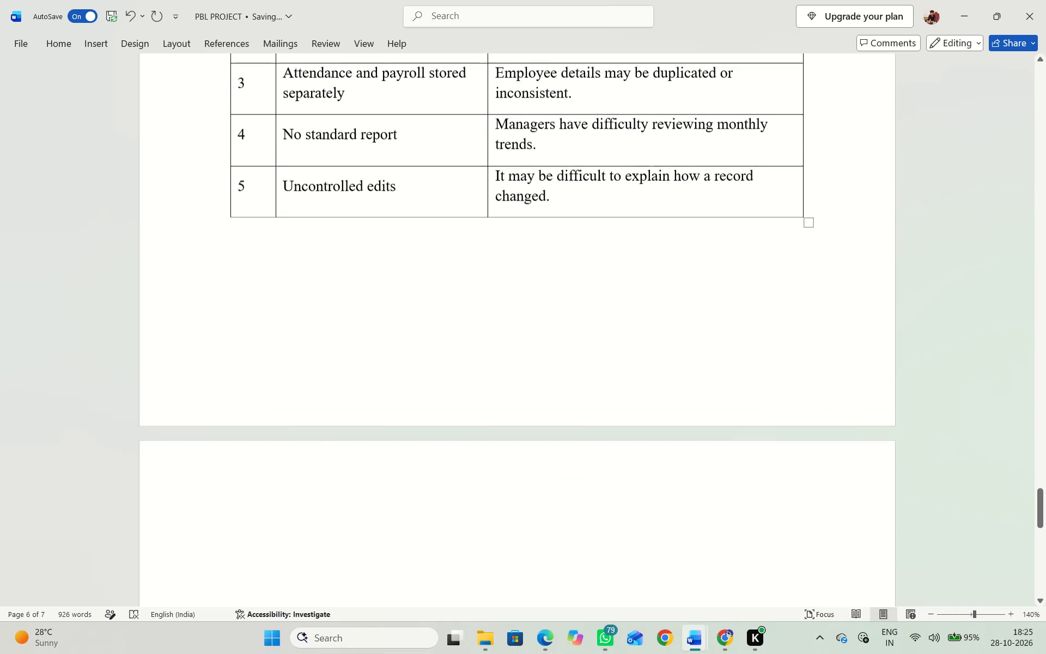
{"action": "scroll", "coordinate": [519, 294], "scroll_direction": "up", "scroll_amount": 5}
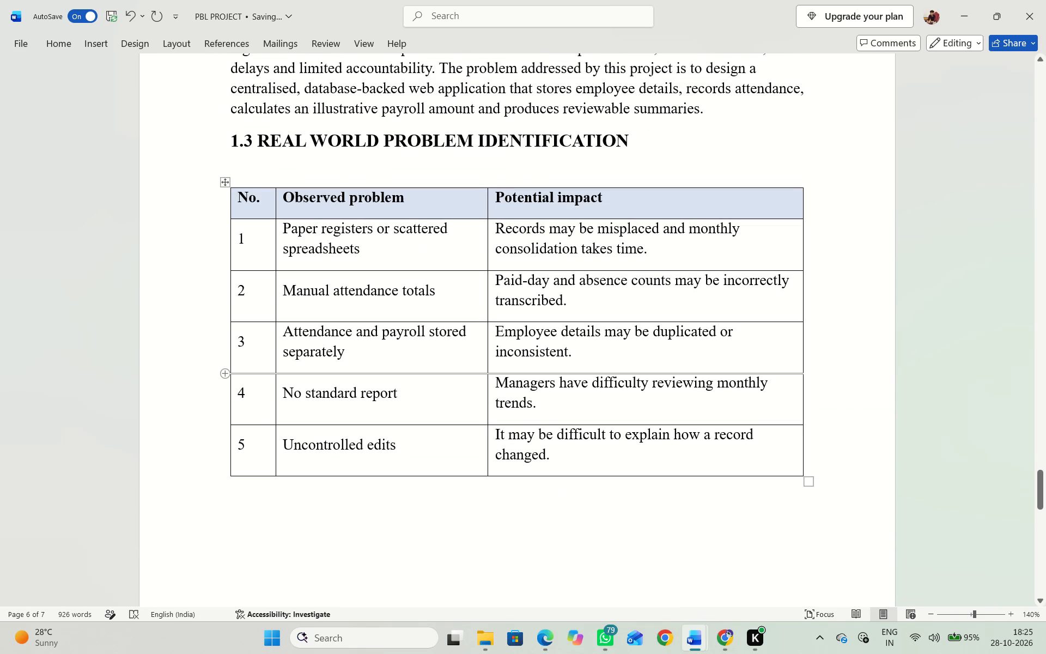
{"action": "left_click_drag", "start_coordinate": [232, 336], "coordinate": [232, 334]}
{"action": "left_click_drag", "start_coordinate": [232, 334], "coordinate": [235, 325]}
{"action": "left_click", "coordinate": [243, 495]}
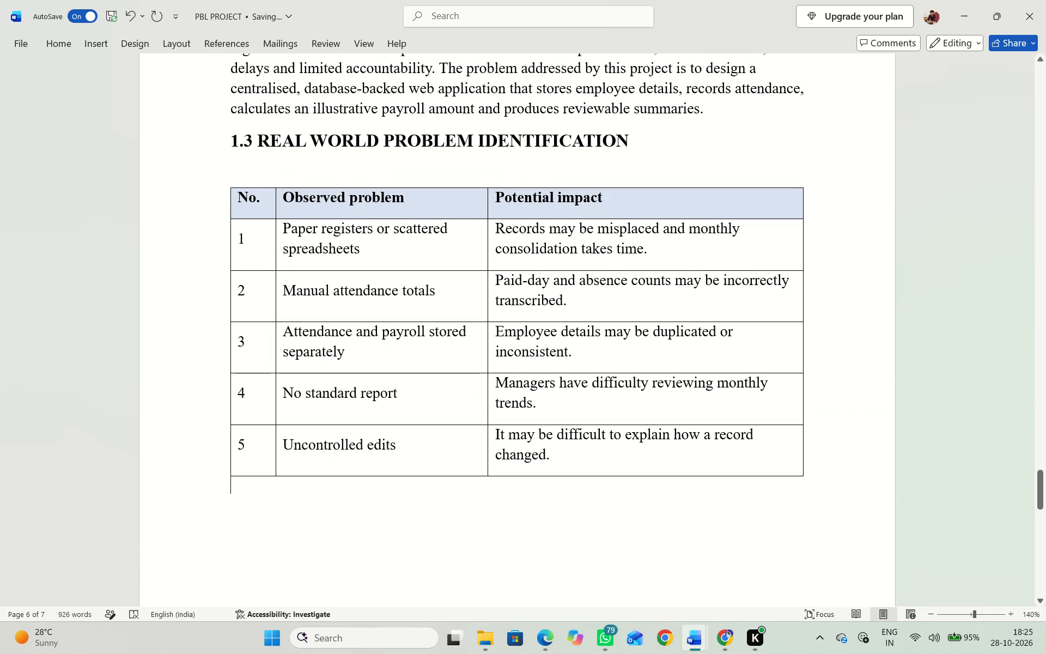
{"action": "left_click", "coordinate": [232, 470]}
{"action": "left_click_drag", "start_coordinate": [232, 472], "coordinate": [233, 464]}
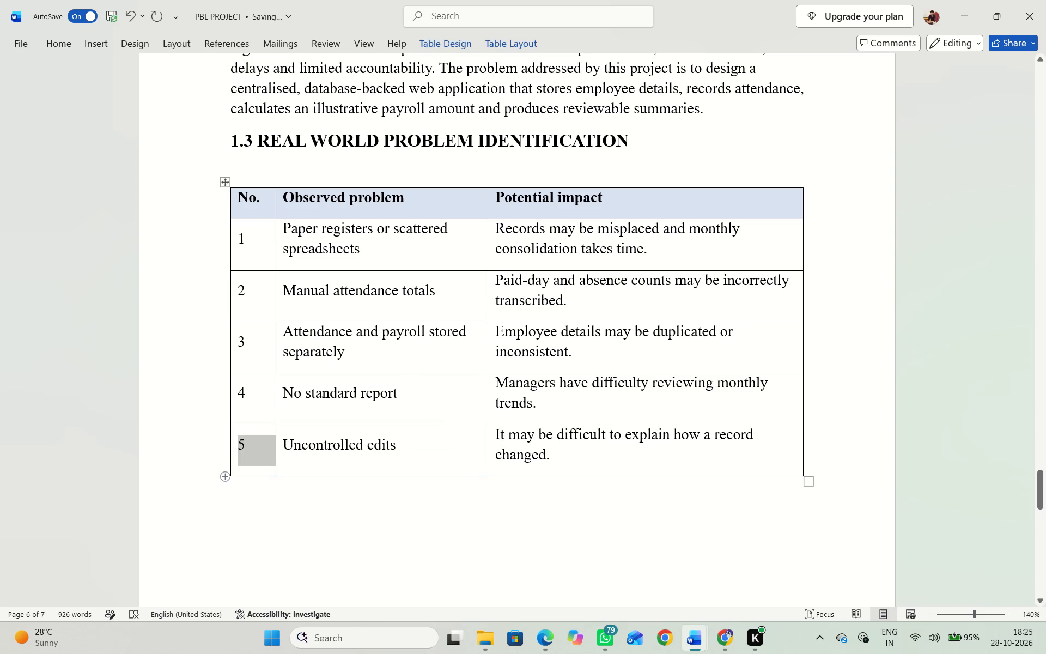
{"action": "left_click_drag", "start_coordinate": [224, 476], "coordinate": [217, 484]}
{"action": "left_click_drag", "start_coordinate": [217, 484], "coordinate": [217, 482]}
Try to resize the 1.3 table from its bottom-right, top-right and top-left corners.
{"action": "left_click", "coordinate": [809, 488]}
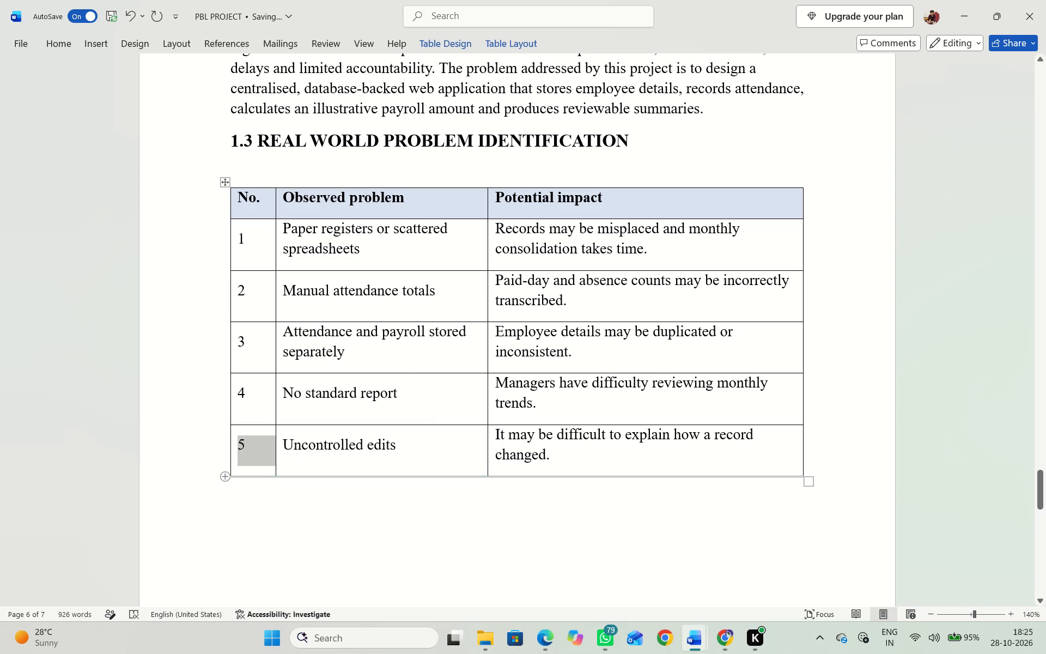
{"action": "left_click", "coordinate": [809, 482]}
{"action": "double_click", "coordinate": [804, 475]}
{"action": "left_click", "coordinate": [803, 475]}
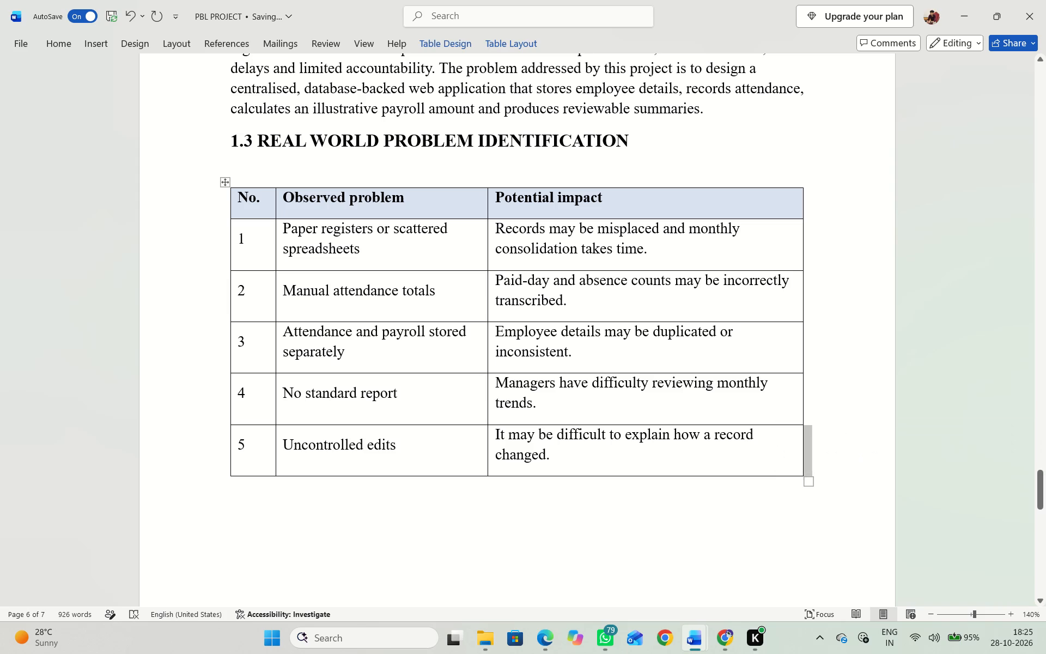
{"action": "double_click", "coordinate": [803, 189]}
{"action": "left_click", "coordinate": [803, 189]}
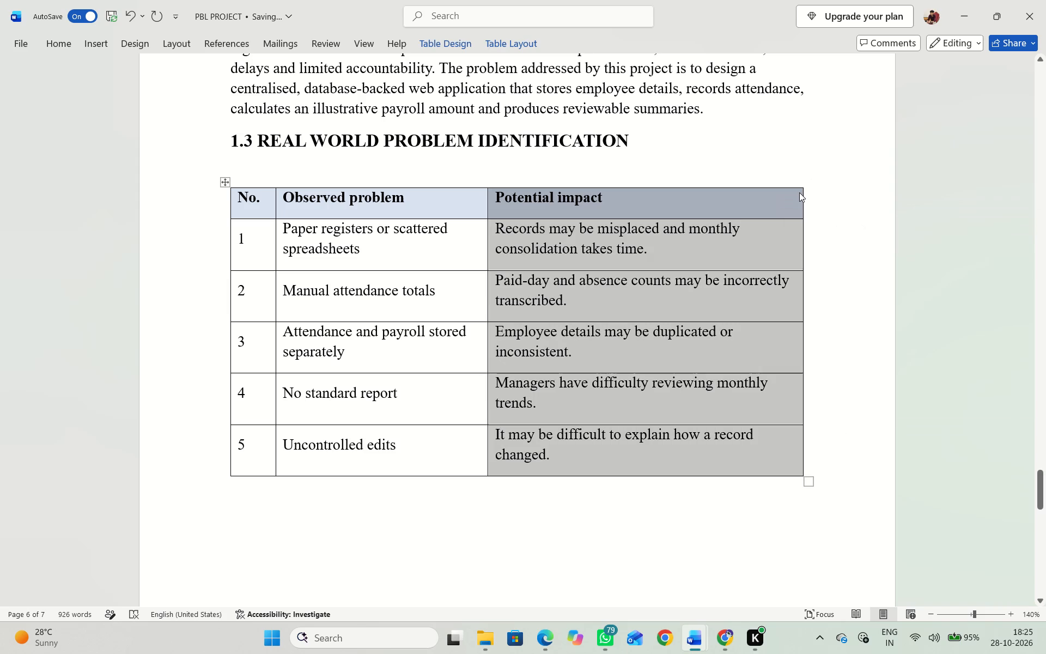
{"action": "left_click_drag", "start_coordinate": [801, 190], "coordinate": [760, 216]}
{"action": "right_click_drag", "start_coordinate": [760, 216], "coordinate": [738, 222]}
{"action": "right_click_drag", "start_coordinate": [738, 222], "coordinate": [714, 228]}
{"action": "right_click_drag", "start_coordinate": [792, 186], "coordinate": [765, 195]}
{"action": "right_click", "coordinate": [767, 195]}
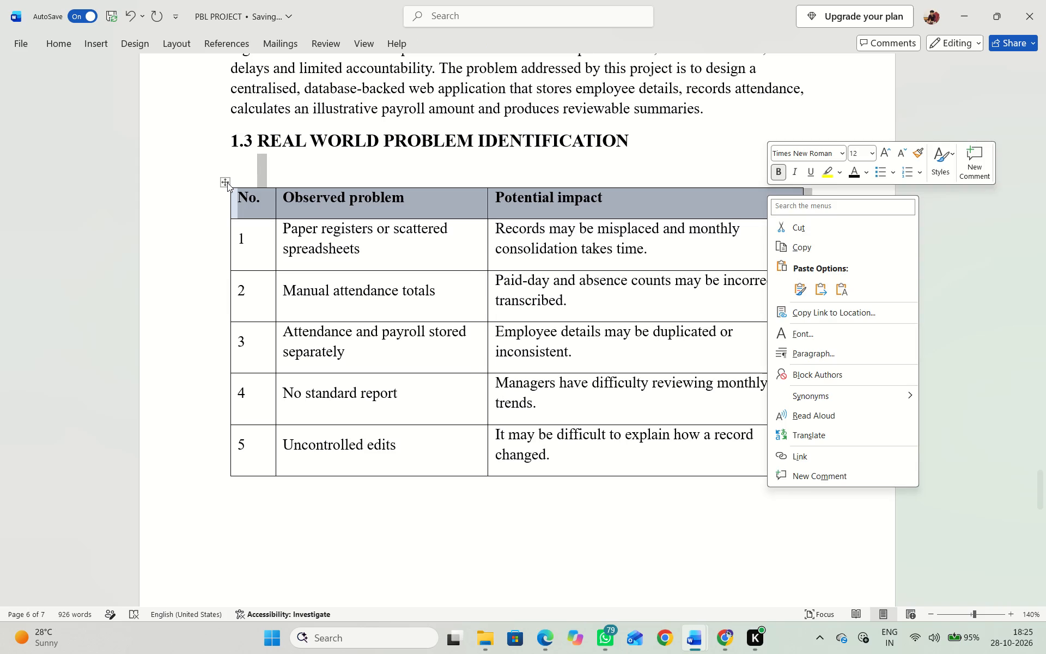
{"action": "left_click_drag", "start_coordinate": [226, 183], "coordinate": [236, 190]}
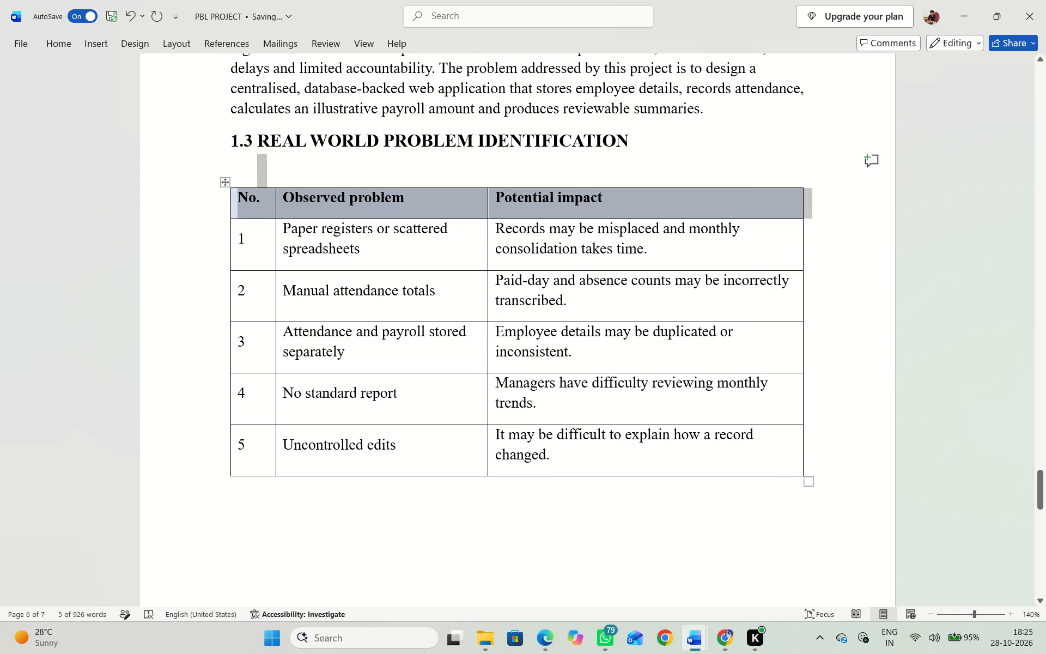
Set the font size of all text in the 1.3 table to 10 pt.
{"action": "left_click", "coordinate": [225, 182]}
{"action": "left_click", "coordinate": [225, 182]}
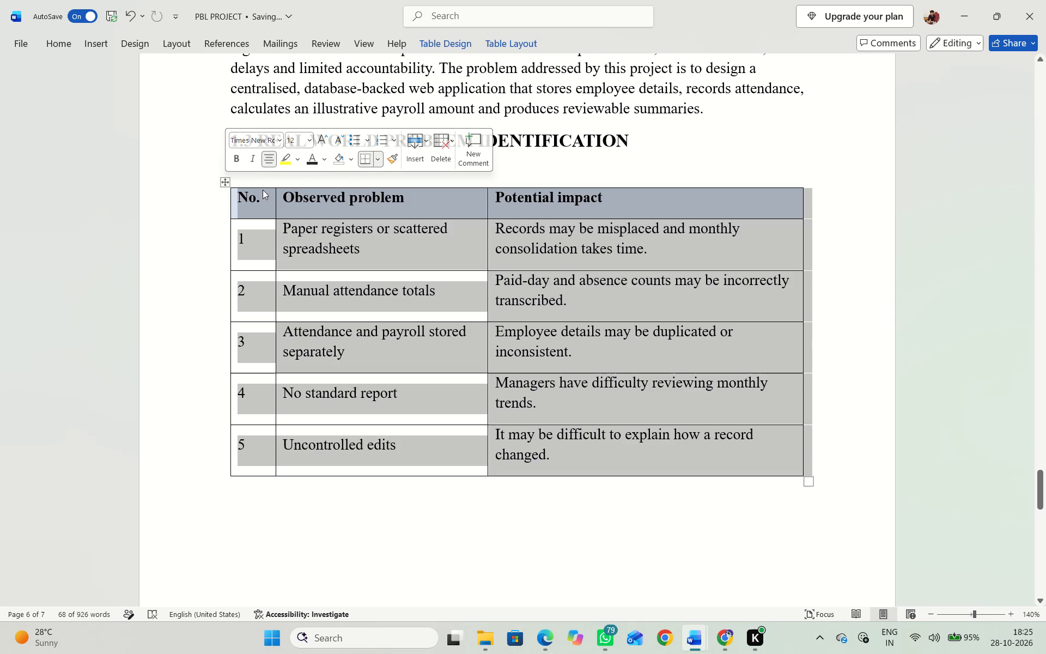
{"action": "left_click", "coordinate": [375, 159]}
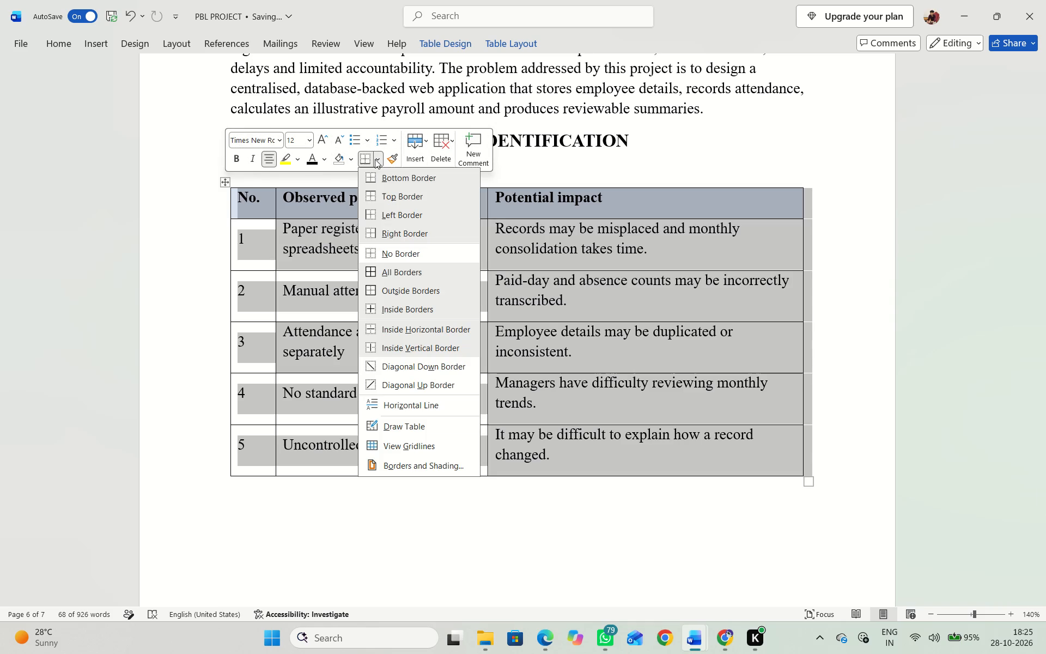
{"action": "left_click", "coordinate": [375, 159]}
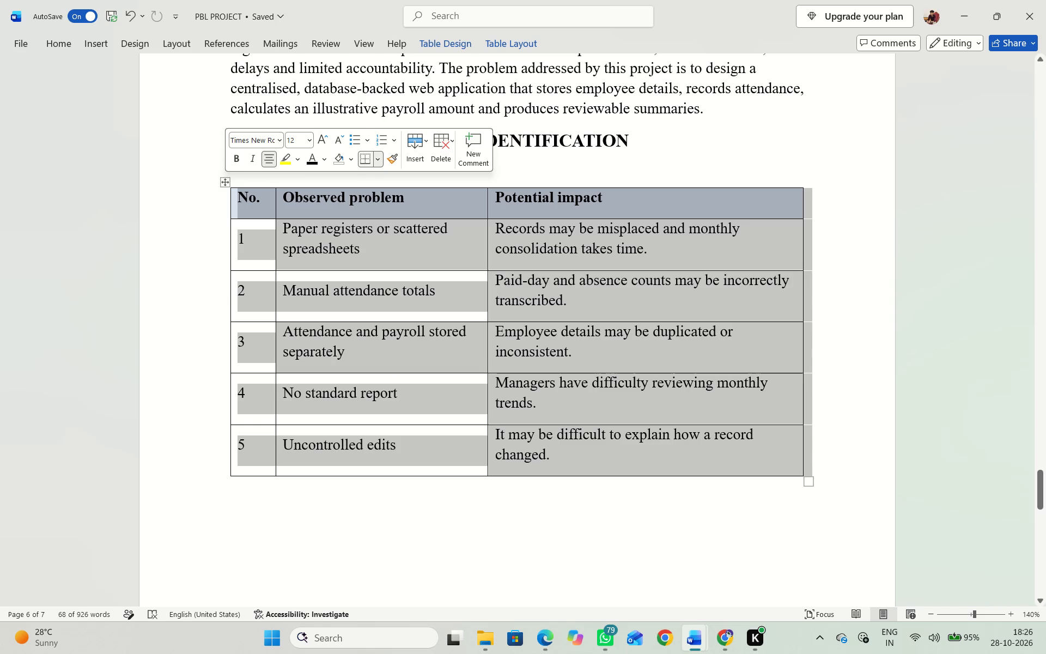
{"action": "left_click", "coordinate": [295, 143]}
{"action": "type", "text": "10"}
{"action": "key", "text": "Return"}
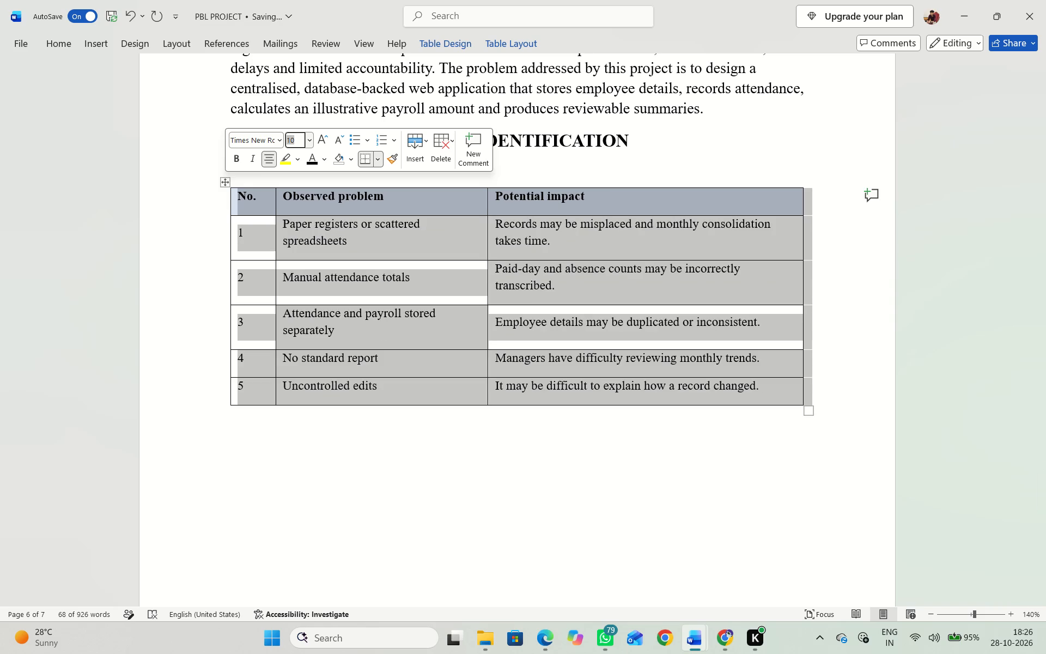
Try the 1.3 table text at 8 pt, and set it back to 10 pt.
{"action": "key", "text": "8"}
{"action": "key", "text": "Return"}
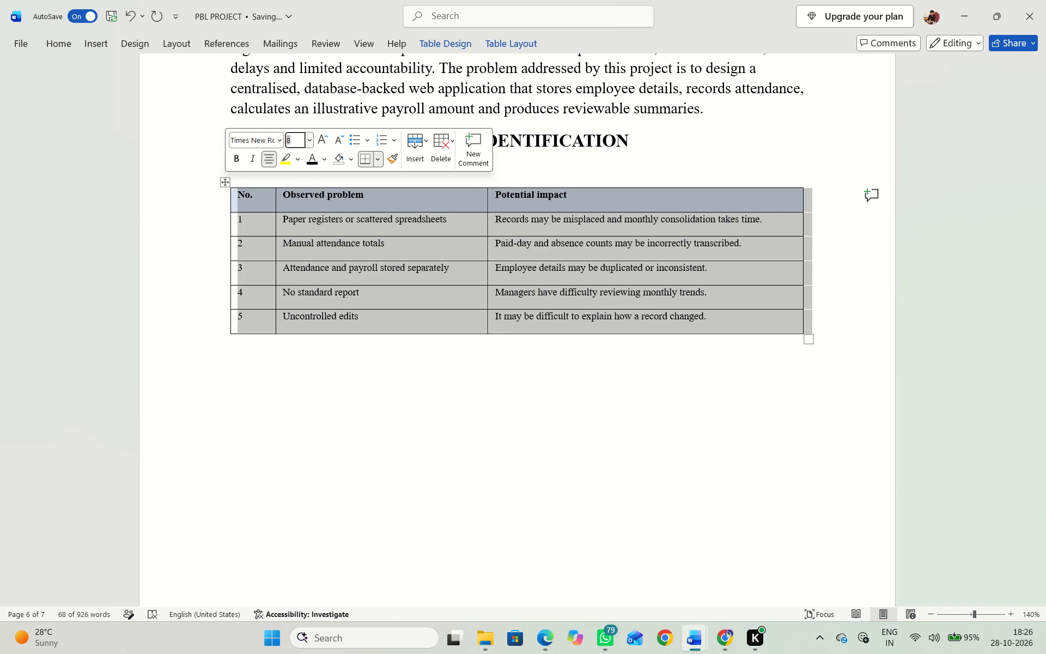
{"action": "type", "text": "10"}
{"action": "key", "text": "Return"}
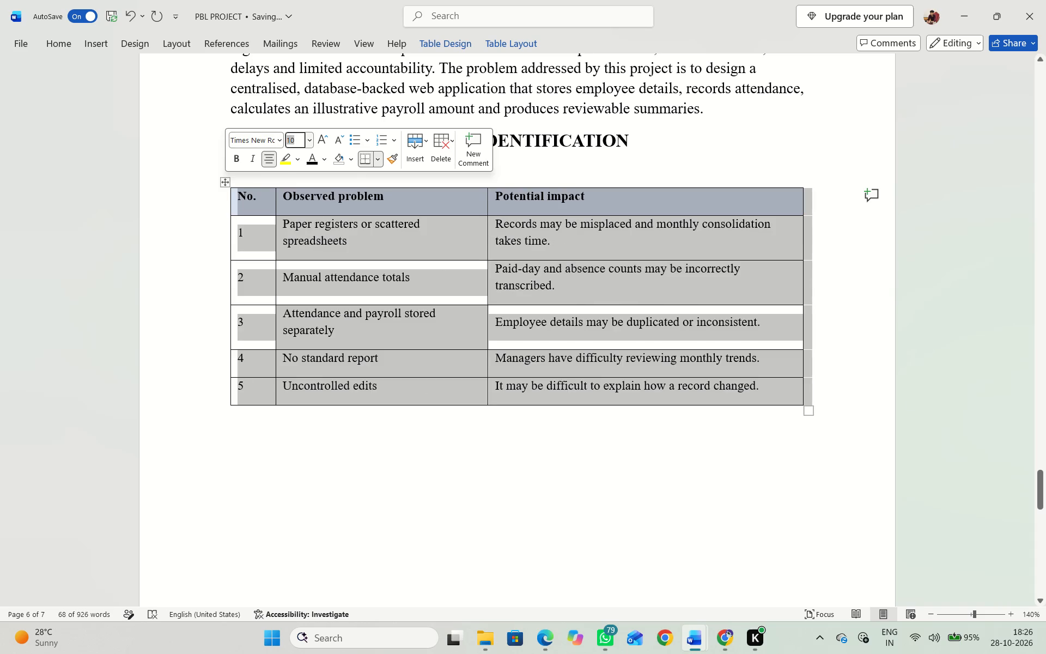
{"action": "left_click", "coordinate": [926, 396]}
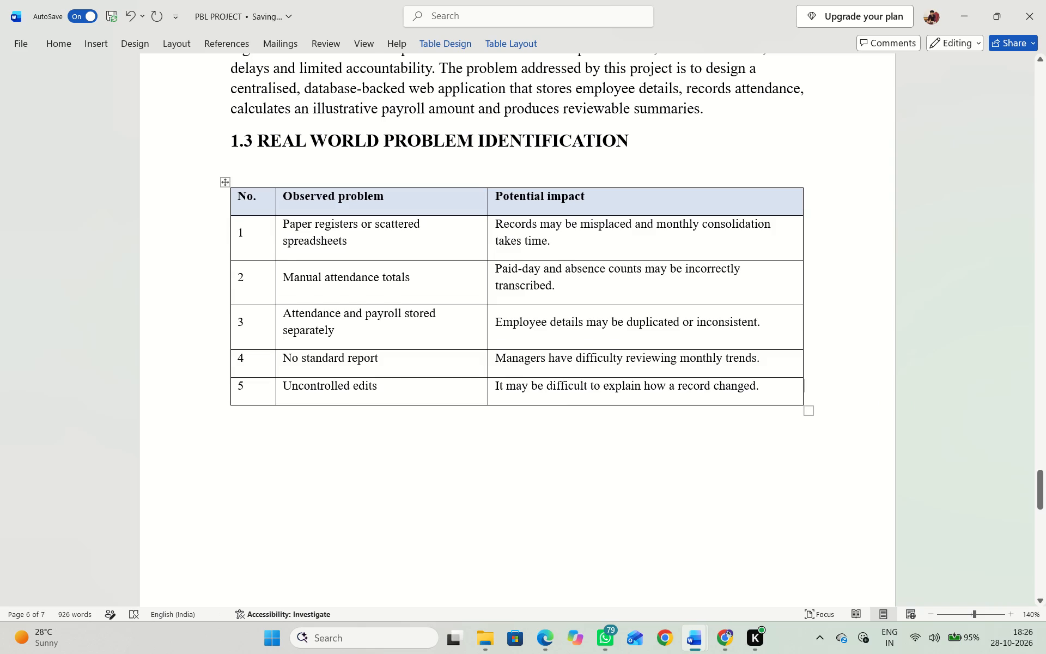
Review how the 1.3 table fits with the rest of Chapter 1, from the chapter title to the page end.
{"action": "scroll", "coordinate": [498, 413], "scroll_direction": "up", "scroll_amount": 5}
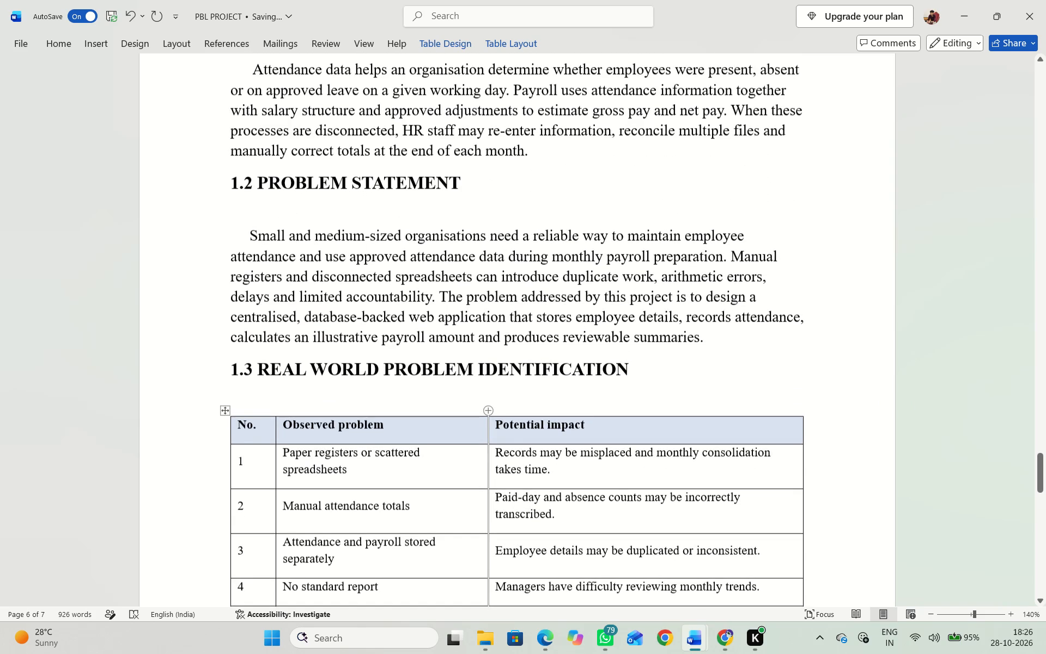
{"action": "scroll", "coordinate": [498, 413], "scroll_direction": "up", "scroll_amount": 5}
{"action": "scroll", "coordinate": [498, 413], "scroll_direction": "down", "scroll_amount": 10}
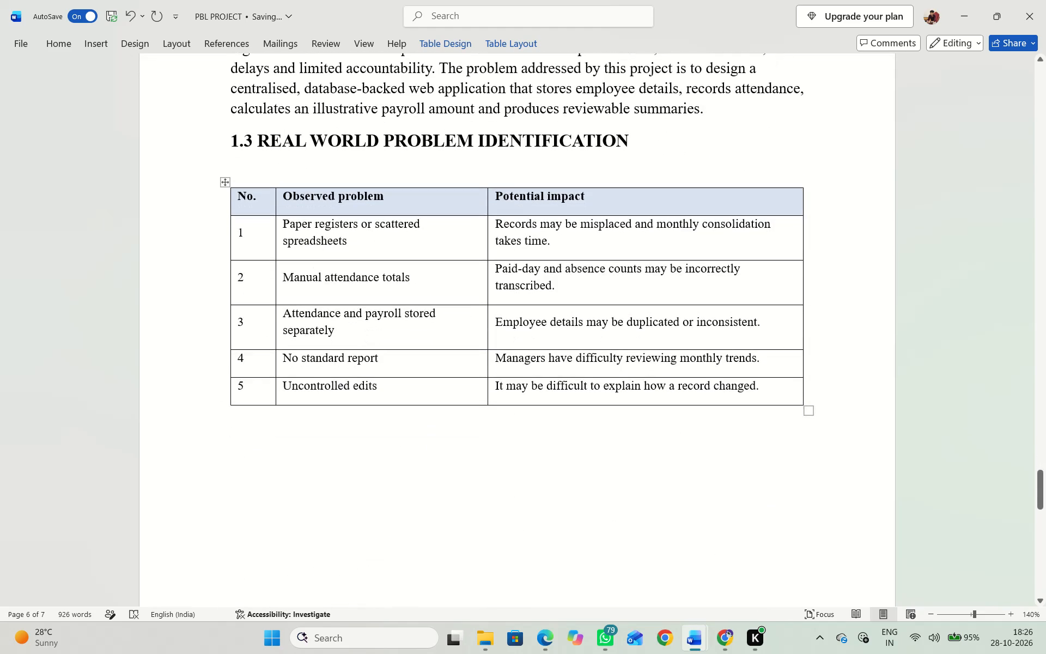
{"action": "scroll", "coordinate": [498, 411], "scroll_direction": "up", "scroll_amount": 8}
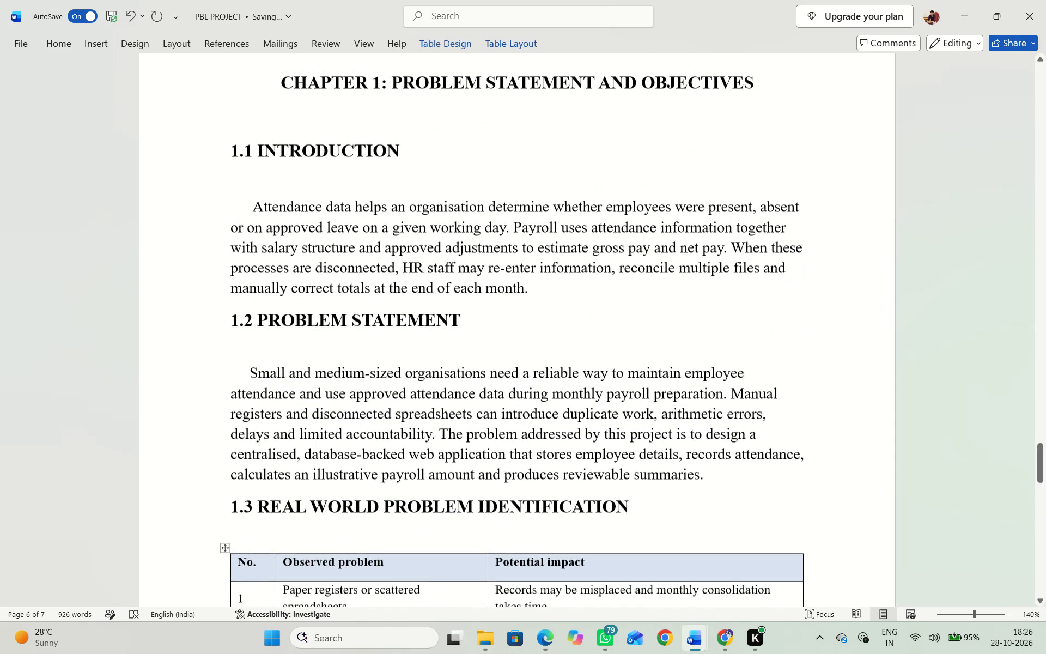
{"action": "scroll", "coordinate": [500, 409], "scroll_direction": "up", "scroll_amount": 5}
{"action": "scroll", "coordinate": [500, 409], "scroll_direction": "down", "scroll_amount": 16}
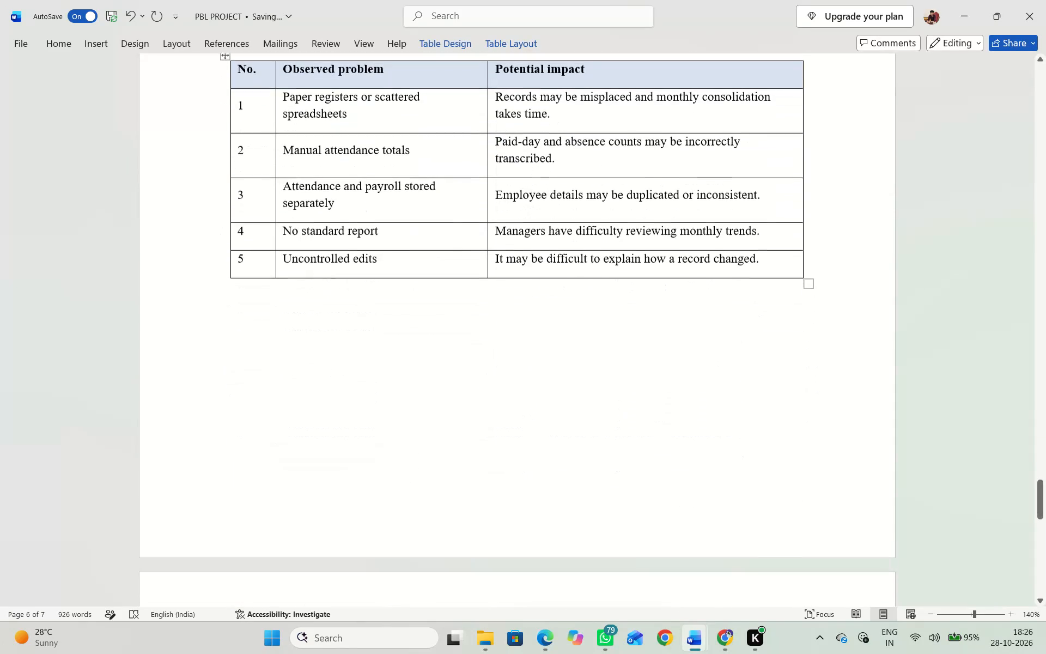
Remove the extra blank lines below the 1.3 table.
{"action": "left_click", "coordinate": [816, 266]}
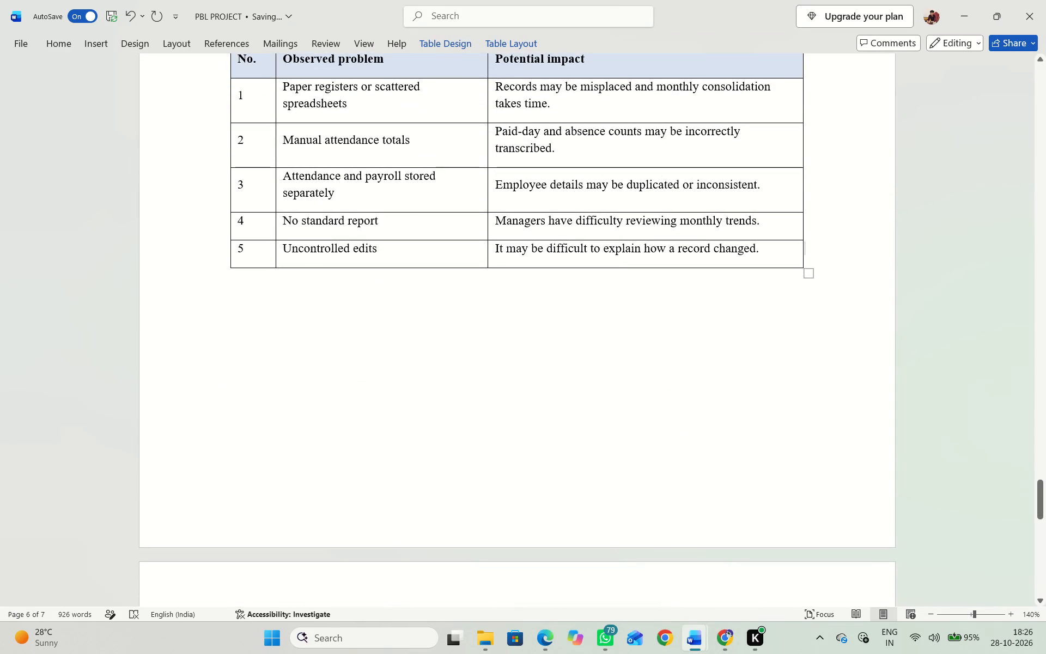
{"action": "left_click", "coordinate": [233, 324]}
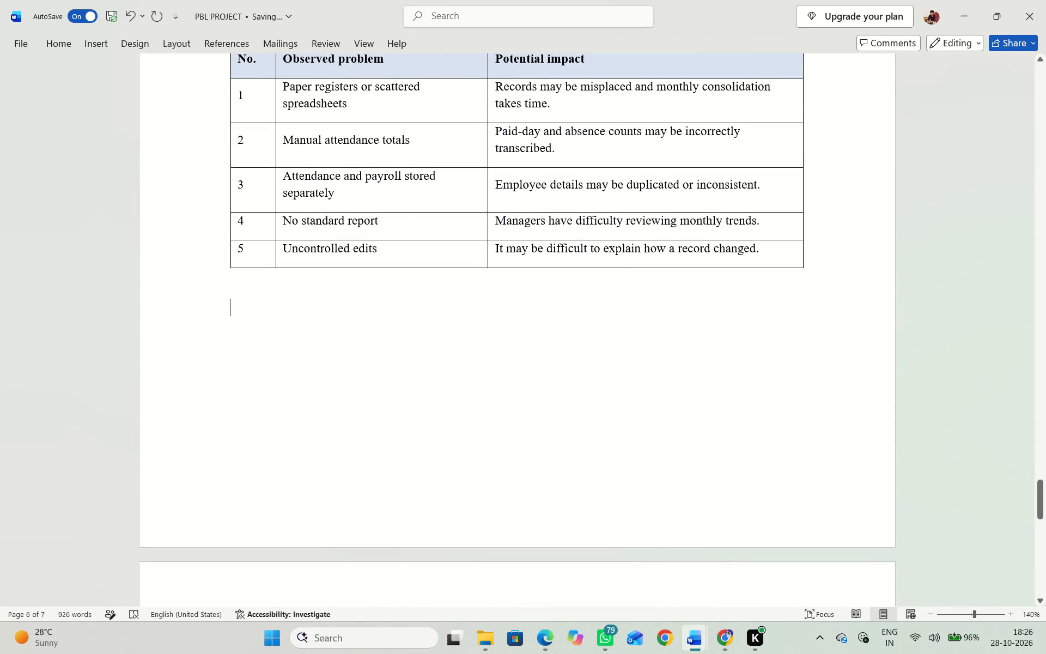
{"action": "key", "text": "Down"}
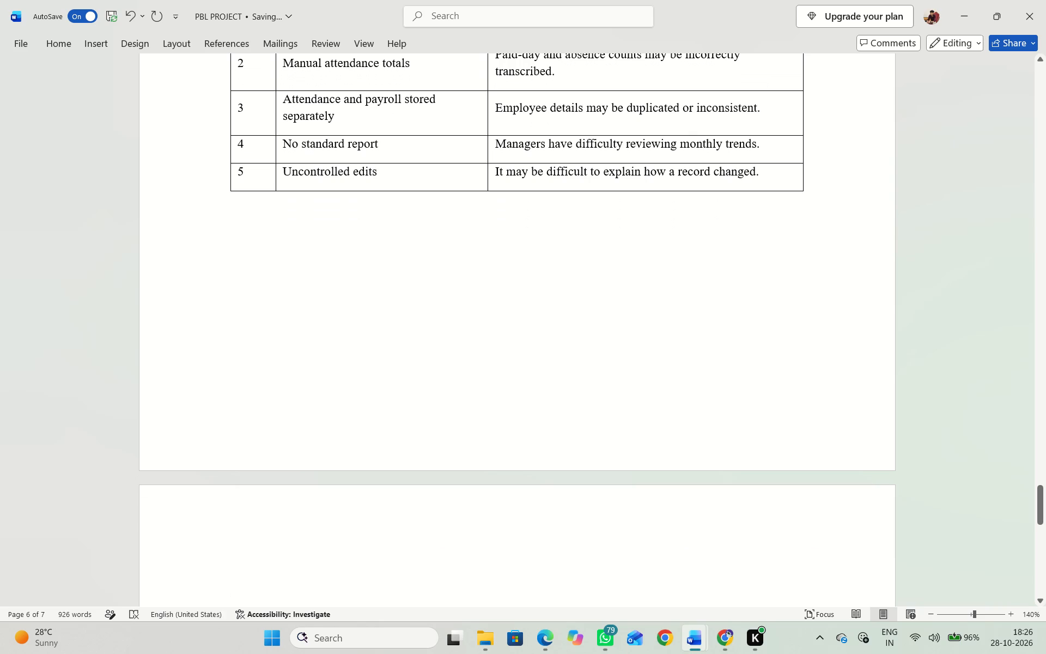
{"action": "left_click", "coordinate": [488, 431]}
{"action": "key", "text": "Return"}
{"action": "key", "text": "BackSpace"}
{"action": "key", "text": "BackSpace"}
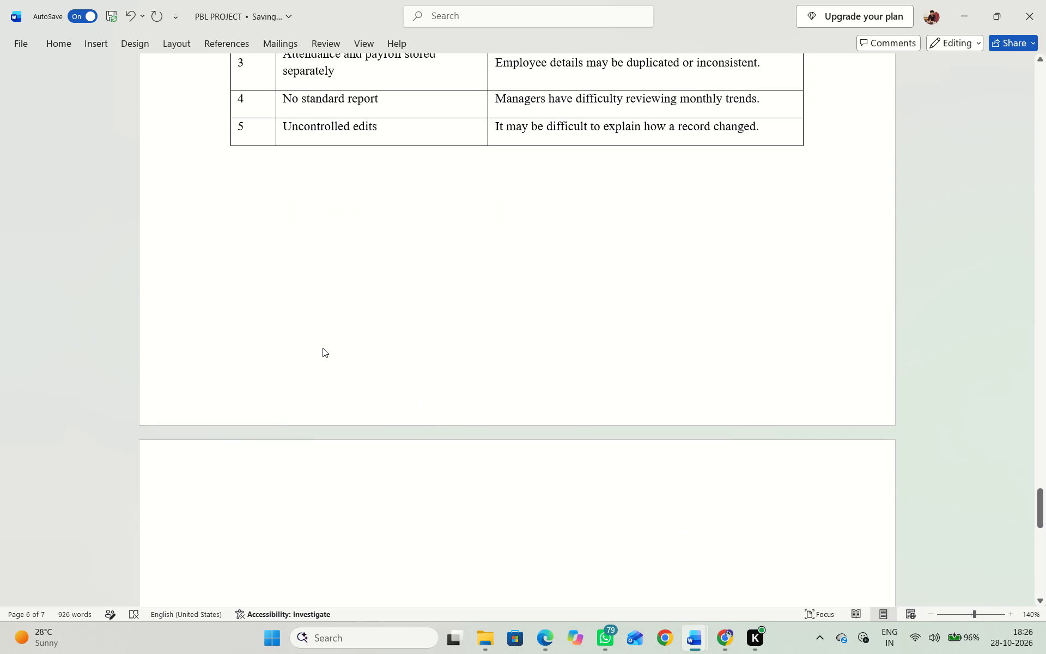
{"action": "key", "text": "Down"}
{"action": "key", "text": "BackSpace"}
Set the font size of the blank line below the 1.3 table to 8 pt.
{"action": "left_click", "coordinate": [48, 40]}
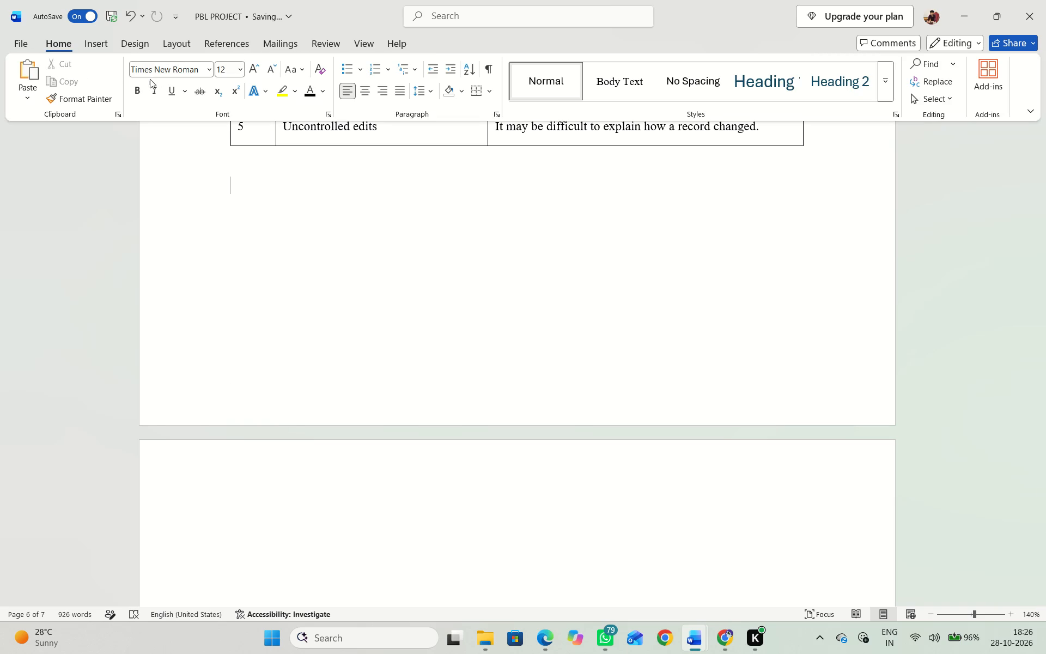
{"action": "left_click", "coordinate": [224, 68]}
{"action": "key", "text": "8"}
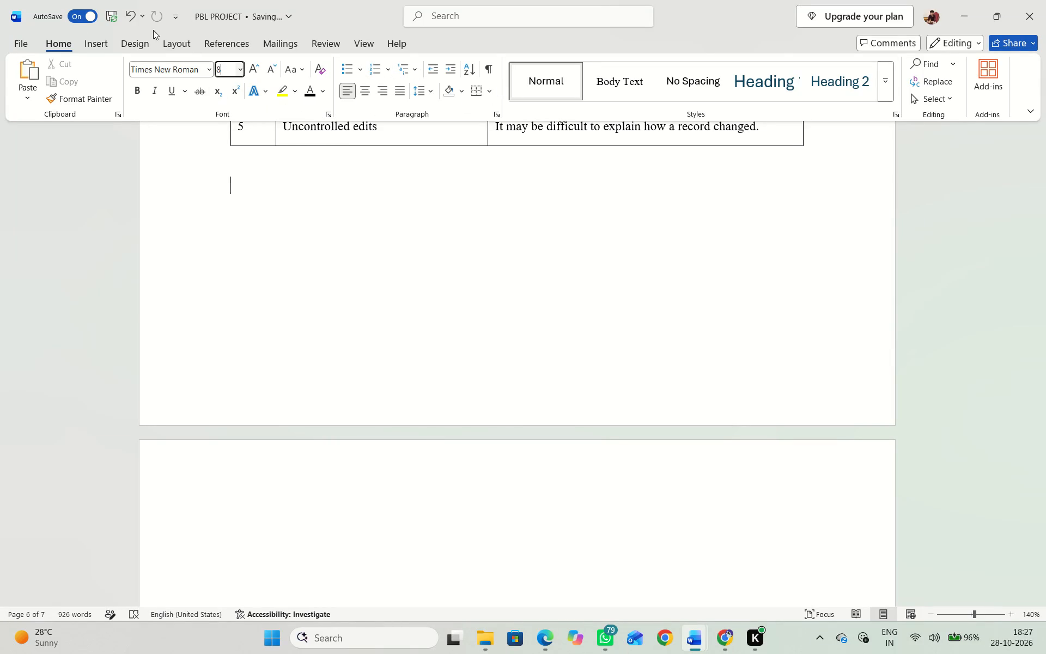
Insert page numbers at the bottom of the pages using the centred Plain Number 2 design.
{"action": "left_click", "coordinate": [94, 43]}
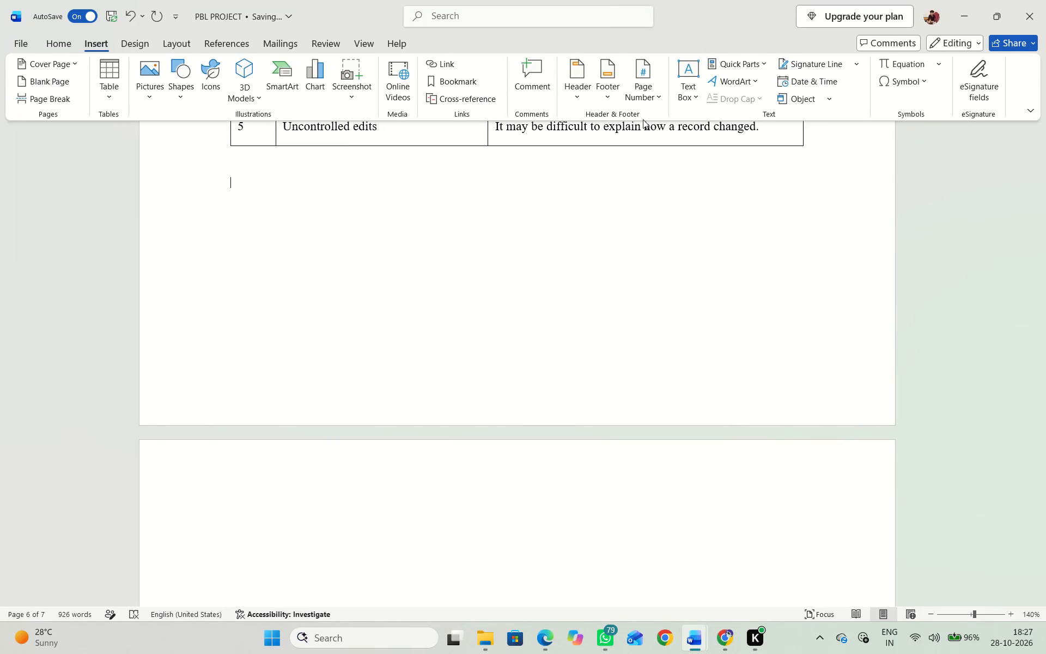
{"action": "left_click", "coordinate": [600, 83]}
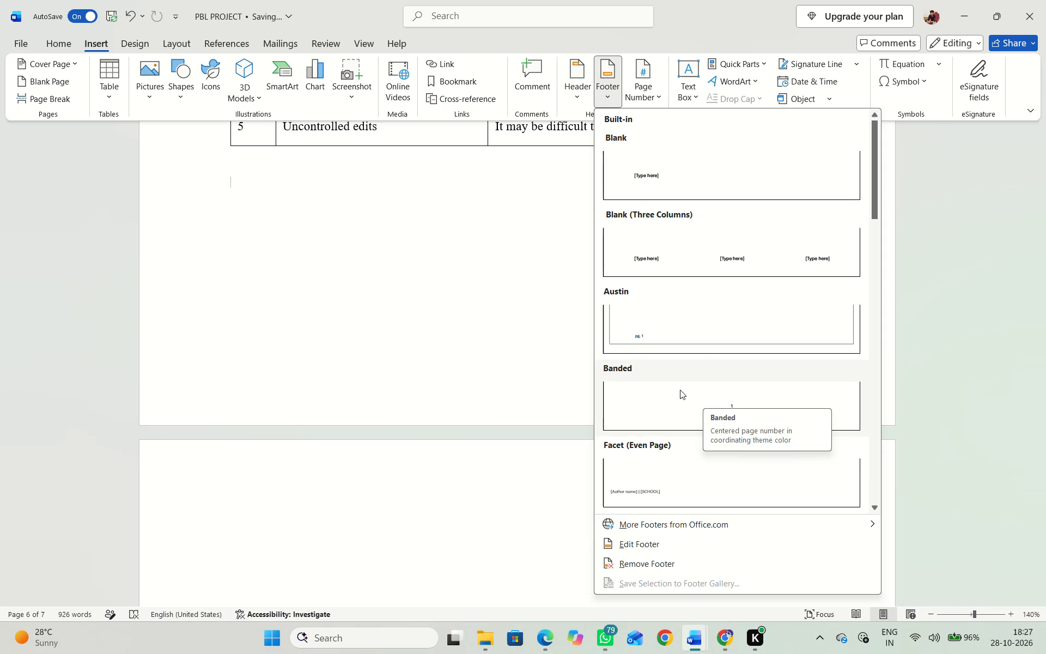
{"action": "left_click", "coordinate": [634, 85]}
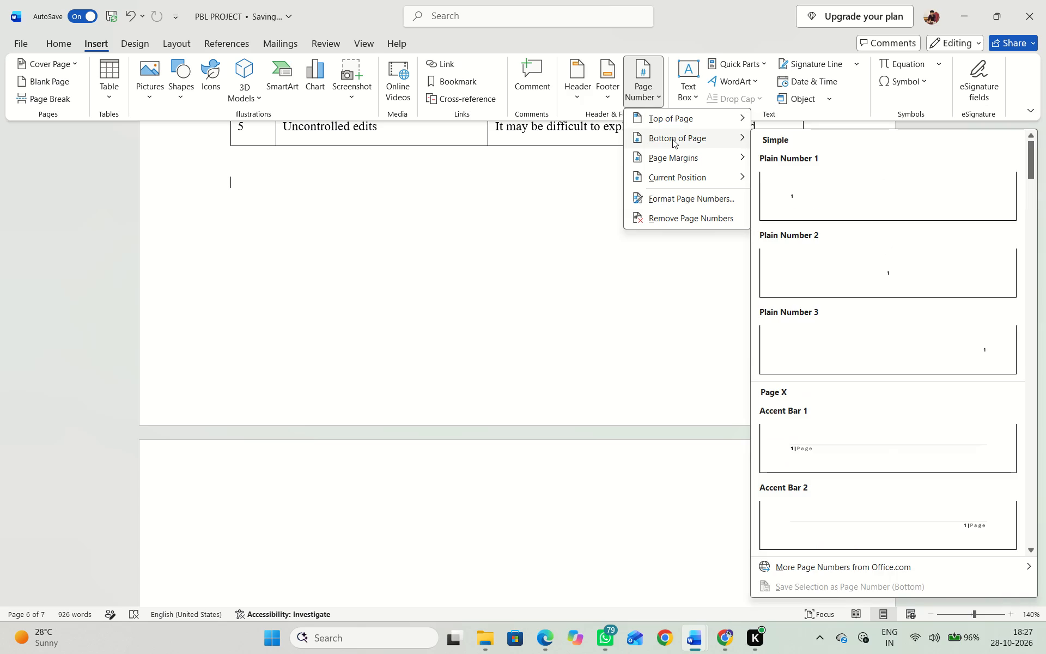
{"action": "left_click", "coordinate": [847, 268]}
{"action": "scroll", "coordinate": [609, 317], "scroll_direction": "up", "scroll_amount": 6}
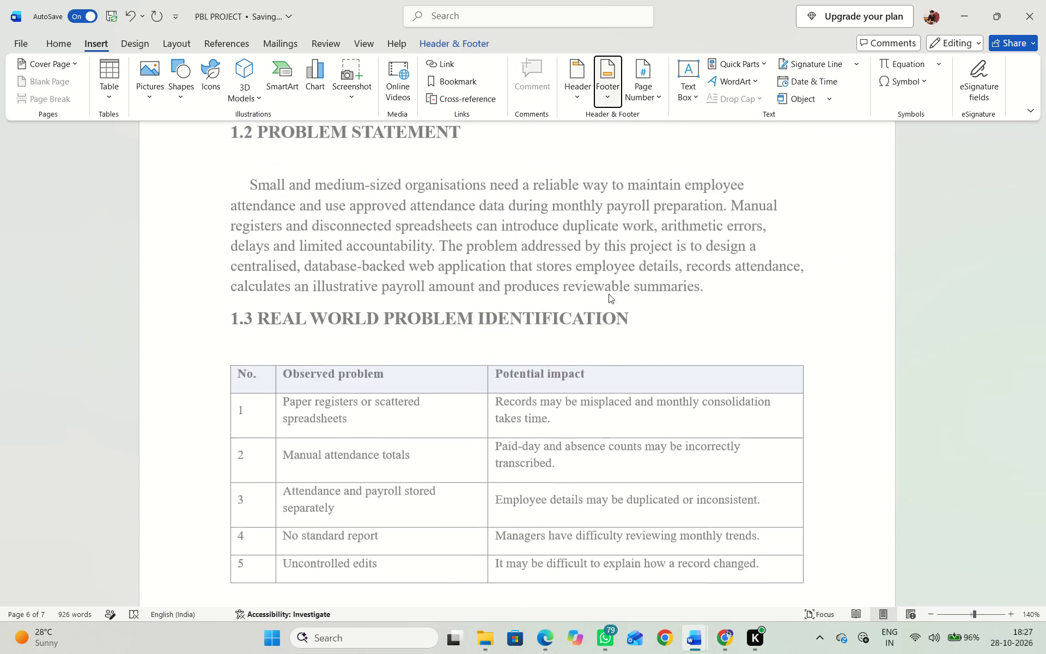
Delete the automatic page number from the footer of the cover page.
{"action": "scroll", "coordinate": [609, 290], "scroll_direction": "up", "scroll_amount": 18}
{"action": "scroll", "coordinate": [606, 268], "scroll_direction": "up", "scroll_amount": 12}
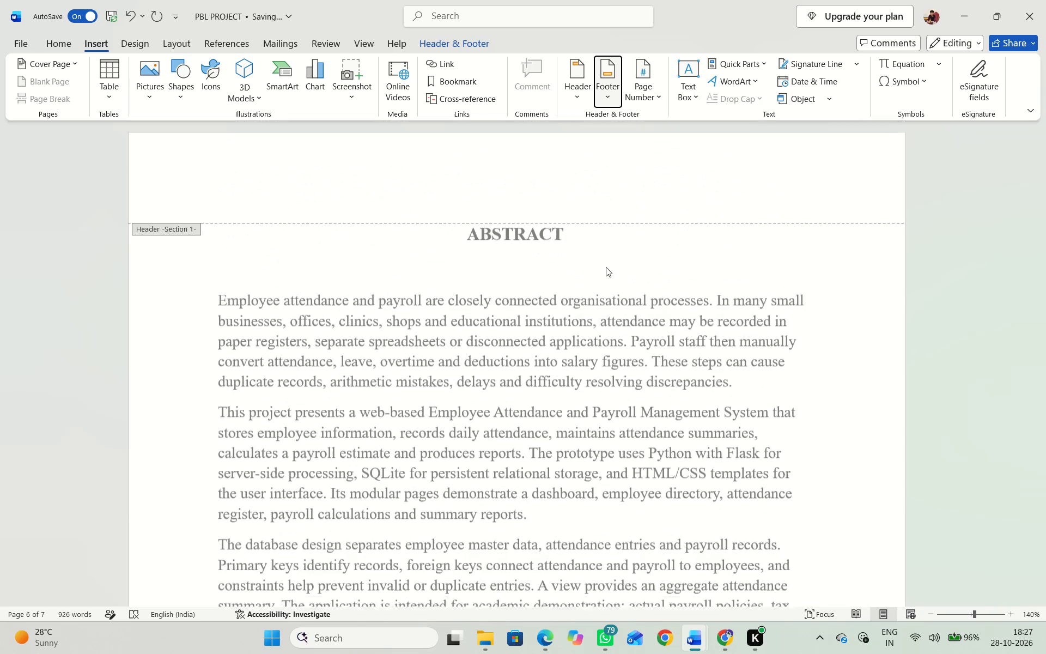
{"action": "scroll", "coordinate": [605, 259], "scroll_direction": "up", "scroll_amount": 18}
{"action": "scroll", "coordinate": [604, 252], "scroll_direction": "up", "scroll_amount": 12}
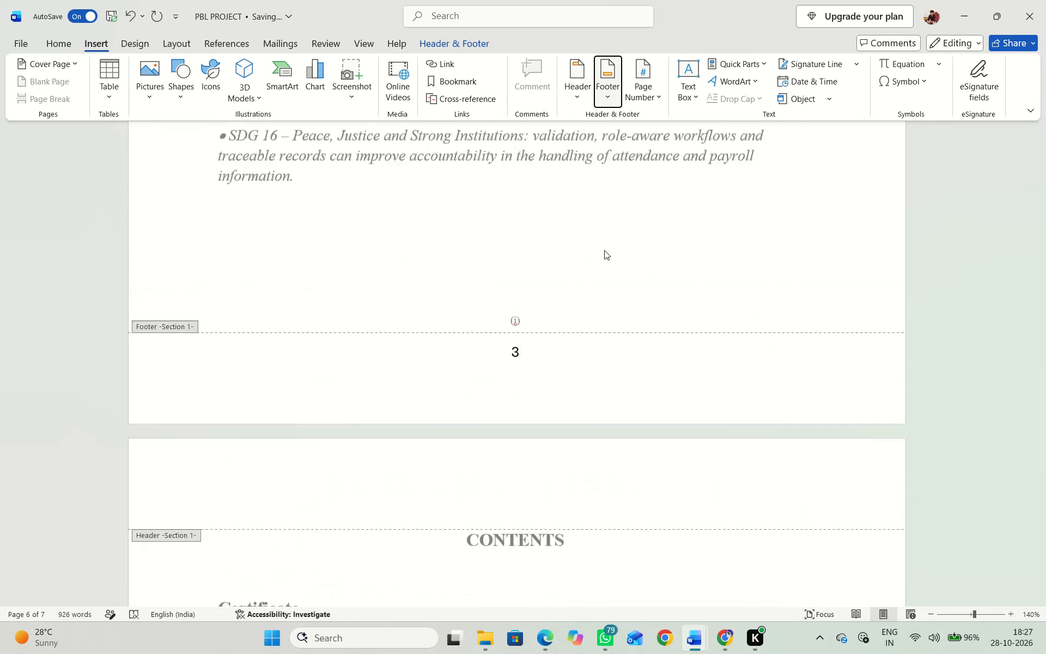
{"action": "scroll", "coordinate": [604, 250], "scroll_direction": "up", "scroll_amount": 16}
{"action": "scroll", "coordinate": [604, 250], "scroll_direction": "up", "scroll_amount": 6}
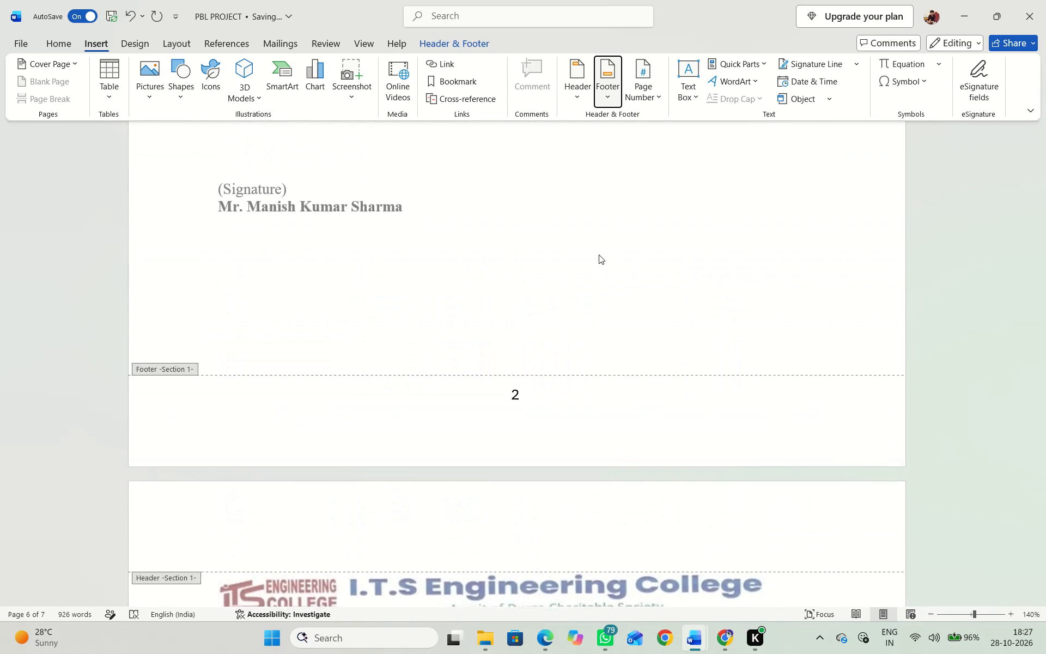
{"action": "scroll", "coordinate": [592, 262], "scroll_direction": "up", "scroll_amount": 18}
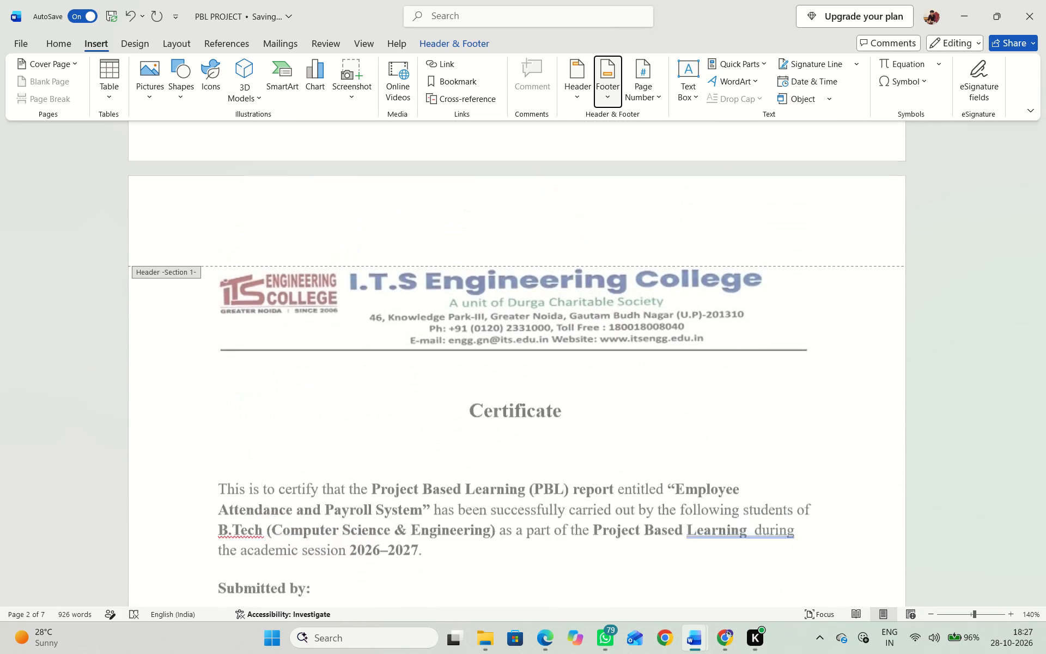
{"action": "scroll", "coordinate": [592, 262], "scroll_direction": "up", "scroll_amount": 2}
{"action": "left_click", "coordinate": [519, 300]}
{"action": "left_click", "coordinate": [519, 299]}
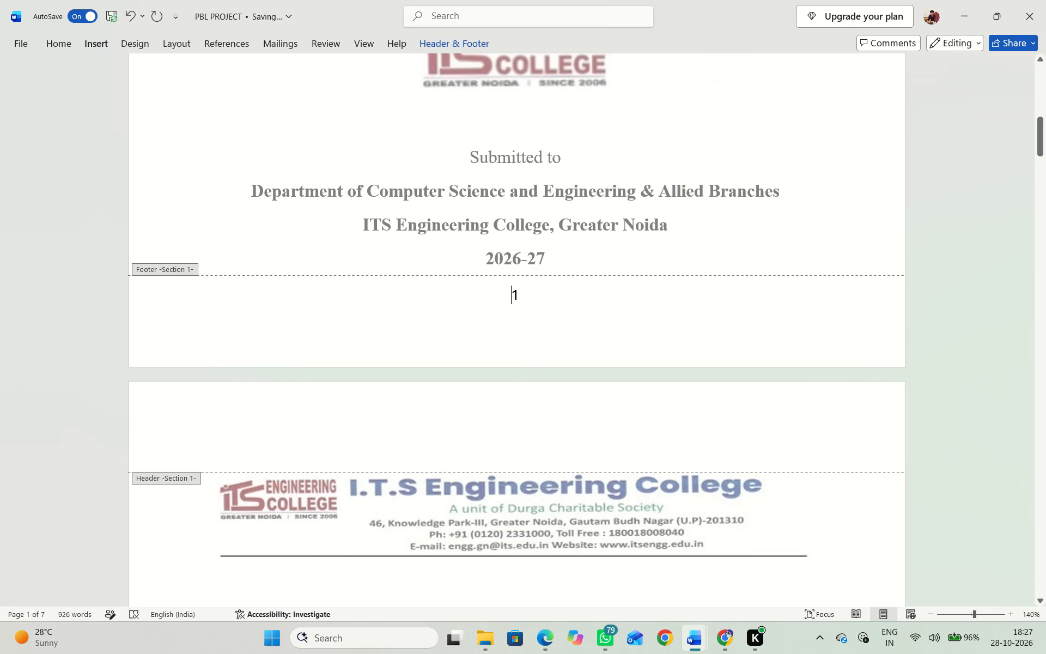
{"action": "left_click", "coordinate": [519, 299]}
{"action": "double_click", "coordinate": [526, 294]}
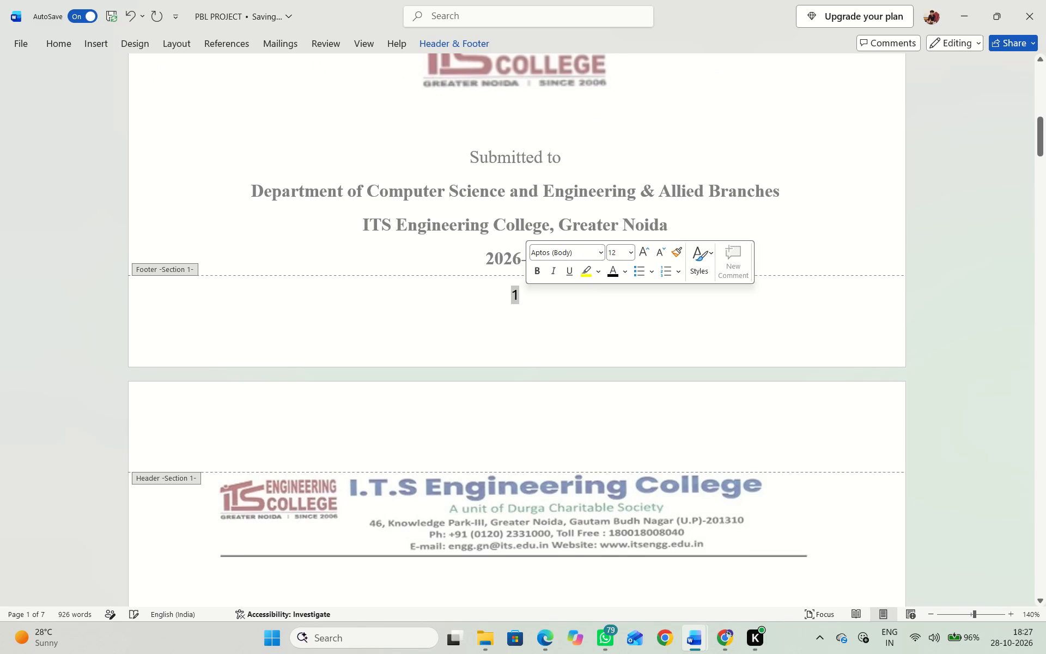
{"action": "key", "text": "BackSpace"}
{"action": "key", "text": "BackSpace"}
{"action": "key", "text": "BackSpace"}
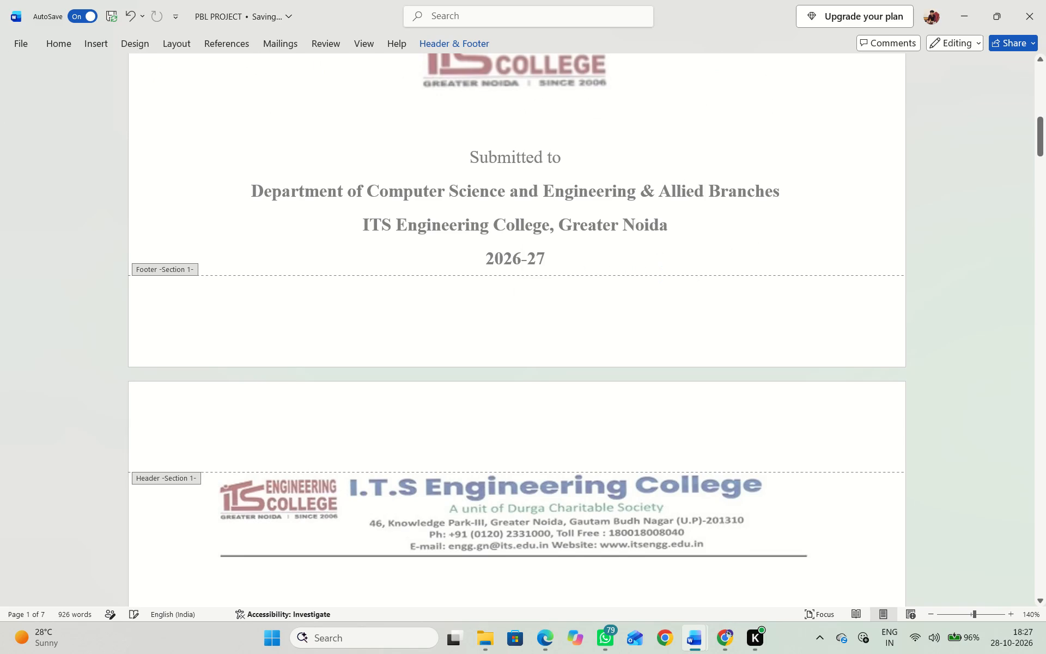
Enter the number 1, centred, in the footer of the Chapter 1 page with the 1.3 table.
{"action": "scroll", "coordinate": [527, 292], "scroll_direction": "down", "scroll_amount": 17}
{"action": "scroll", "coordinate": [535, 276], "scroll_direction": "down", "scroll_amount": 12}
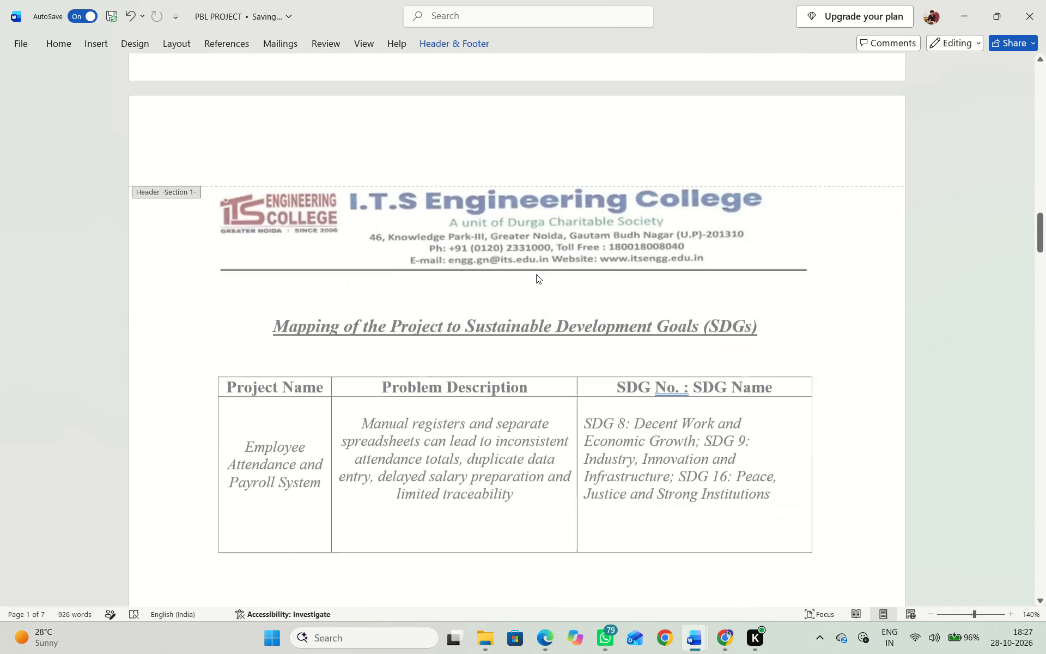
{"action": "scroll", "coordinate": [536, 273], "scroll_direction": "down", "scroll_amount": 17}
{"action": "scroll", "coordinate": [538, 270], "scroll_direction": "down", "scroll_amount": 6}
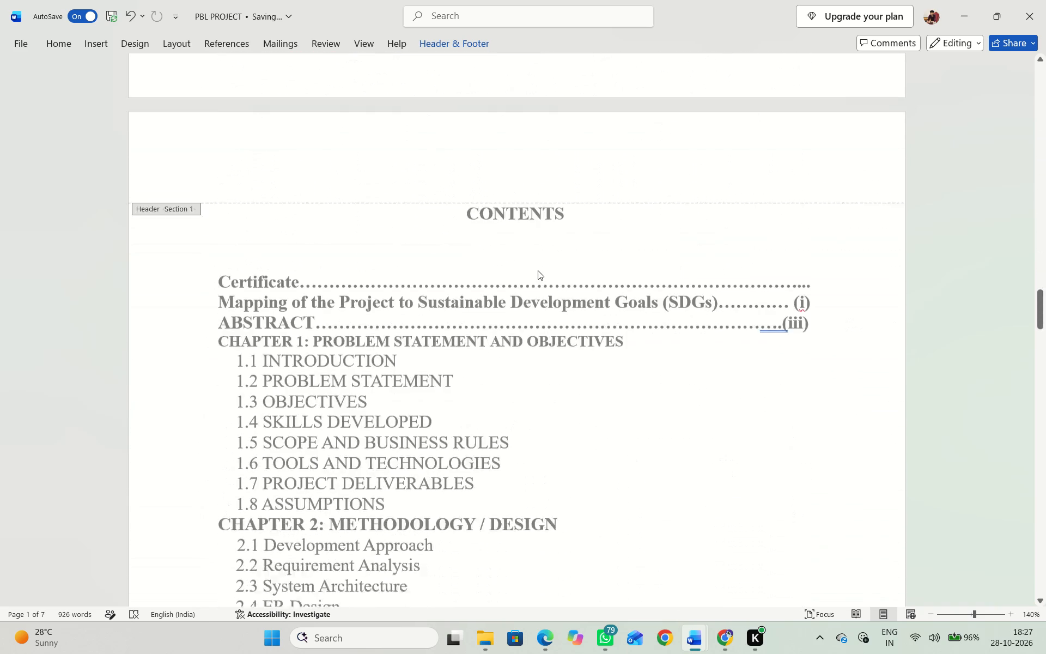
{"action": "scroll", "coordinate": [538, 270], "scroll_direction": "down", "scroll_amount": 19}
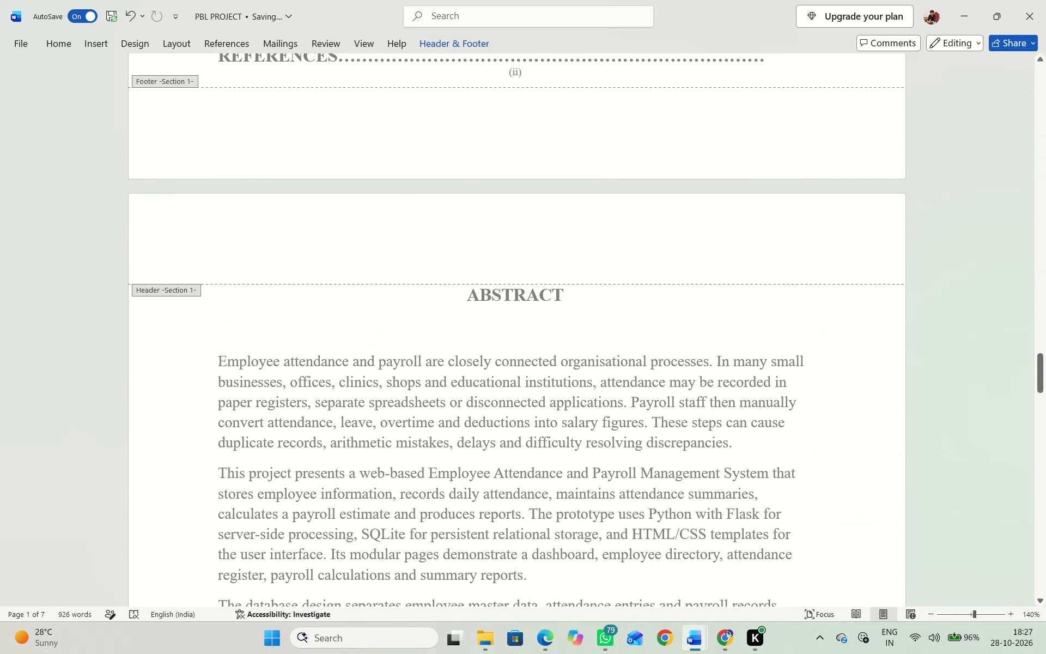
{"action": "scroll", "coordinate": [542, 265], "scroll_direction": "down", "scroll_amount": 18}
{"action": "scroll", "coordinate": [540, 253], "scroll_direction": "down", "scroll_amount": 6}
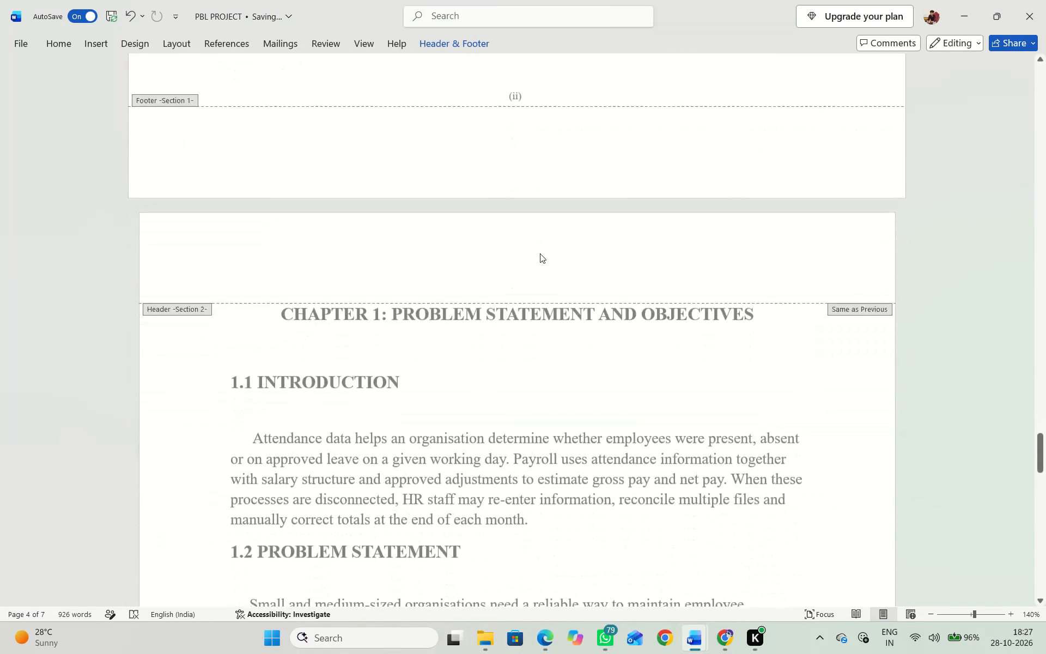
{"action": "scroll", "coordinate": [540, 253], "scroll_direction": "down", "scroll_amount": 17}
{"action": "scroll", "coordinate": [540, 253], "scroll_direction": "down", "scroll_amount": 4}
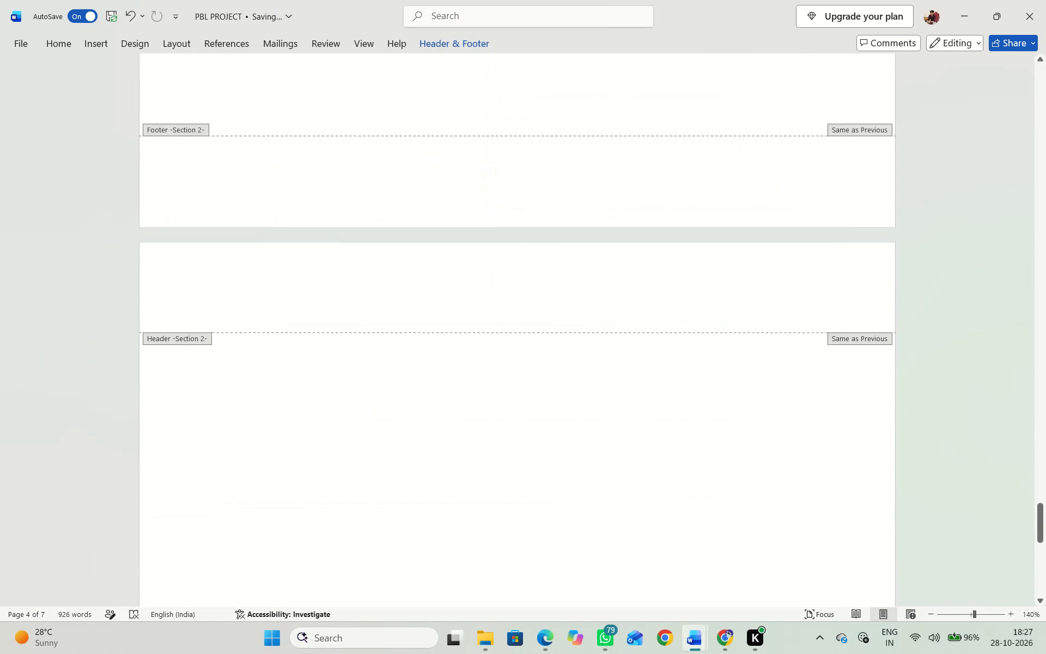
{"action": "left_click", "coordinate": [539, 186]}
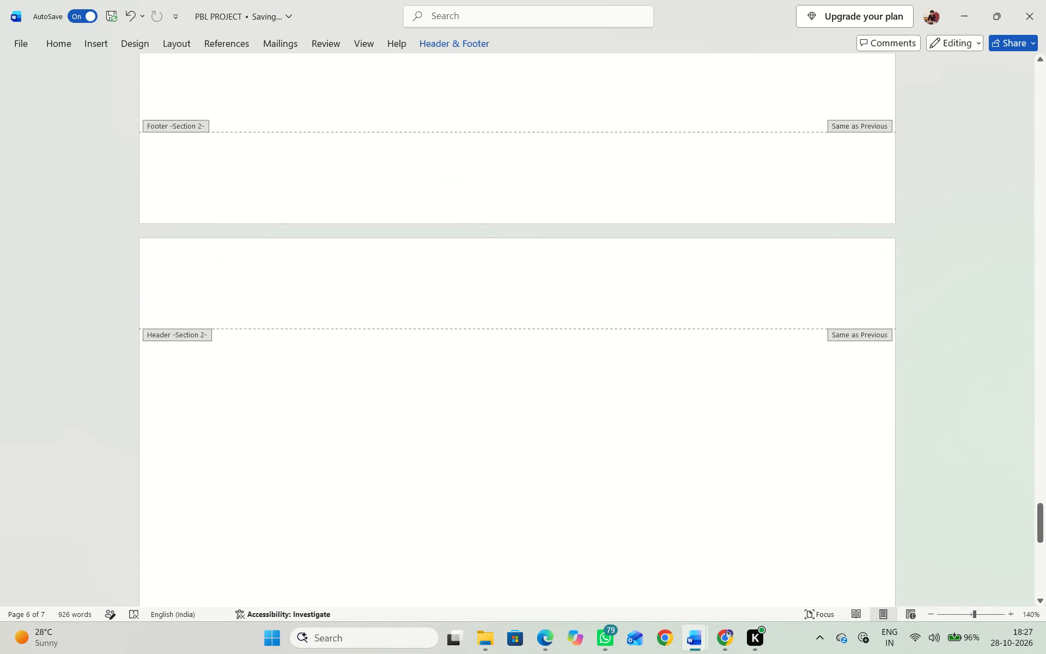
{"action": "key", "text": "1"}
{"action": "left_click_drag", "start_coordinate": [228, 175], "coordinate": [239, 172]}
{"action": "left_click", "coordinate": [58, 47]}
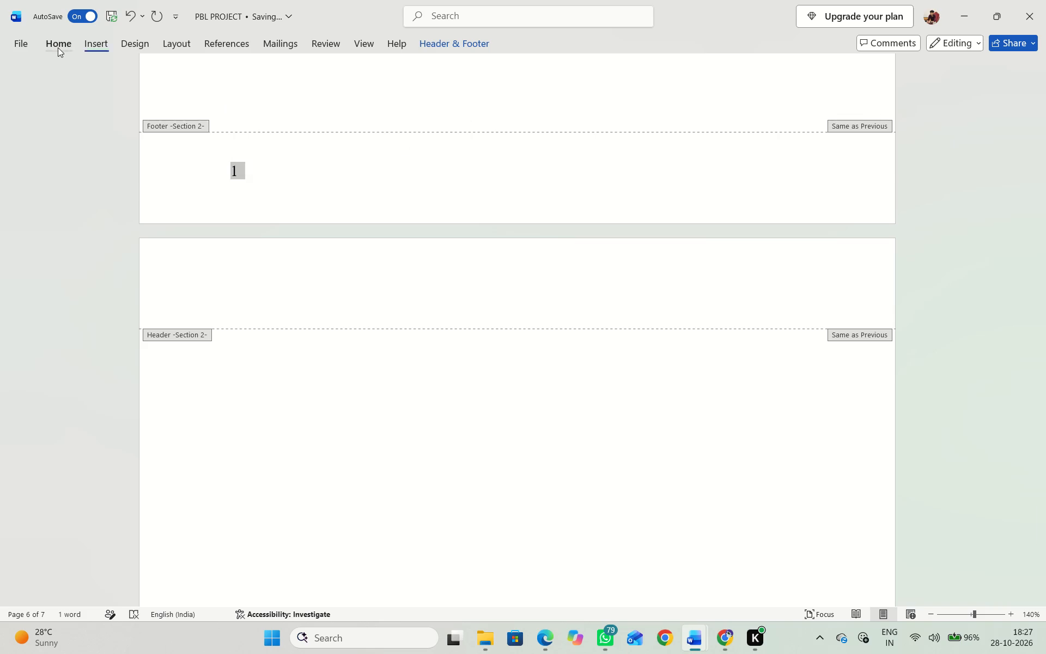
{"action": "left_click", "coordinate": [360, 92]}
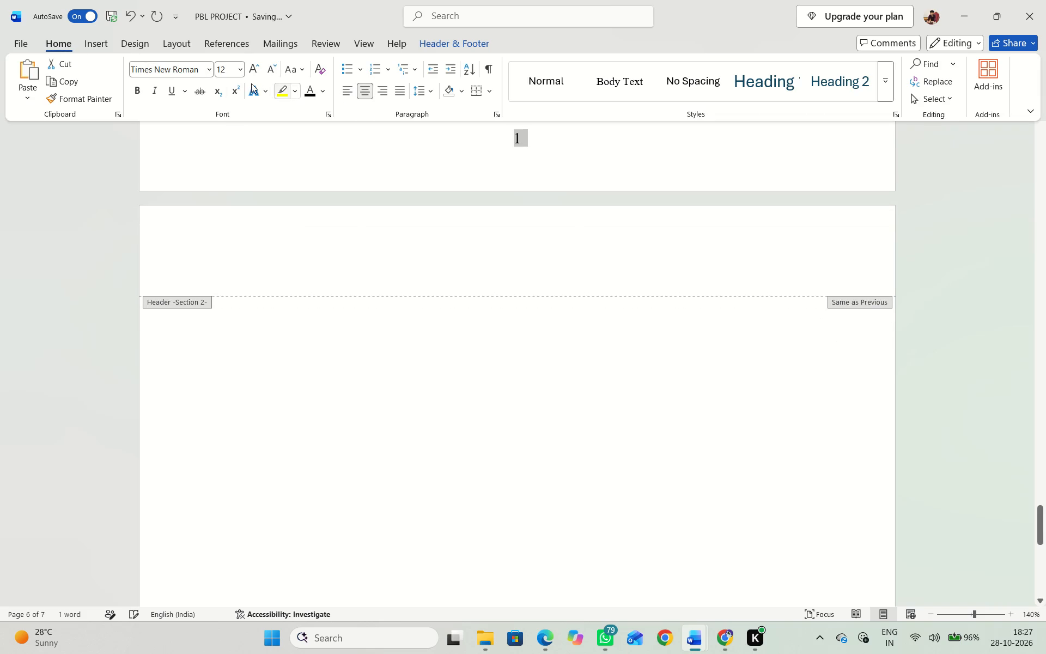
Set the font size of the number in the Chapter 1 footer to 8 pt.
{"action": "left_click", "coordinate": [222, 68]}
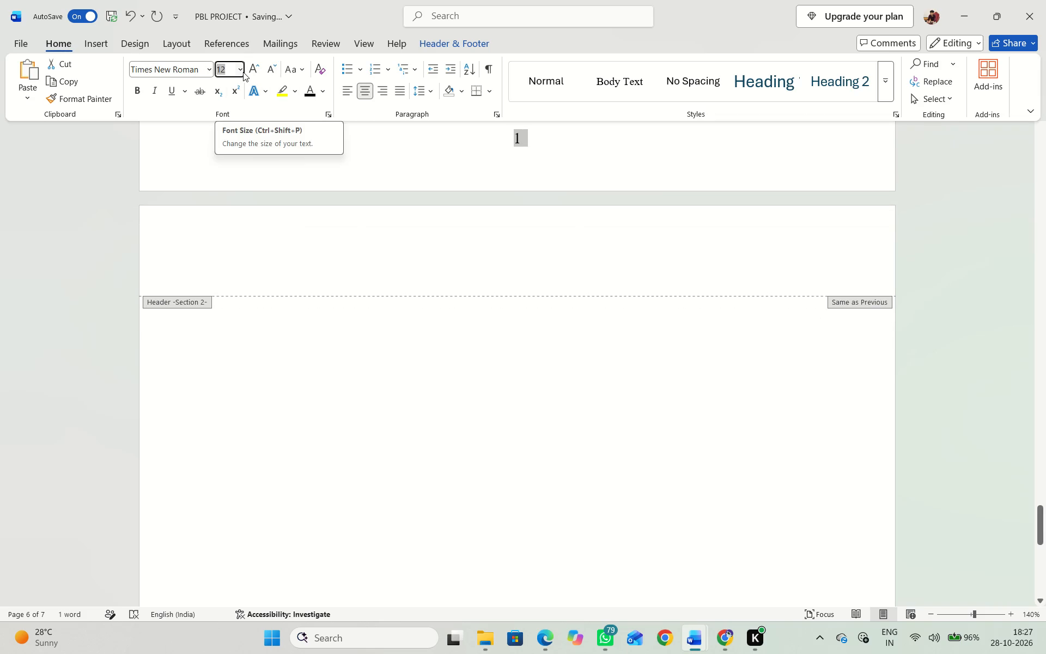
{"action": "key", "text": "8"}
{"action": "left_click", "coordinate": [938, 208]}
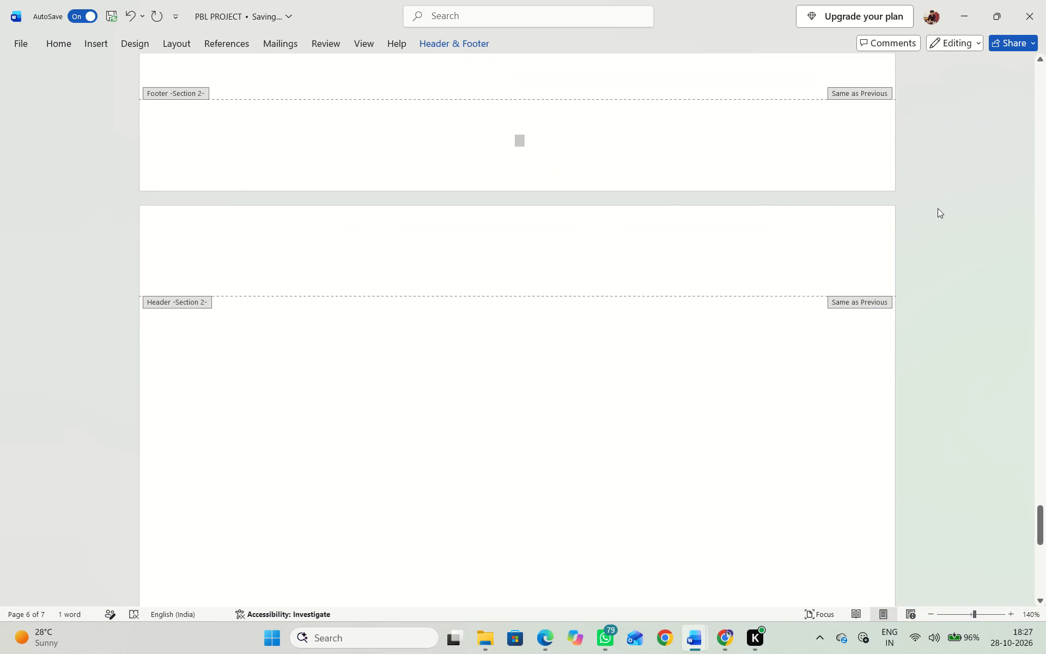
Check the footers of the contents, abstract and Chapter 1 pages for the manually entered number.
{"action": "scroll", "coordinate": [741, 252], "scroll_direction": "up", "scroll_amount": 17}
{"action": "scroll", "coordinate": [723, 204], "scroll_direction": "up", "scroll_amount": 17}
{"action": "scroll", "coordinate": [717, 191], "scroll_direction": "up", "scroll_amount": 10}
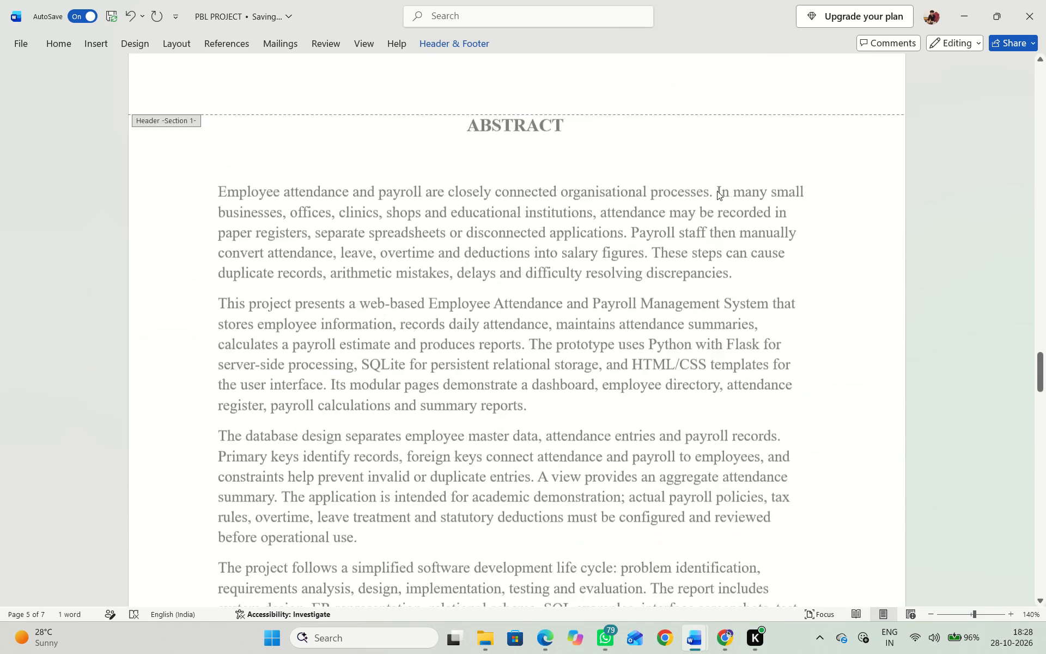
{"action": "scroll", "coordinate": [717, 191], "scroll_direction": "up", "scroll_amount": 20}
{"action": "scroll", "coordinate": [717, 191], "scroll_direction": "down", "scroll_amount": 5}
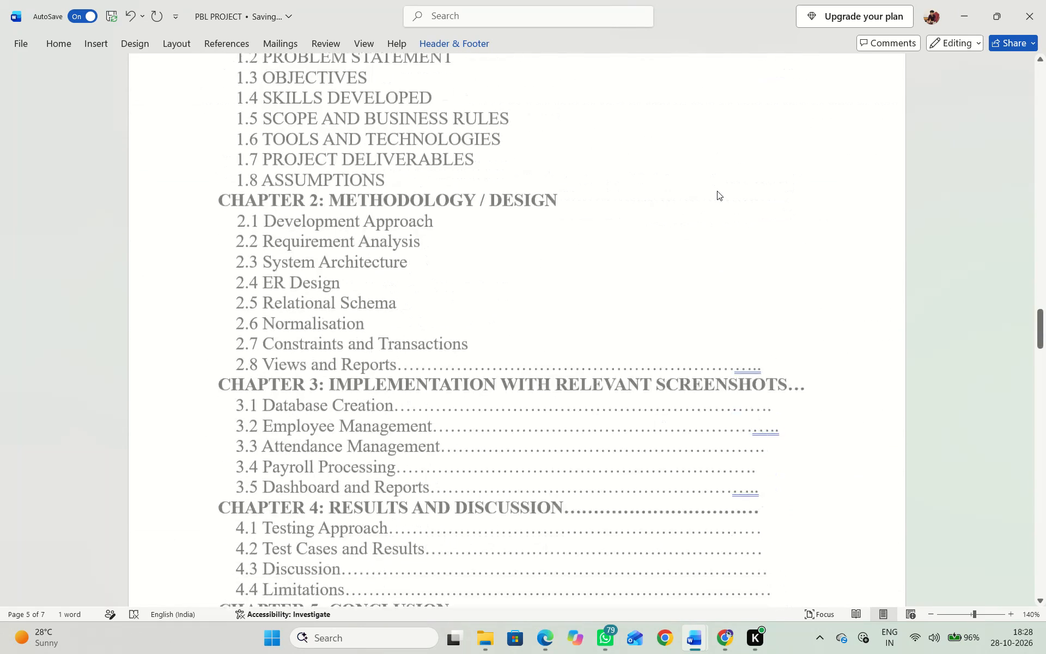
{"action": "scroll", "coordinate": [717, 191], "scroll_direction": "down", "scroll_amount": 14}
{"action": "scroll", "coordinate": [717, 191], "scroll_direction": "down", "scroll_amount": 19}
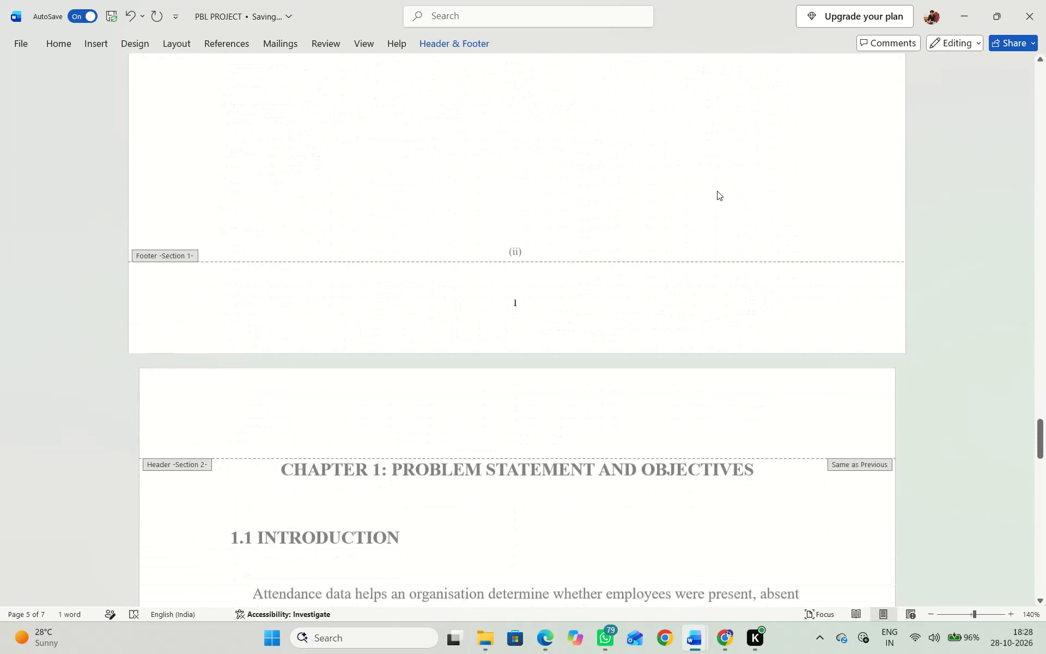
{"action": "scroll", "coordinate": [717, 191], "scroll_direction": "down", "scroll_amount": 18}
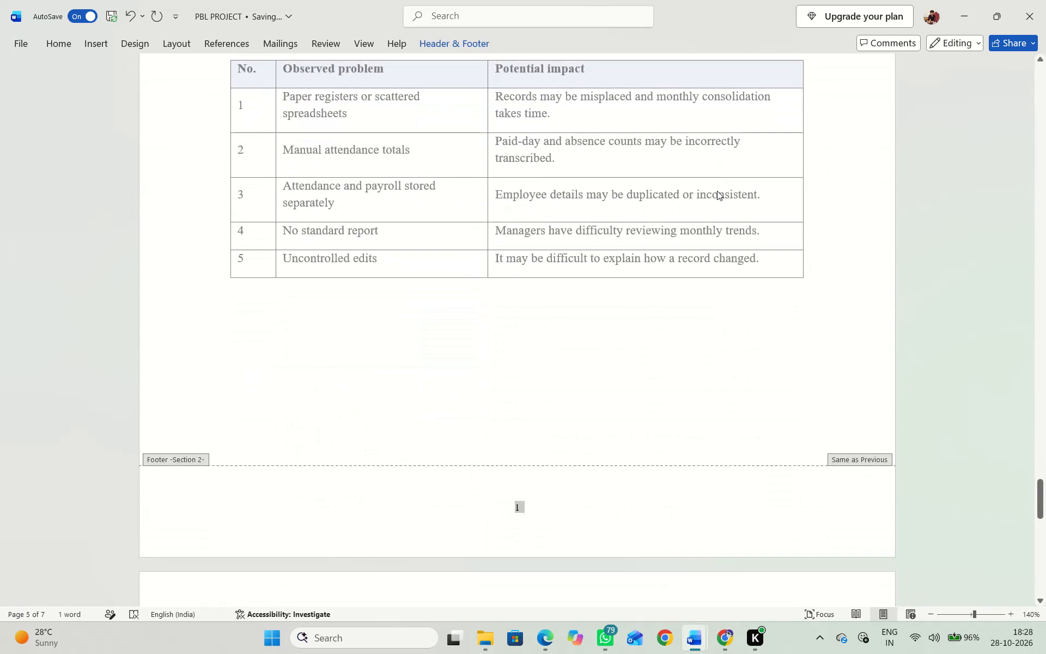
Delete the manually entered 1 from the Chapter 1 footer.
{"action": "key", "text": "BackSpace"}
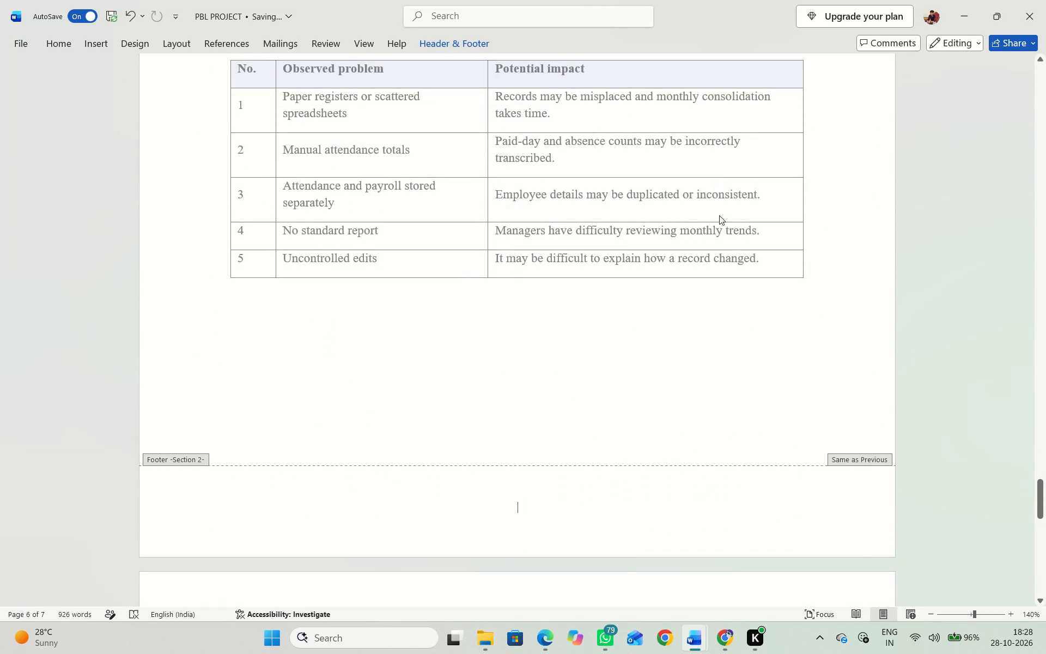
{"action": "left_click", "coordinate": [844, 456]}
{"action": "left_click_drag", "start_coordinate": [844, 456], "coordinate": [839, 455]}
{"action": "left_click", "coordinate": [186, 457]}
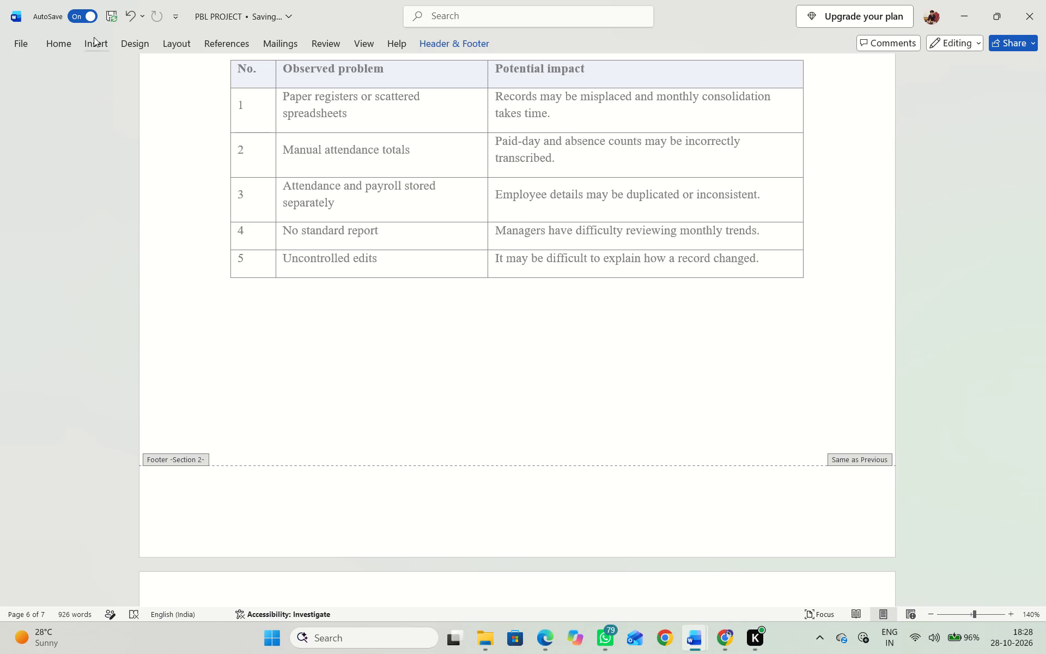
Examine the page number designs offered for the current position and the bottom of the page.
{"action": "left_click", "coordinate": [89, 39]}
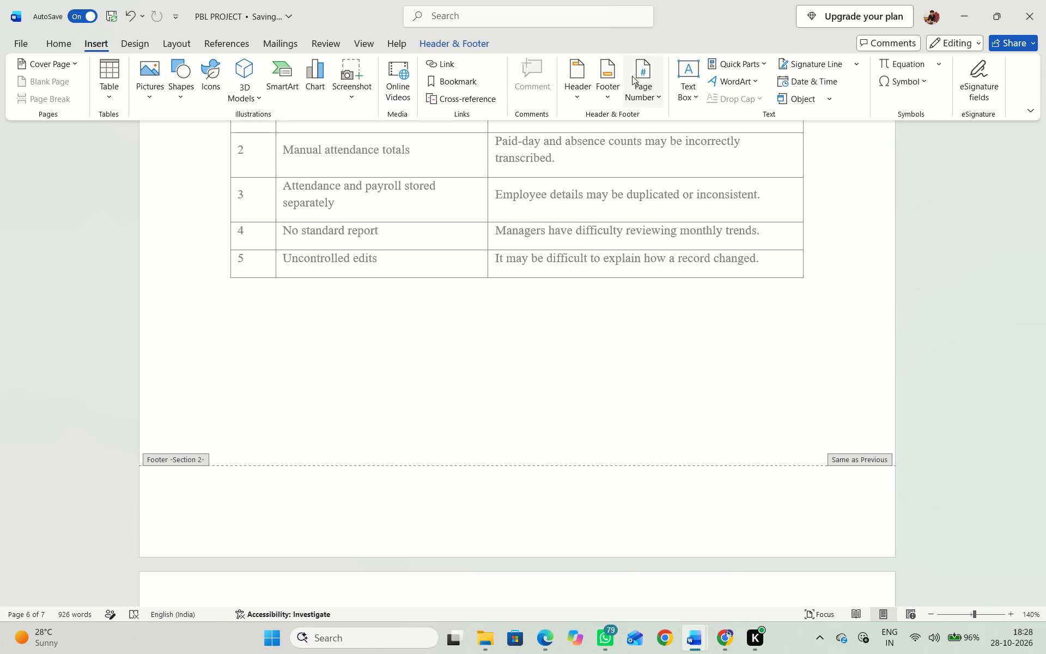
{"action": "left_click", "coordinate": [632, 76]}
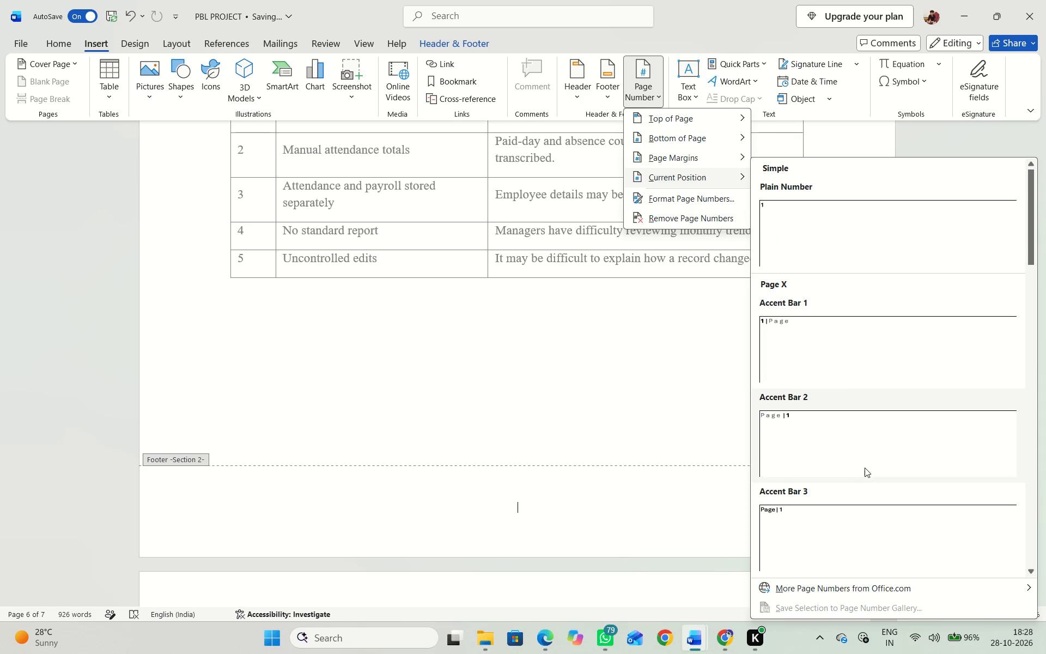
{"action": "scroll", "coordinate": [866, 458], "scroll_direction": "down", "scroll_amount": 12}
{"action": "scroll", "coordinate": [866, 435], "scroll_direction": "up", "scroll_amount": 6}
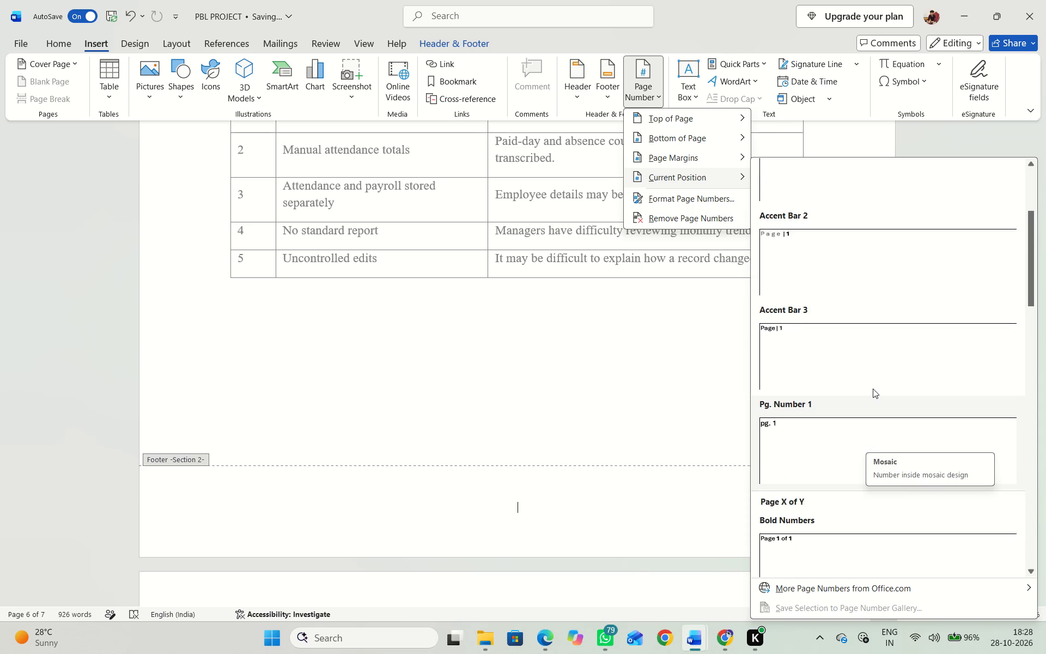
{"action": "scroll", "coordinate": [873, 389], "scroll_direction": "up", "scroll_amount": 15}
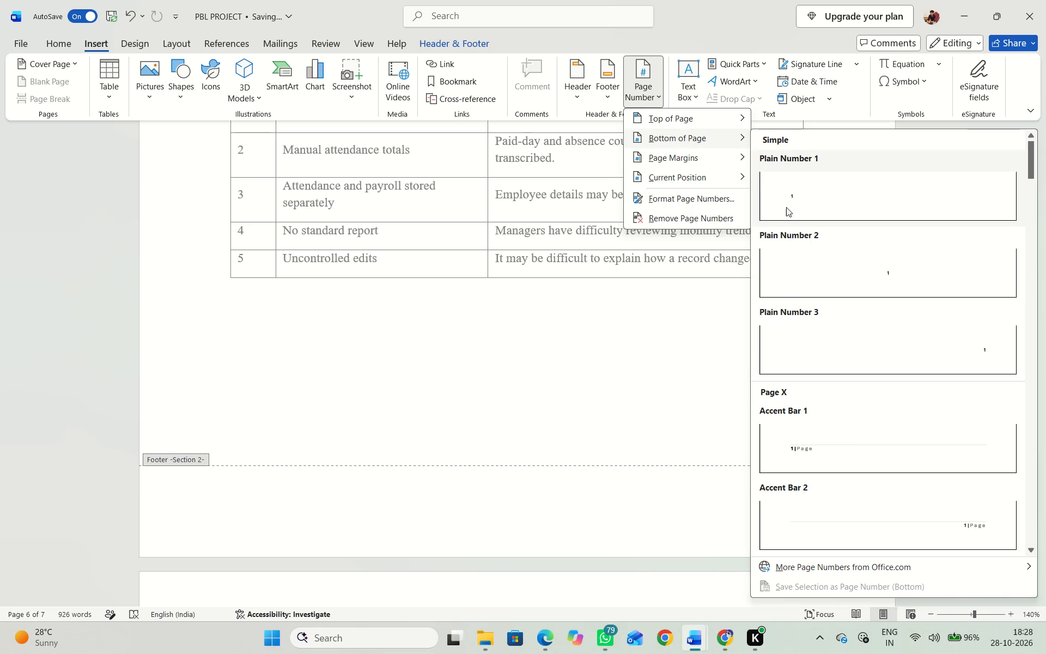
{"action": "scroll", "coordinate": [849, 384], "scroll_direction": "down", "scroll_amount": 10}
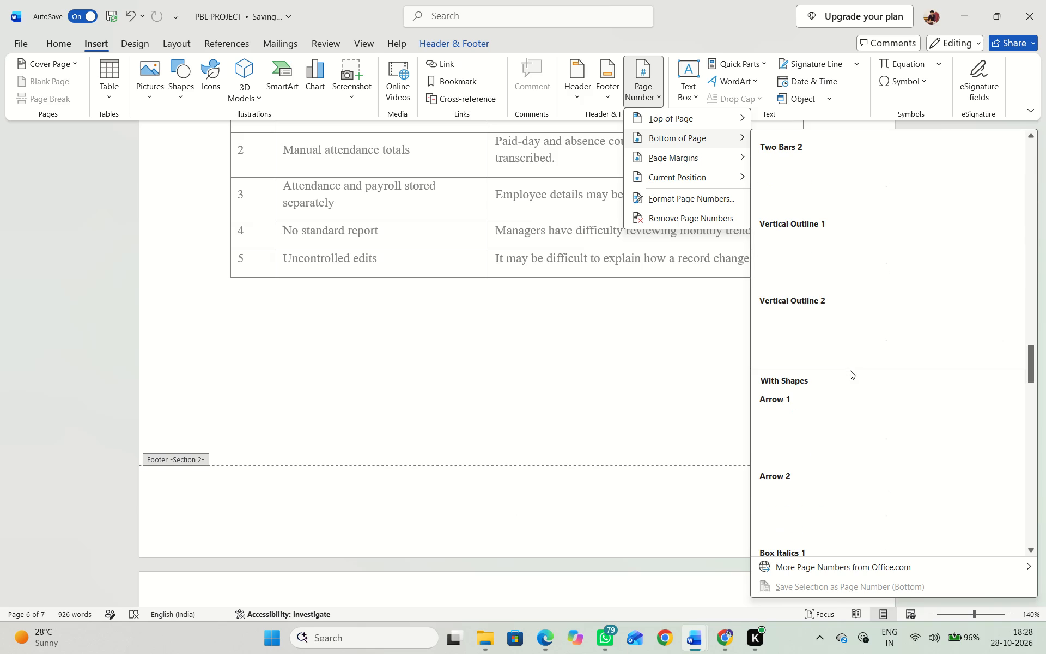
{"action": "scroll", "coordinate": [850, 368], "scroll_direction": "up", "scroll_amount": 4}
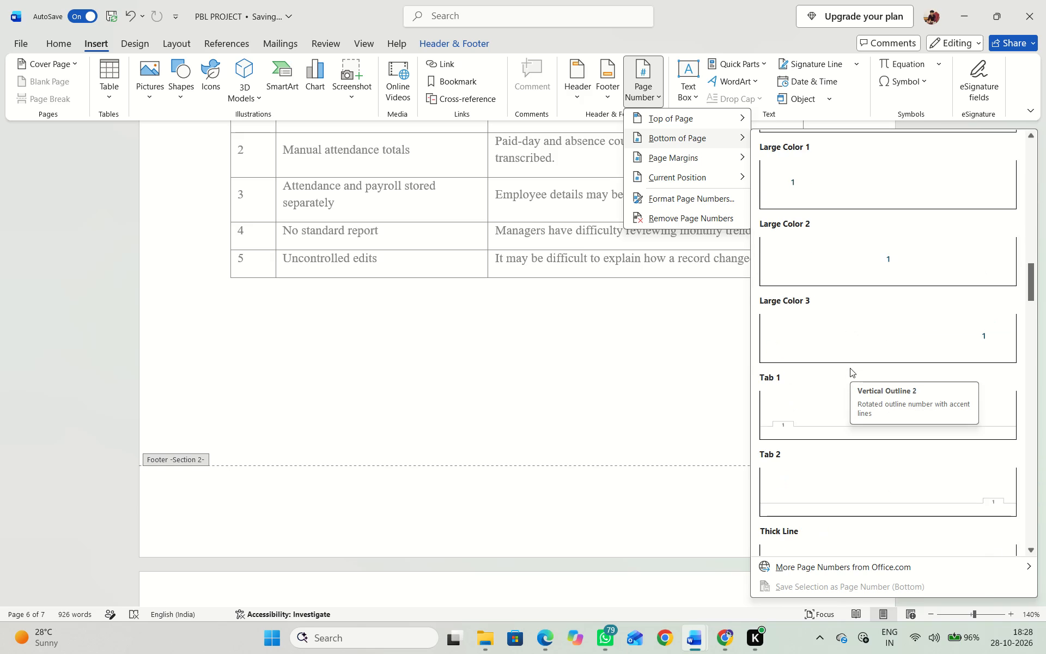
{"action": "scroll", "coordinate": [850, 368], "scroll_direction": "up", "scroll_amount": 6}
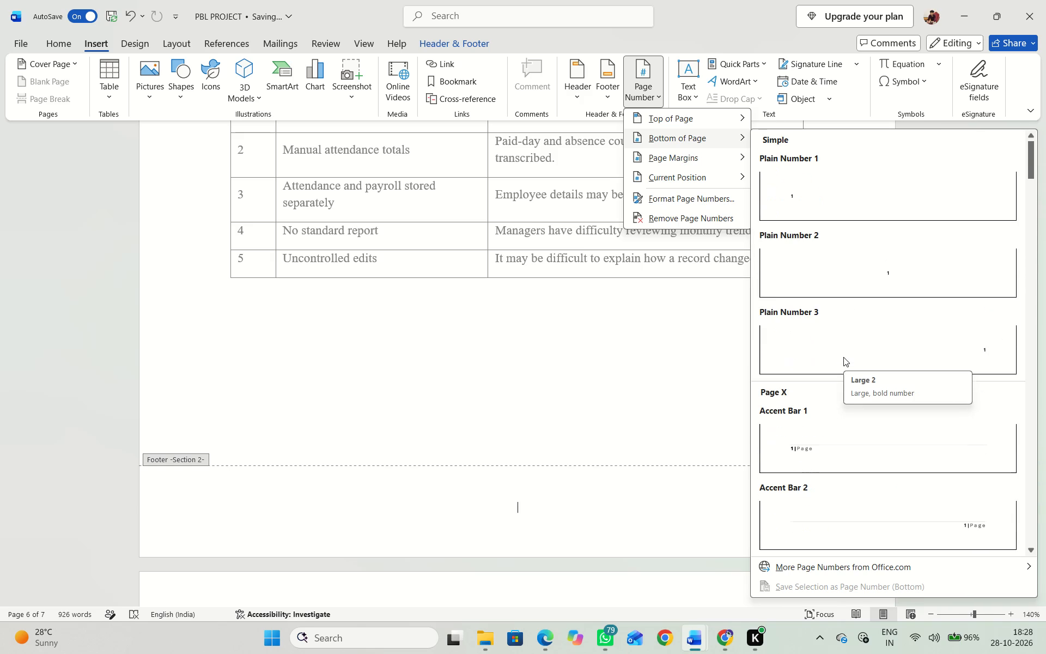
{"action": "scroll", "coordinate": [843, 357], "scroll_direction": "up", "scroll_amount": 4}
{"action": "scroll", "coordinate": [843, 357], "scroll_direction": "down", "scroll_amount": 10}
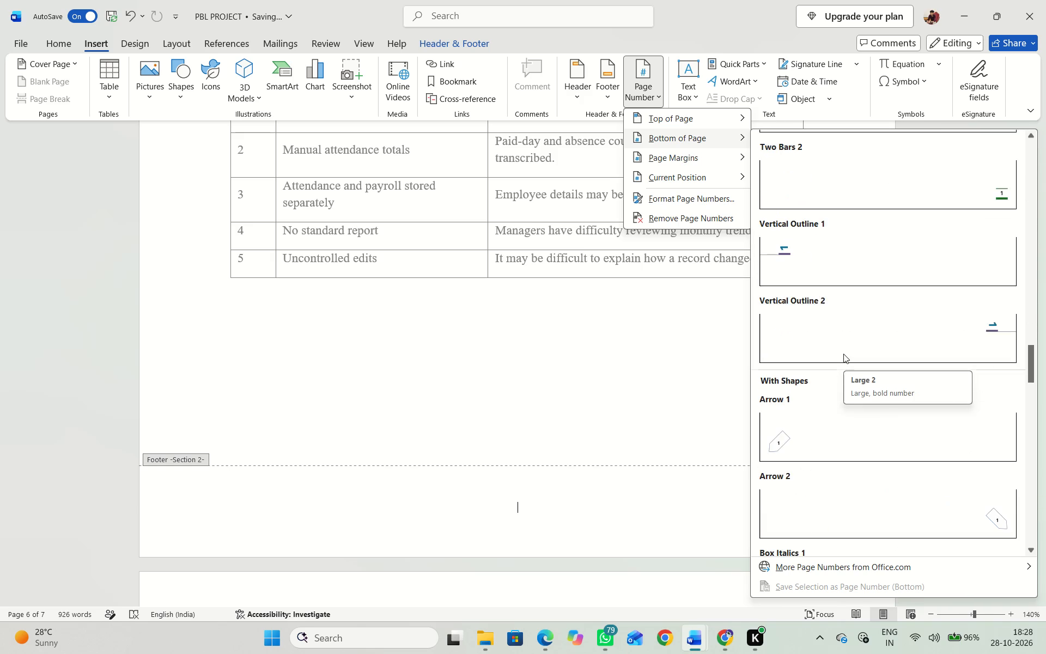
{"action": "scroll", "coordinate": [843, 353], "scroll_direction": "down", "scroll_amount": 17}
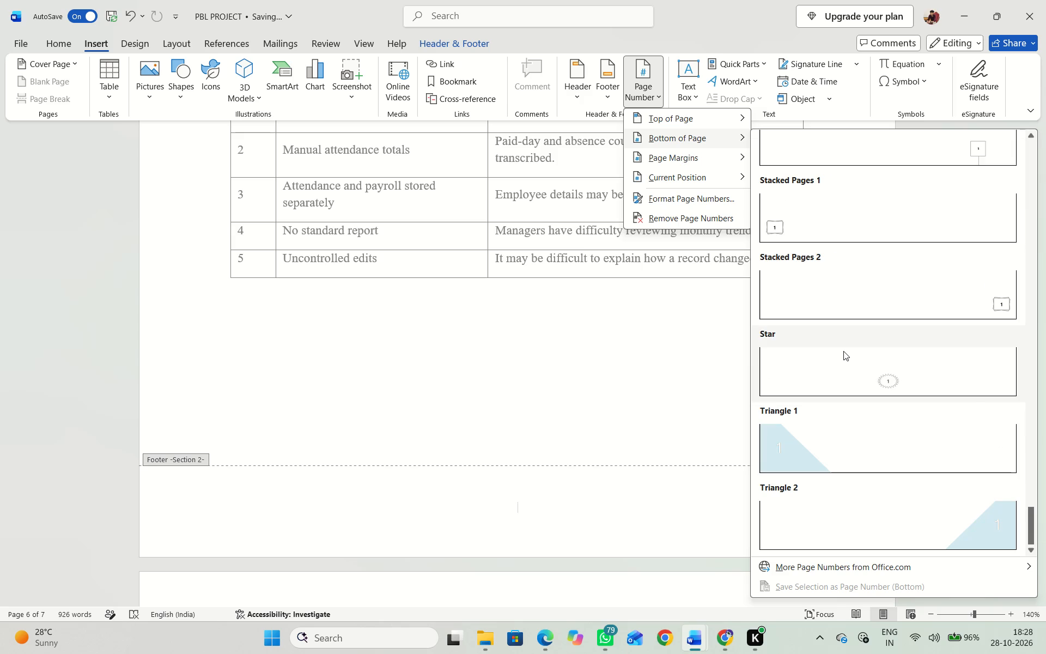
{"action": "scroll", "coordinate": [843, 350], "scroll_direction": "down", "scroll_amount": 11}
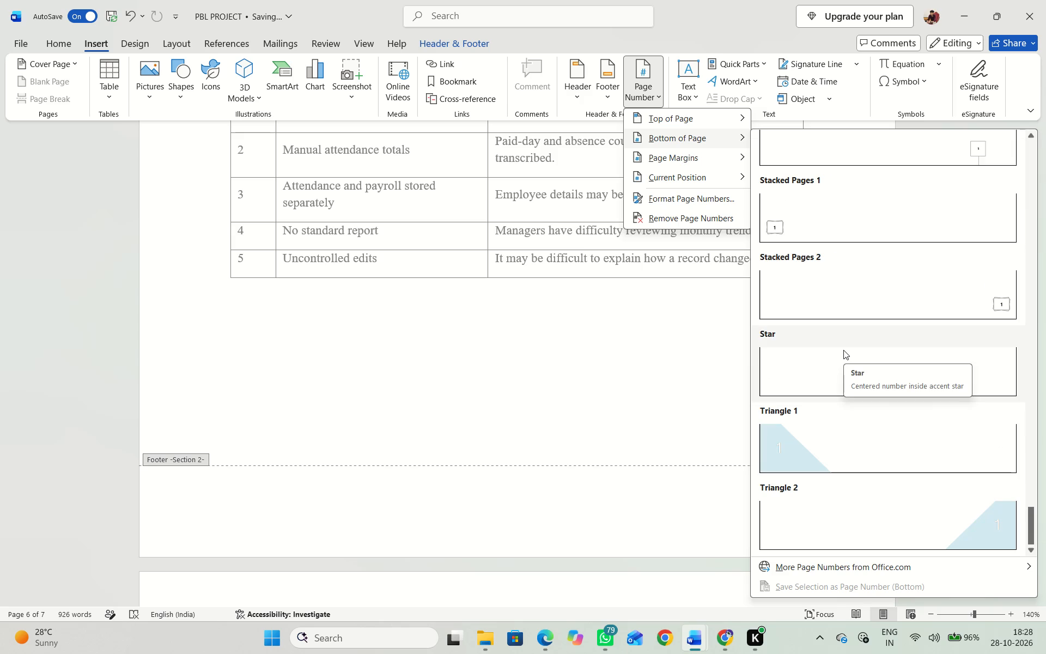
{"action": "scroll", "coordinate": [843, 350], "scroll_direction": "down", "scroll_amount": 5}
{"action": "scroll", "coordinate": [843, 350], "scroll_direction": "up", "scroll_amount": 7}
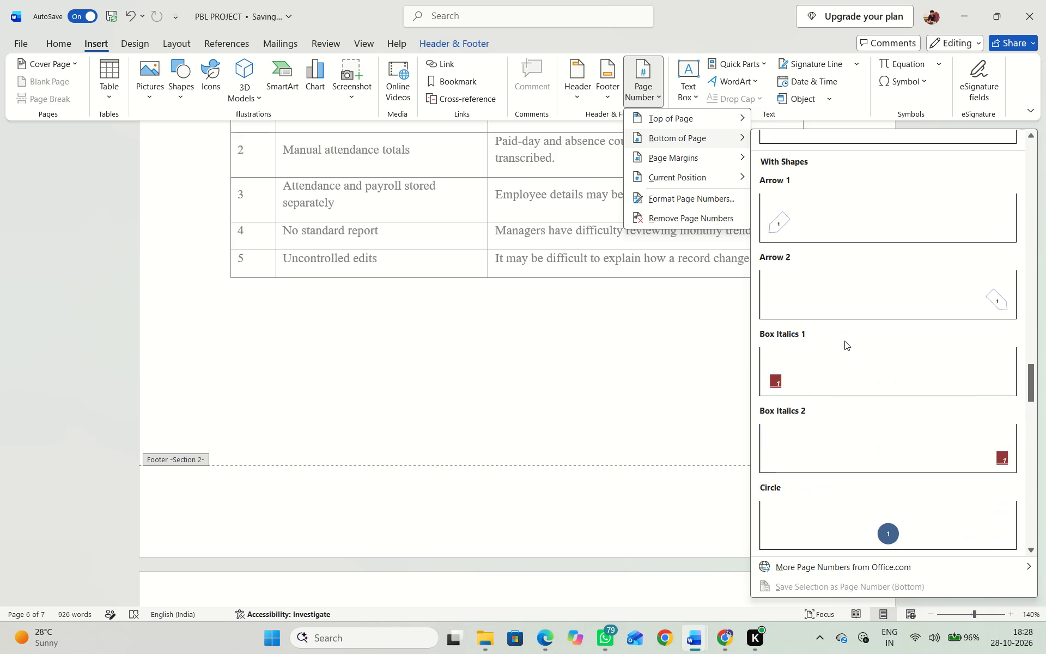
{"action": "scroll", "coordinate": [844, 341], "scroll_direction": "up", "scroll_amount": 18}
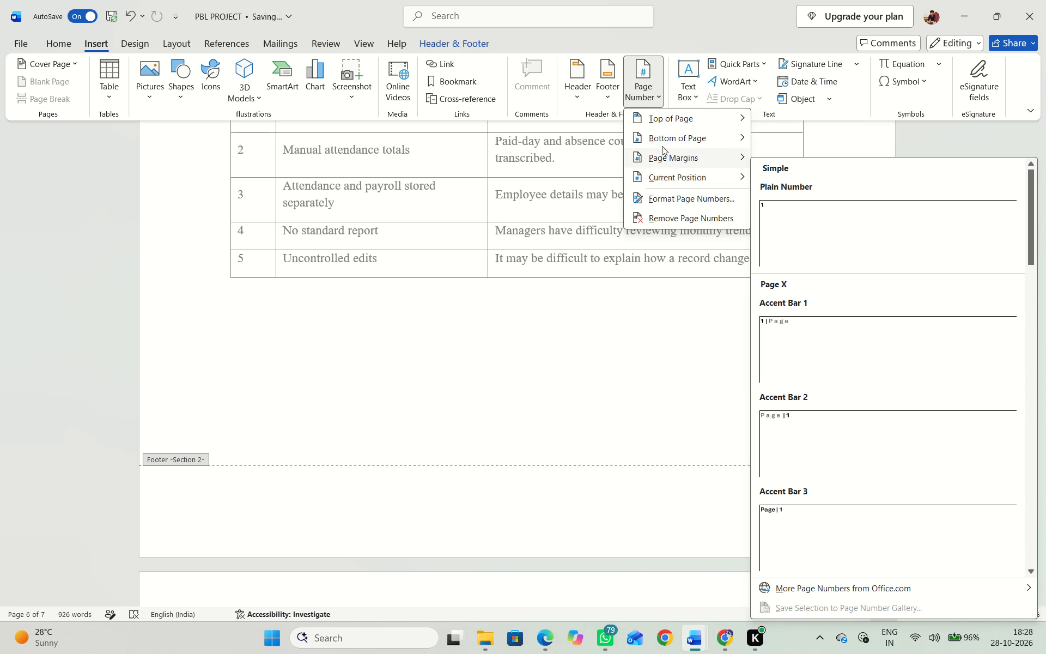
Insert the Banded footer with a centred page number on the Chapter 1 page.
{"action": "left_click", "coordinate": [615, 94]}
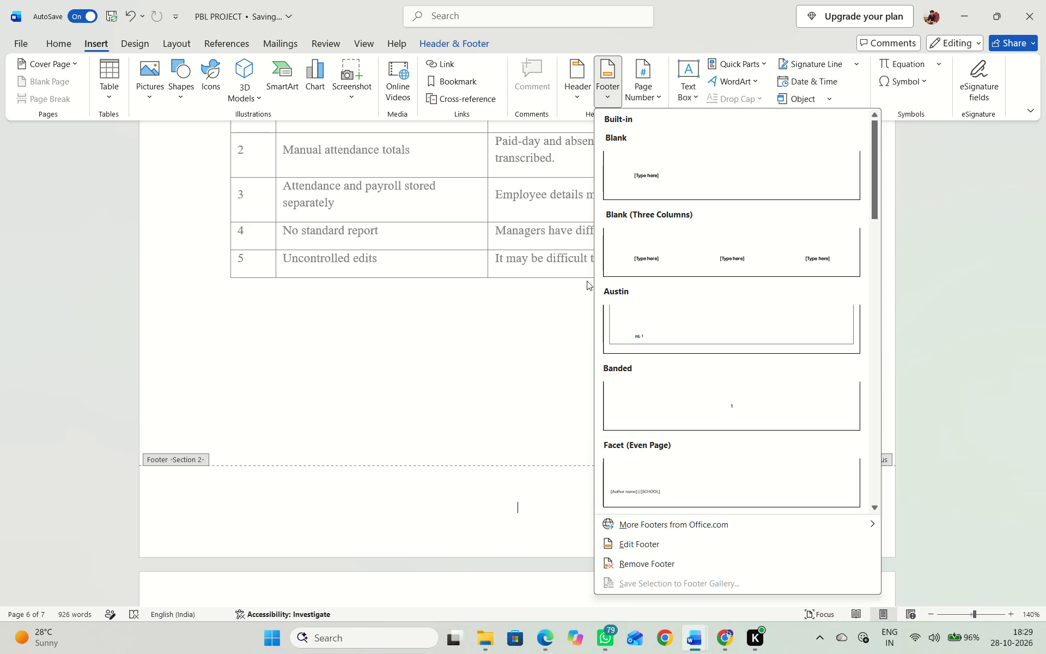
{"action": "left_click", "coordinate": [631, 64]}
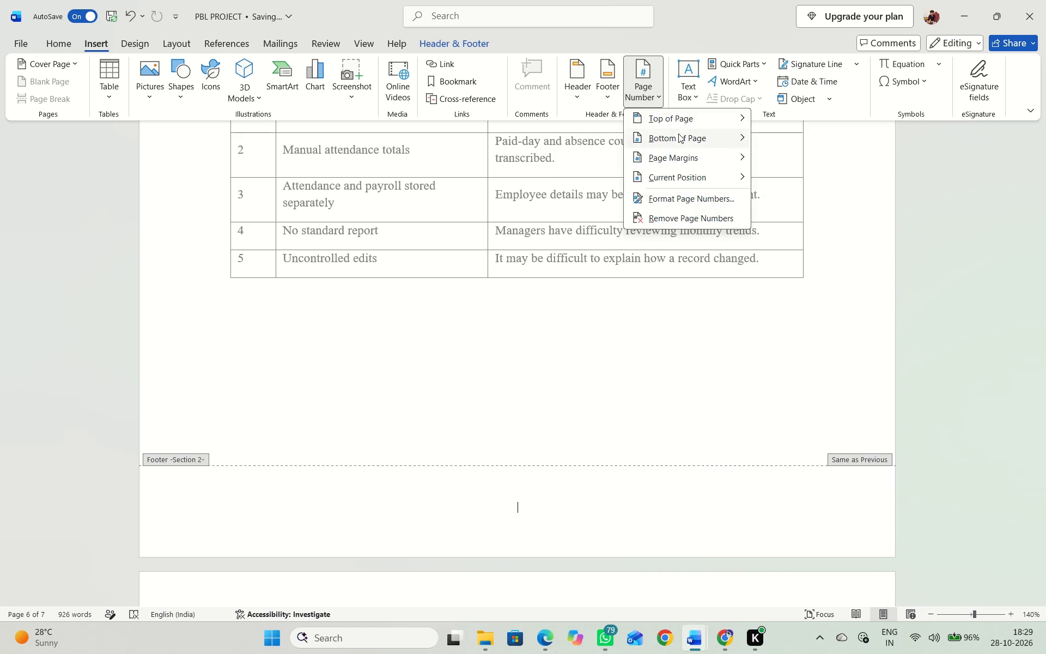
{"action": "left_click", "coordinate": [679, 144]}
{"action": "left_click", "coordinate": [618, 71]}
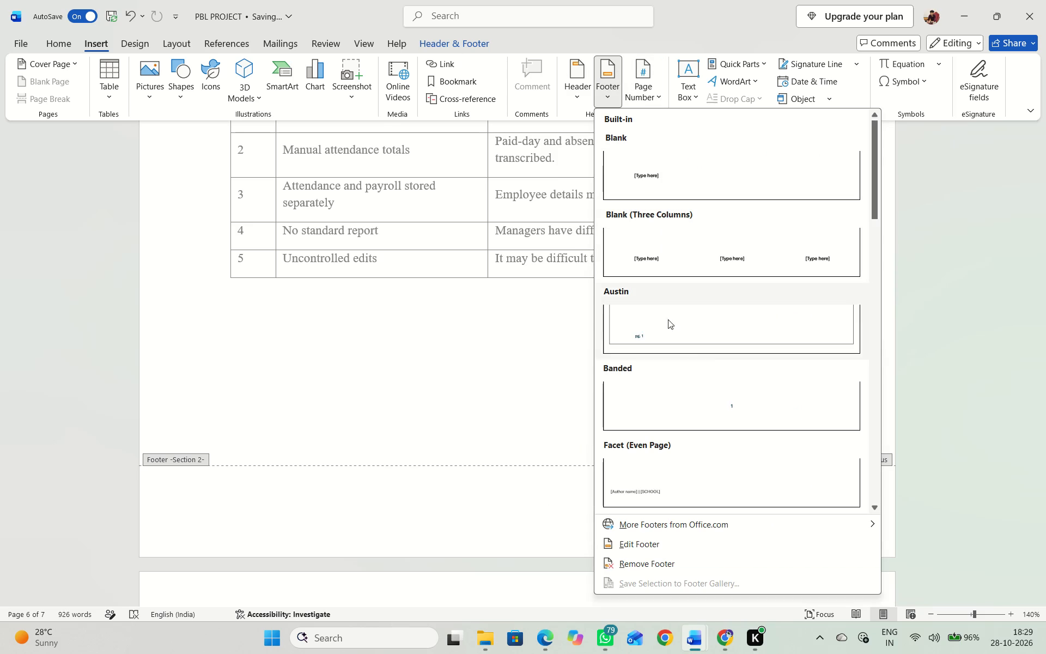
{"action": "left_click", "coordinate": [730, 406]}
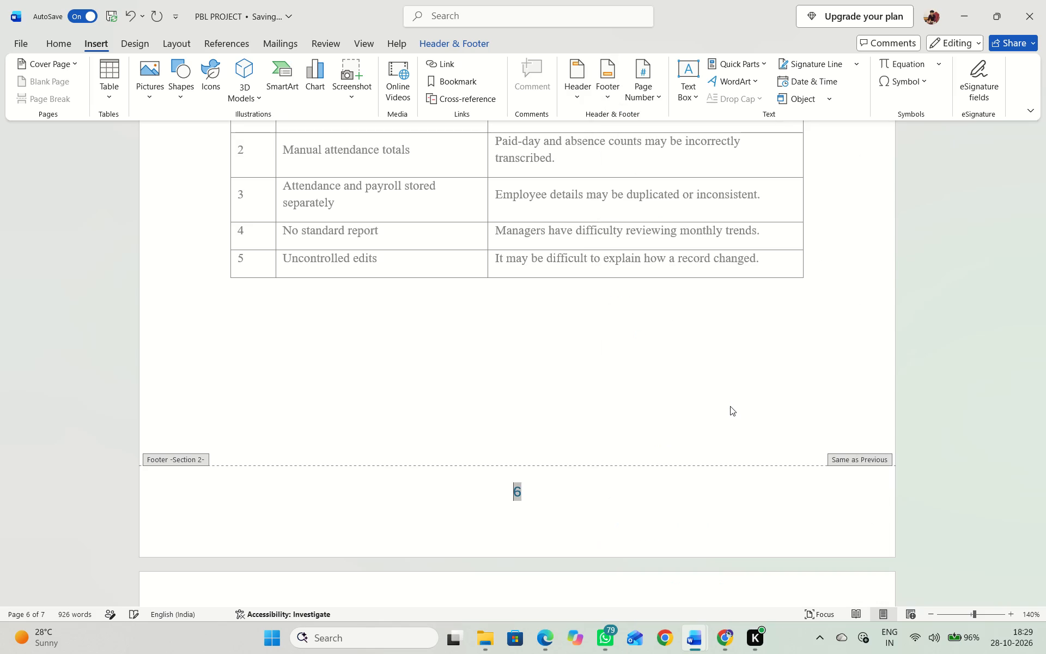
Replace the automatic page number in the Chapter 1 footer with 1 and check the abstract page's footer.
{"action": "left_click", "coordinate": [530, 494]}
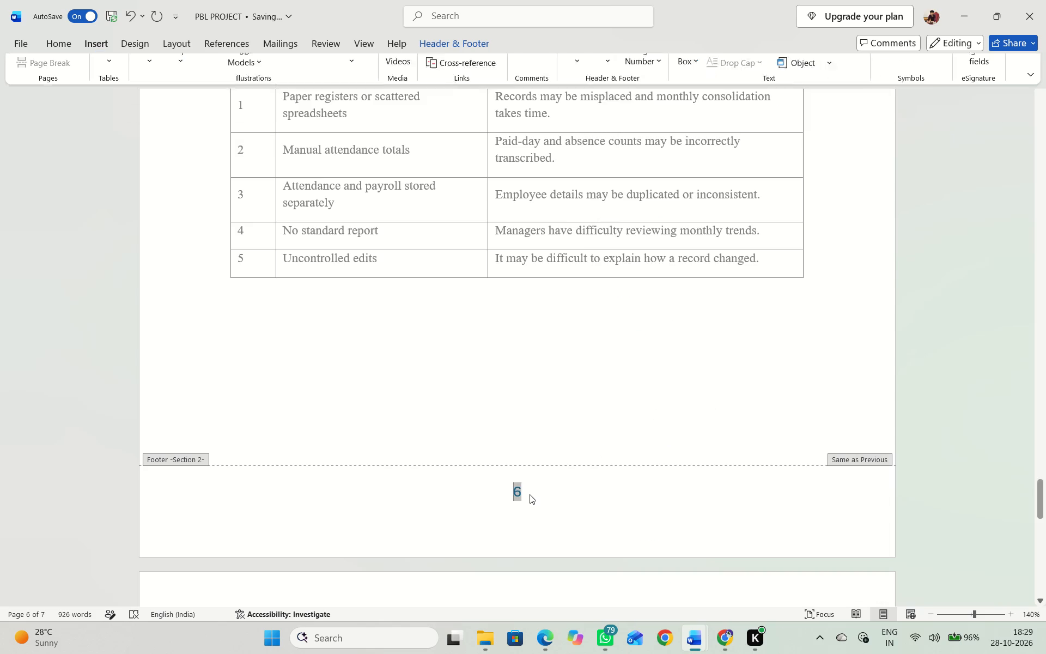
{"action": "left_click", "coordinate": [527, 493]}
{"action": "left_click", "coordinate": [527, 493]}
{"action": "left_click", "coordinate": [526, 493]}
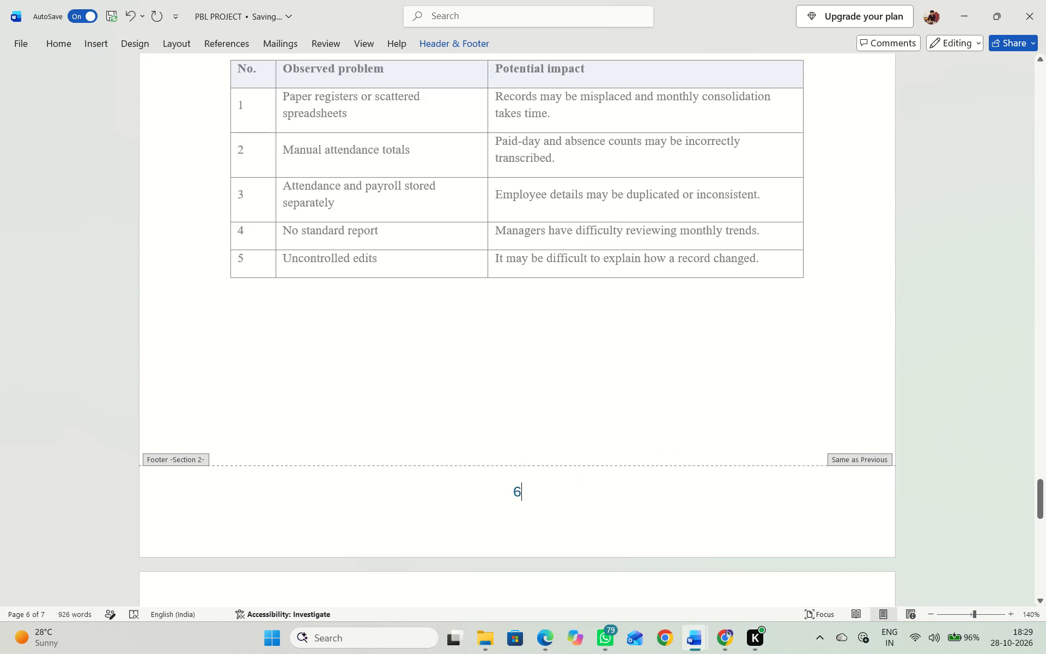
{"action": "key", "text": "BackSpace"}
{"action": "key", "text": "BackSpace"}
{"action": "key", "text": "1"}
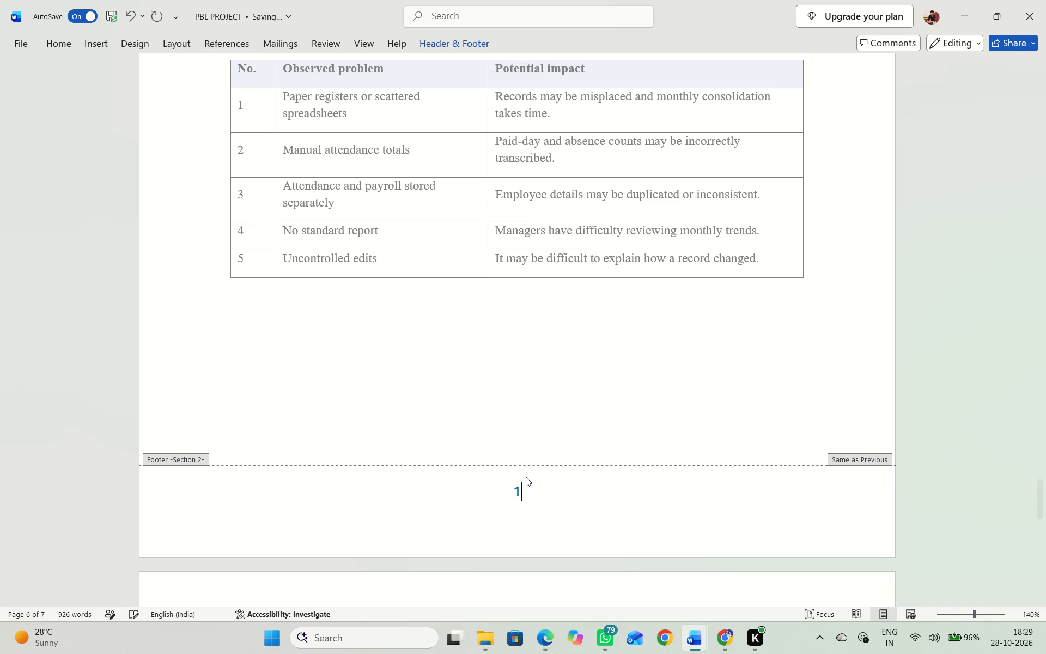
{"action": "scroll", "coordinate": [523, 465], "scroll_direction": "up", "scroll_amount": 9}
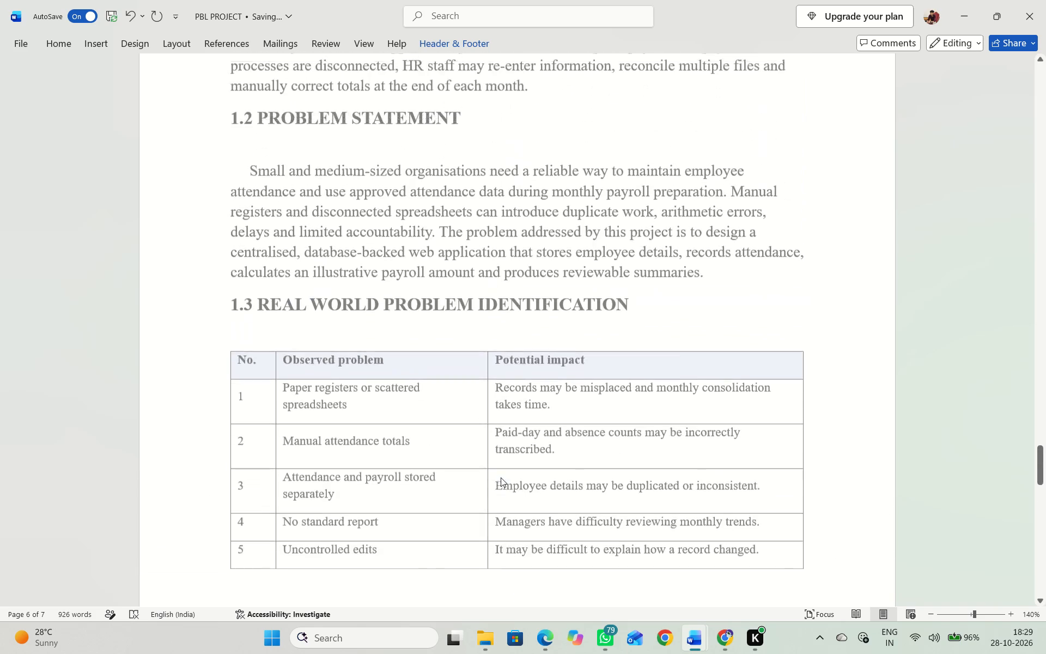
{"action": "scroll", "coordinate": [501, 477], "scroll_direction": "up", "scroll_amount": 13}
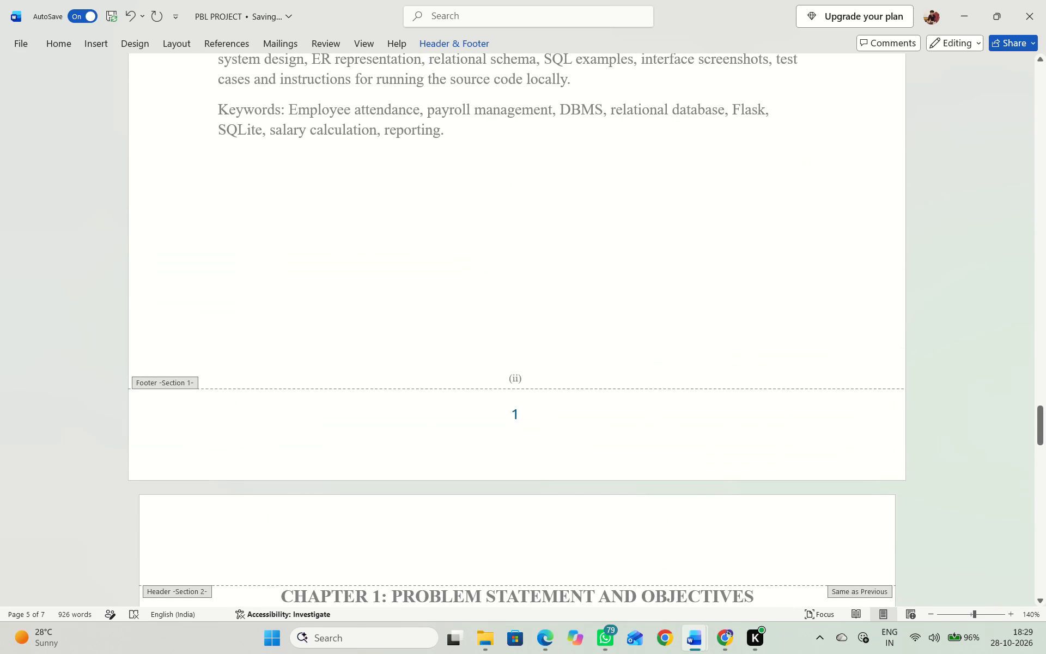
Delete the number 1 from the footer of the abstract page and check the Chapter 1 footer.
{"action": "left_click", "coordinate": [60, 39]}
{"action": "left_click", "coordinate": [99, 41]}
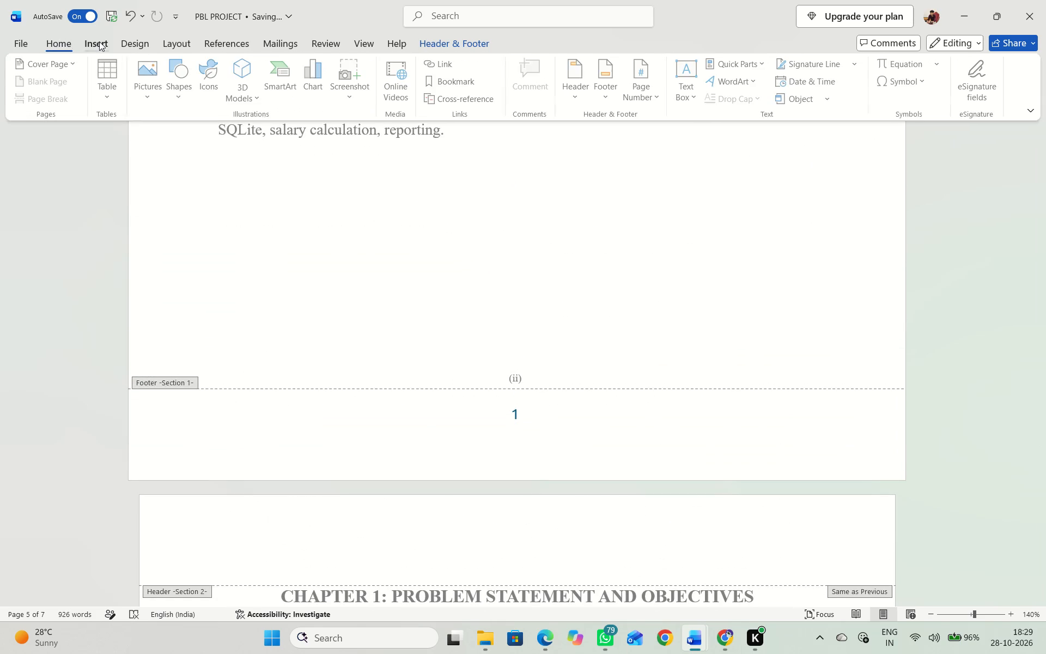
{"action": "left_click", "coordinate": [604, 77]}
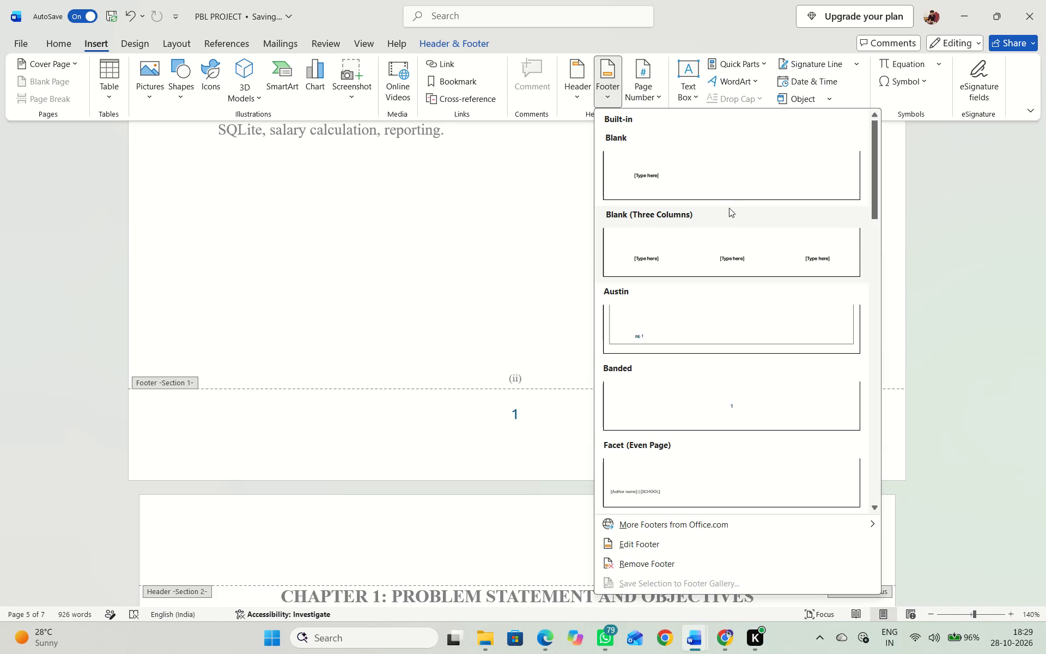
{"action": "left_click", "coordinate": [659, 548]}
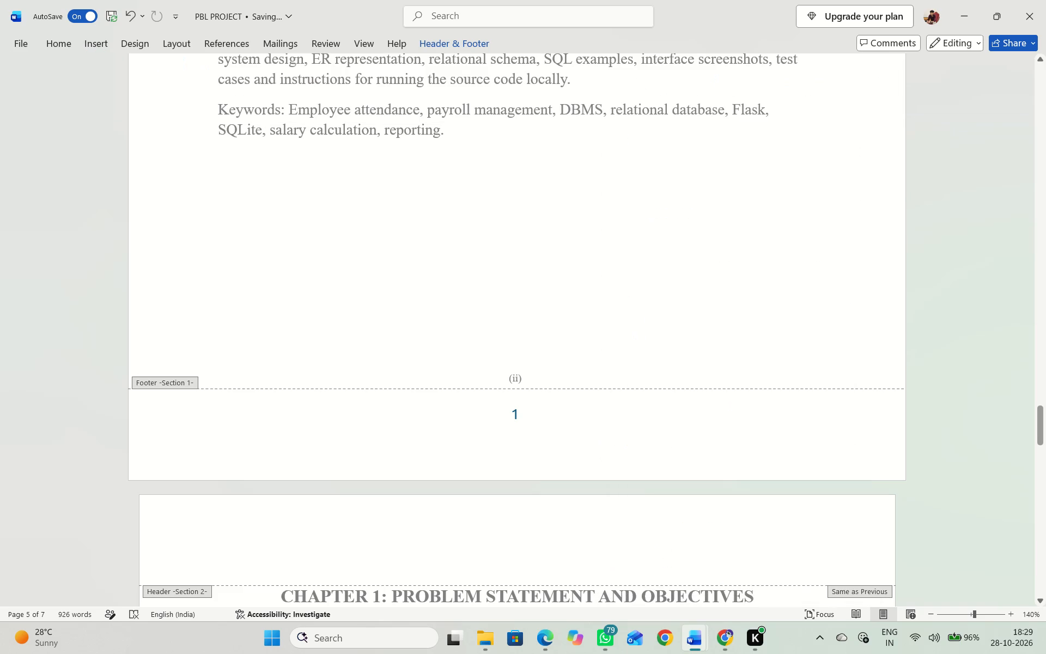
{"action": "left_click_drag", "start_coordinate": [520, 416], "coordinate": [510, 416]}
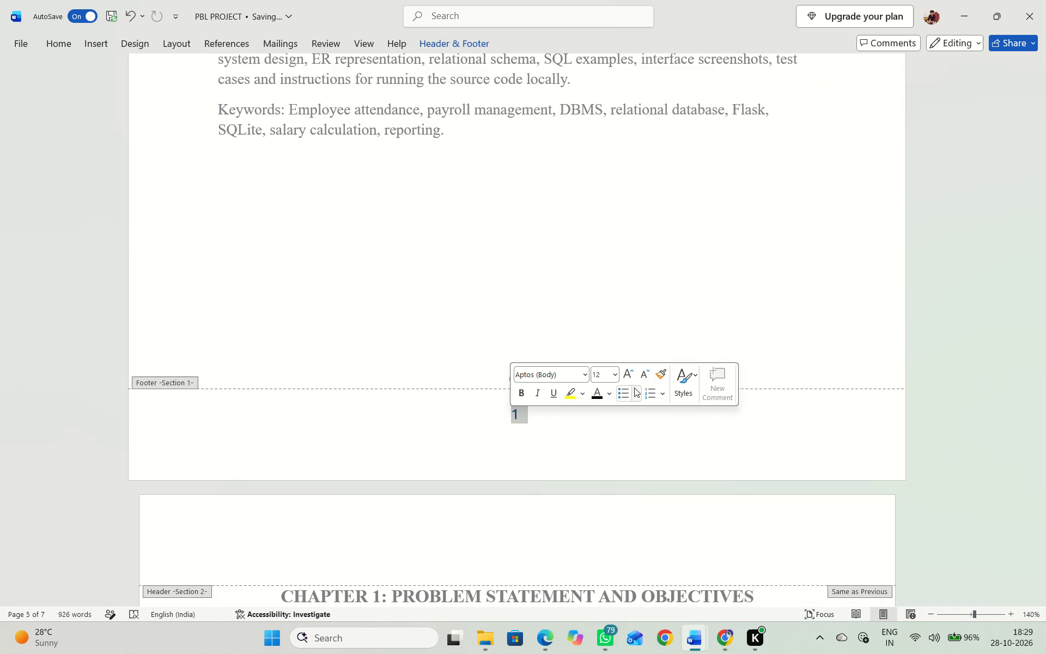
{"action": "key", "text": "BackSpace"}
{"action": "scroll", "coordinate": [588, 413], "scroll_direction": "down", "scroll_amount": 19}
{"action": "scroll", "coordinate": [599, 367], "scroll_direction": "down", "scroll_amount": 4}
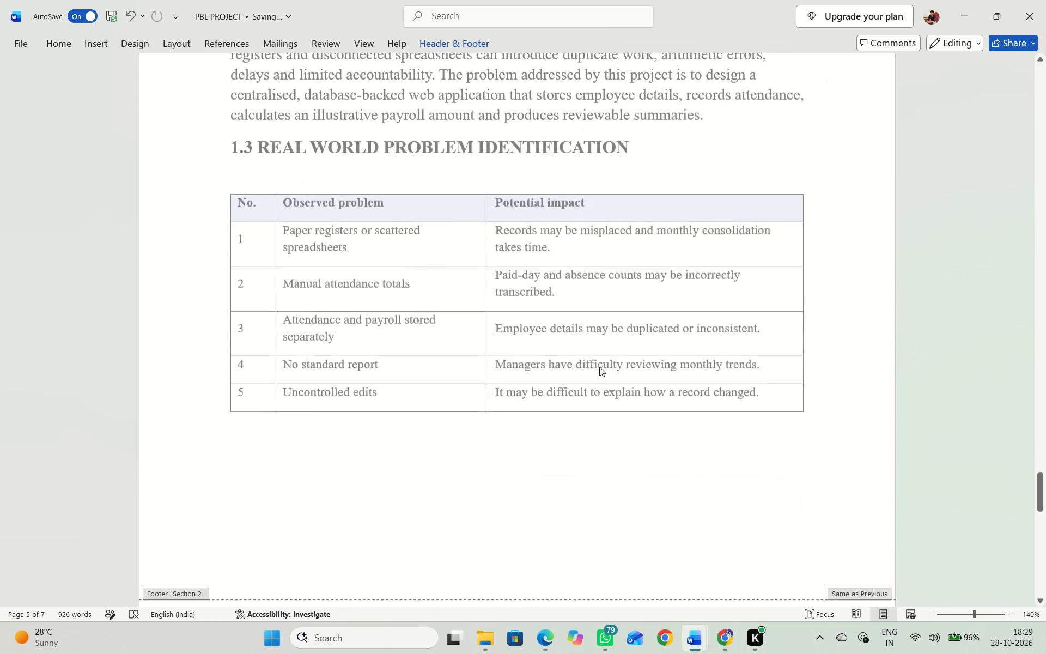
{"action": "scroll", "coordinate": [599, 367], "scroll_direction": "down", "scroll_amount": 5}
Close footer editing and return to the document body.
{"action": "left_click", "coordinate": [1000, 306]}
{"action": "middle_click", "coordinate": [977, 306]}
{"action": "triple_click", "coordinate": [977, 306]}
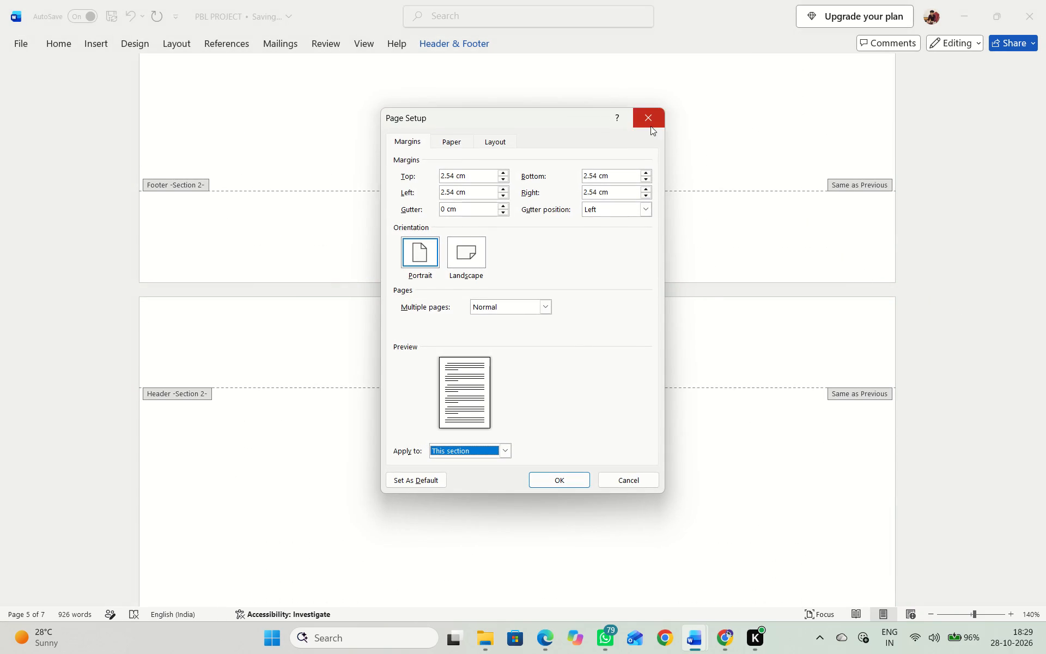
{"action": "left_click", "coordinate": [650, 126]}
{"action": "left_click", "coordinate": [715, 153]}
{"action": "double_click", "coordinate": [715, 153]}
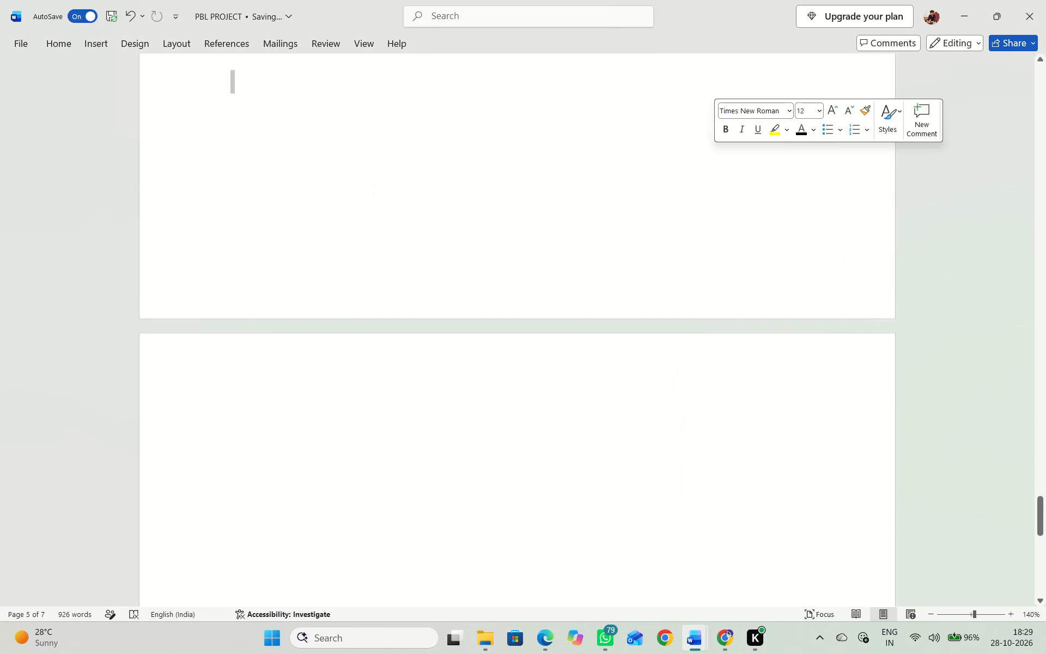
Check the bottoms of the abstract and Chapter 1 pages for page numbers.
{"action": "scroll", "coordinate": [715, 153], "scroll_direction": "up", "scroll_amount": 19}
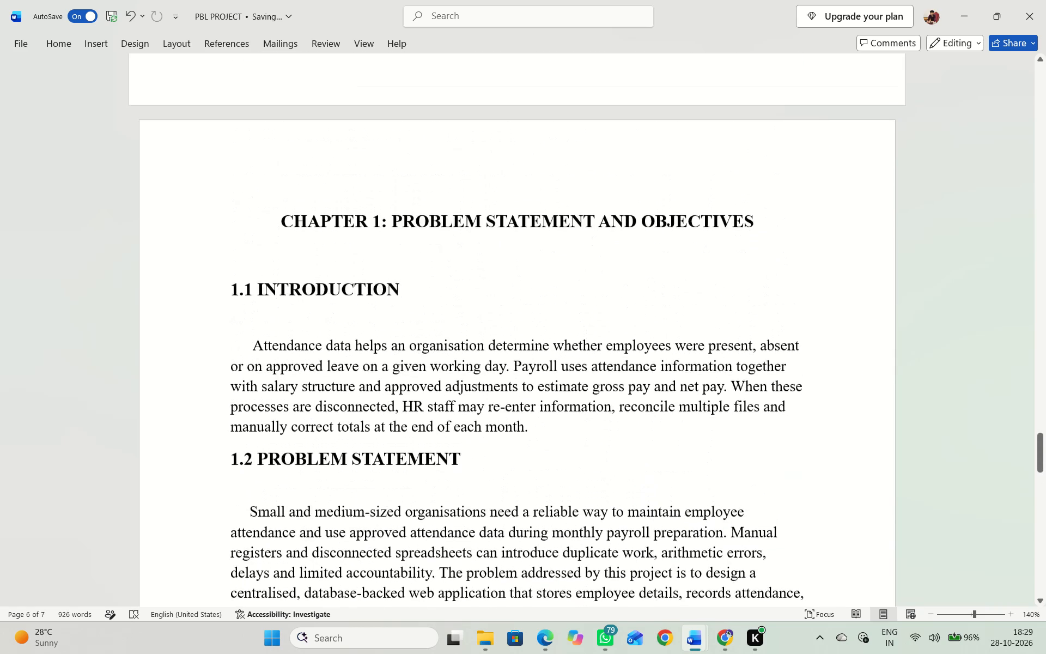
{"action": "scroll", "coordinate": [715, 153], "scroll_direction": "up", "scroll_amount": 9}
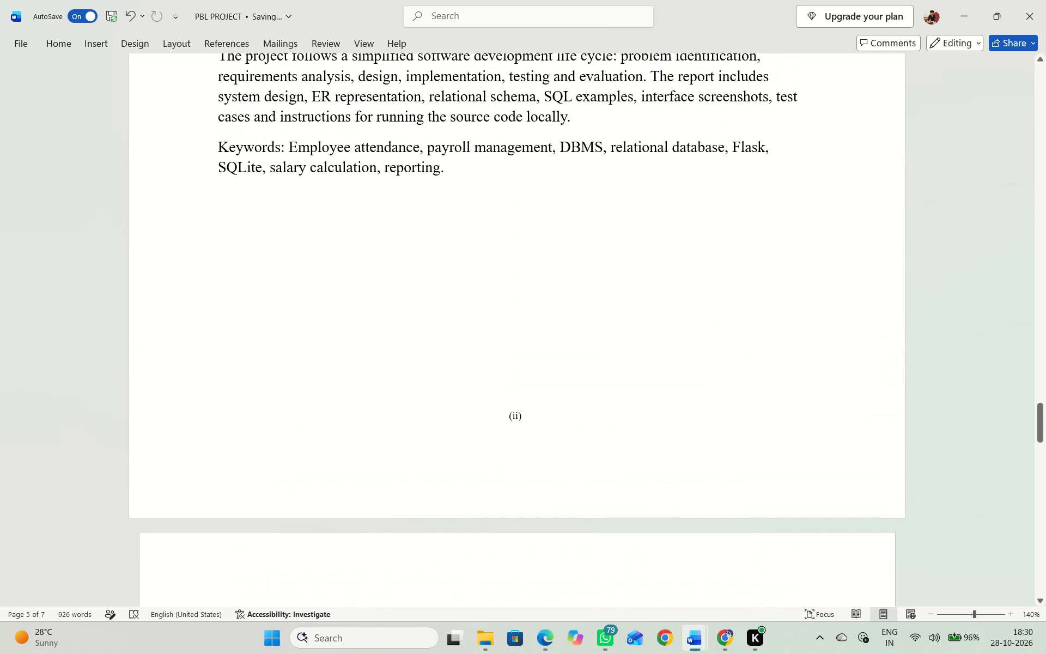
{"action": "scroll", "coordinate": [702, 180], "scroll_direction": "down", "scroll_amount": 17}
{"action": "scroll", "coordinate": [703, 181], "scroll_direction": "down", "scroll_amount": 4}
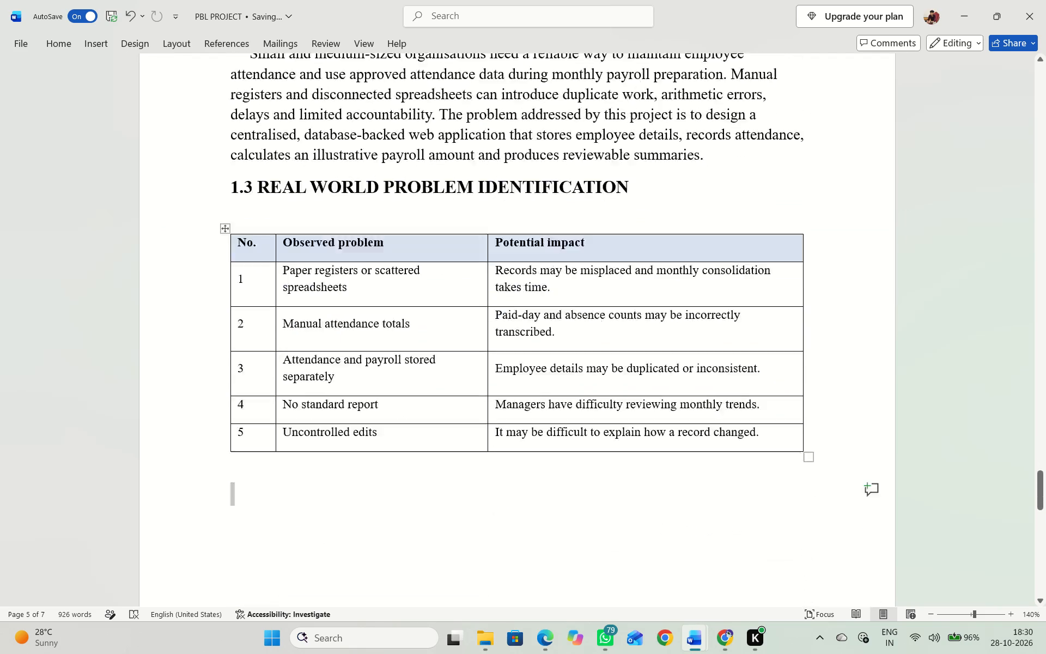
{"action": "scroll", "coordinate": [703, 181], "scroll_direction": "down", "scroll_amount": 1}
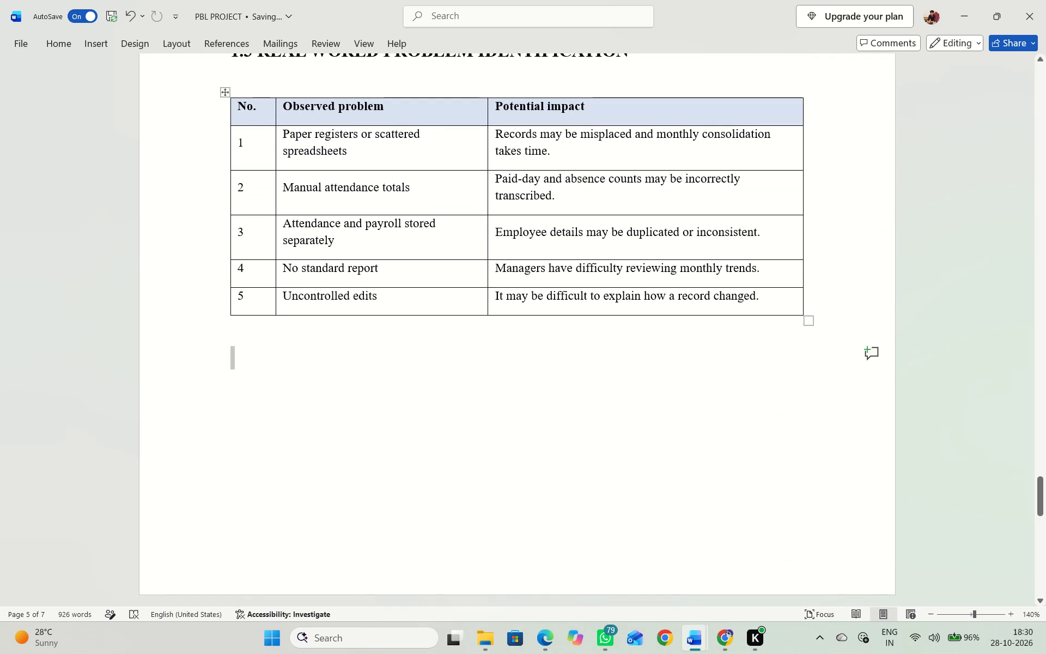
{"action": "scroll", "coordinate": [360, 323], "scroll_direction": "up", "scroll_amount": 20}
{"action": "scroll", "coordinate": [360, 323], "scroll_direction": "up", "scroll_amount": 10}
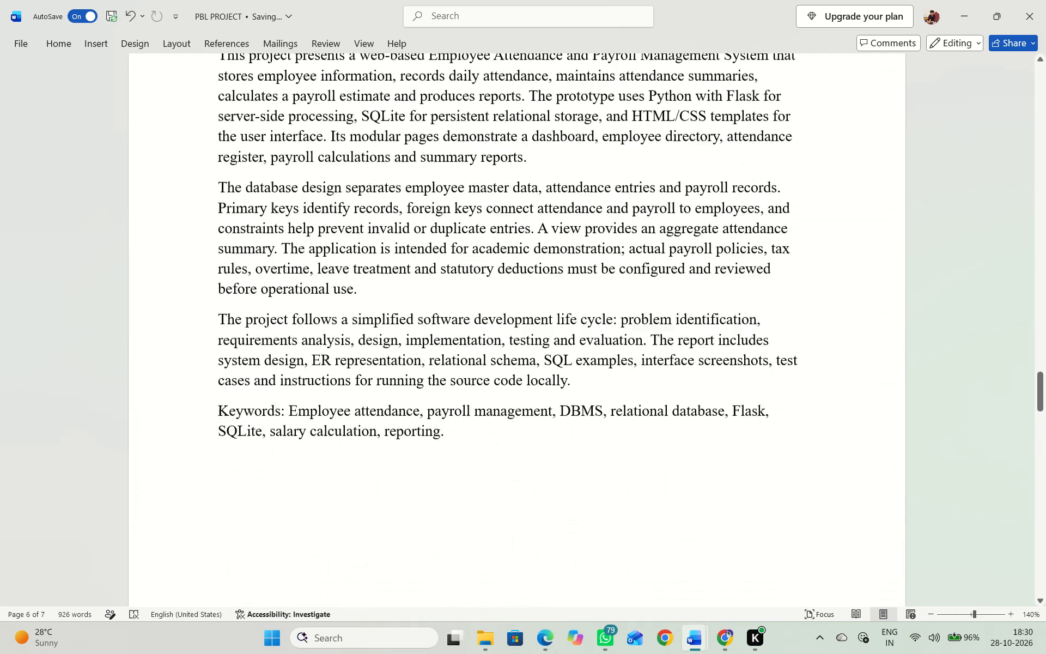
Check the page numbers from the contents page through the abstract to the end of the first Chapter 1 page.
{"action": "scroll", "coordinate": [354, 187], "scroll_direction": "up", "scroll_amount": 20}
{"action": "scroll", "coordinate": [354, 187], "scroll_direction": "up", "scroll_amount": 6}
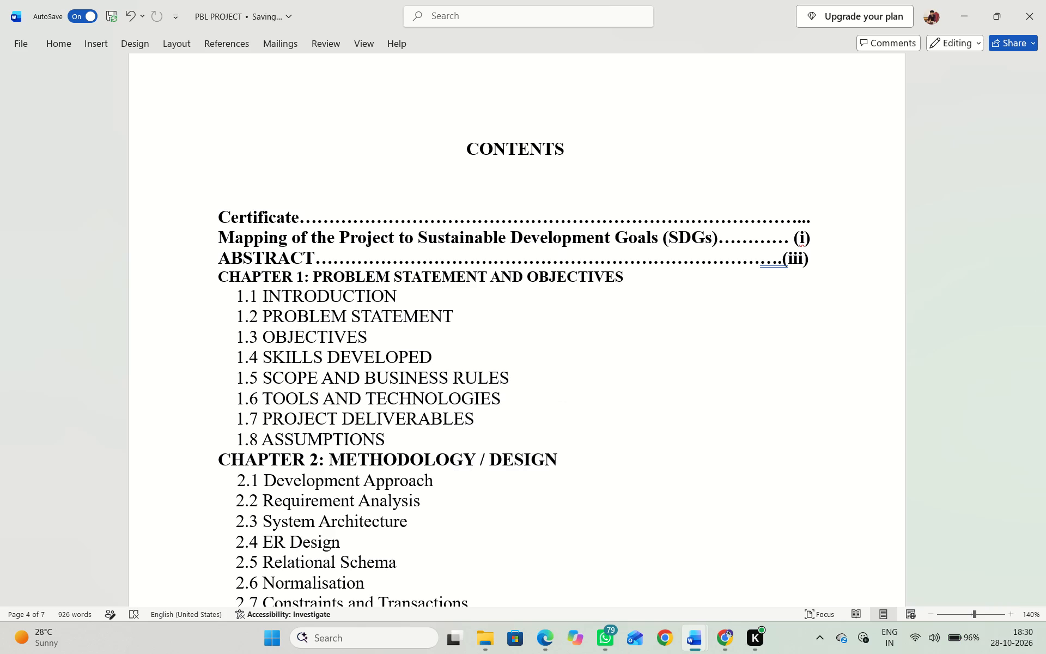
{"action": "scroll", "coordinate": [381, 237], "scroll_direction": "down", "scroll_amount": 11}
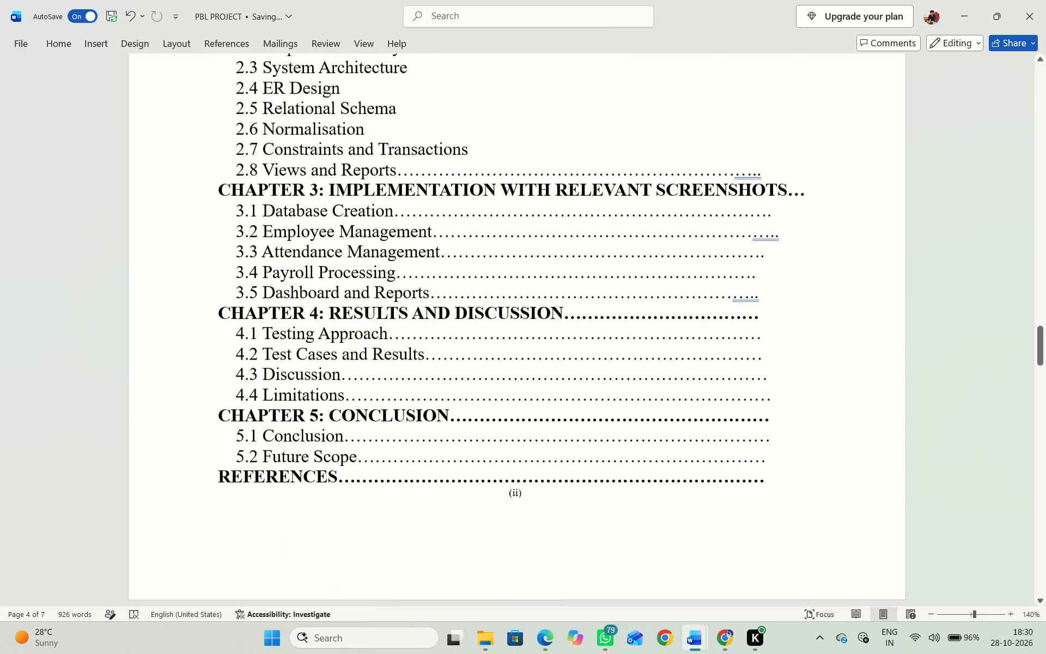
{"action": "scroll", "coordinate": [381, 245], "scroll_direction": "down", "scroll_amount": 18}
{"action": "scroll", "coordinate": [381, 245], "scroll_direction": "down", "scroll_amount": 11}
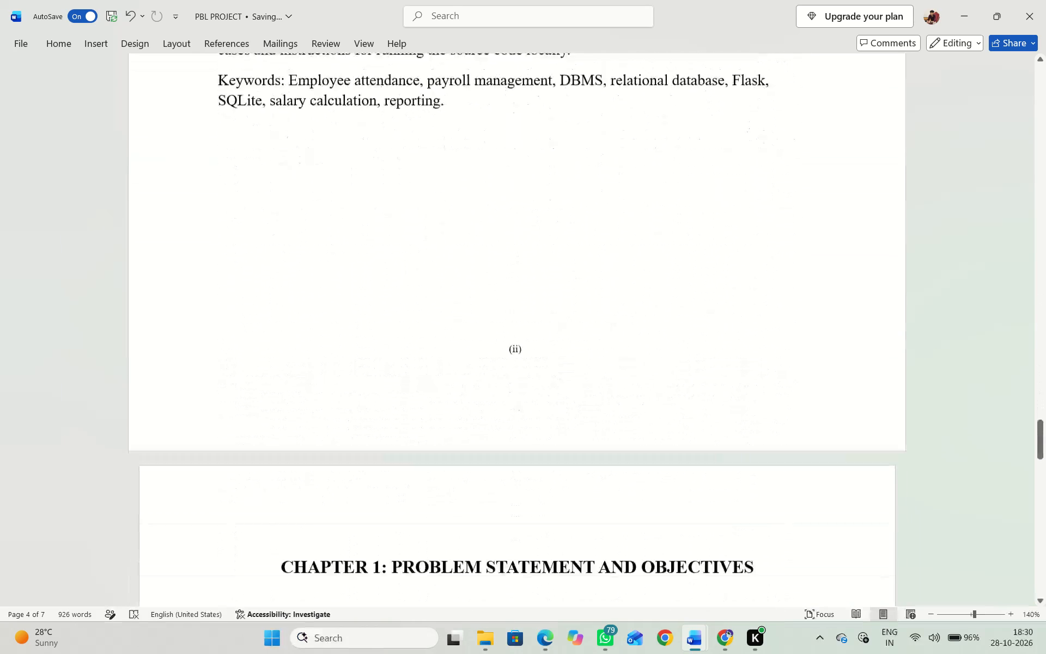
{"action": "scroll", "coordinate": [381, 245], "scroll_direction": "down", "scroll_amount": 17}
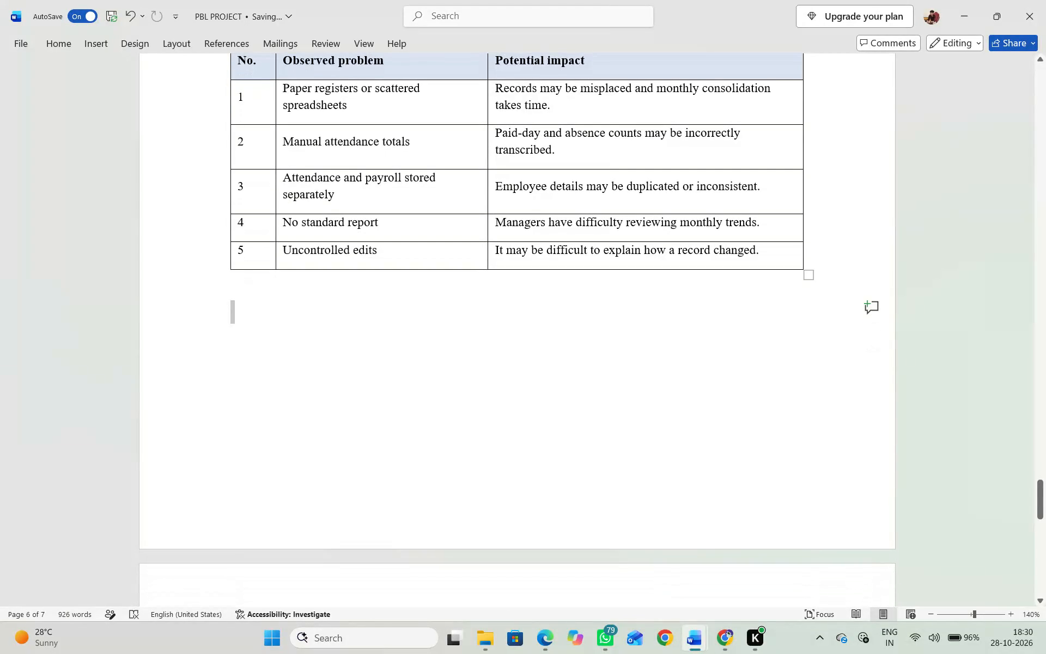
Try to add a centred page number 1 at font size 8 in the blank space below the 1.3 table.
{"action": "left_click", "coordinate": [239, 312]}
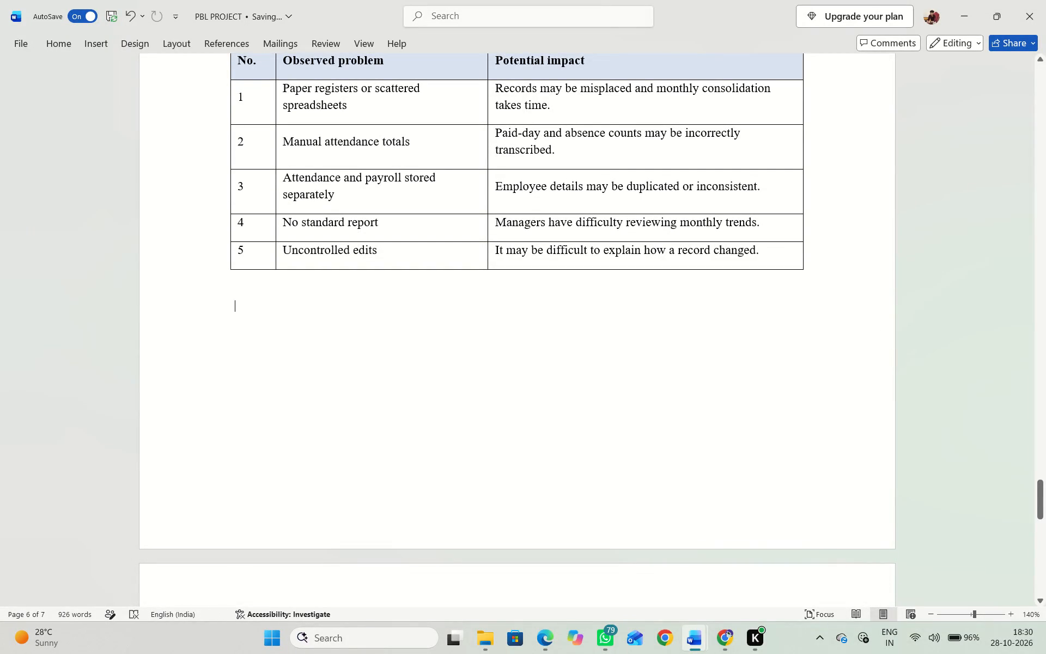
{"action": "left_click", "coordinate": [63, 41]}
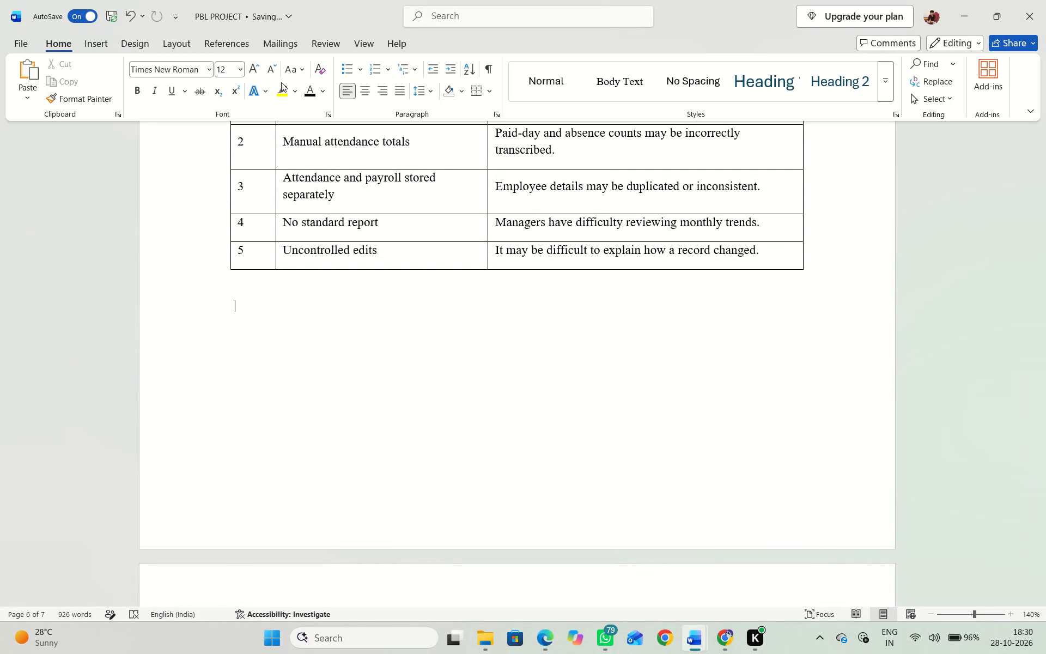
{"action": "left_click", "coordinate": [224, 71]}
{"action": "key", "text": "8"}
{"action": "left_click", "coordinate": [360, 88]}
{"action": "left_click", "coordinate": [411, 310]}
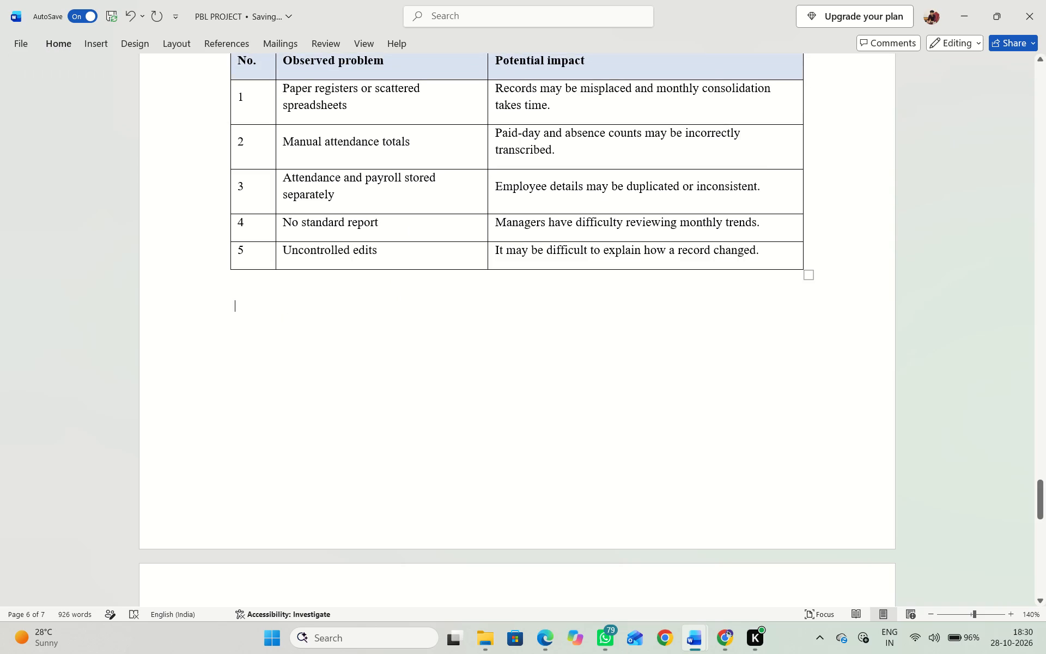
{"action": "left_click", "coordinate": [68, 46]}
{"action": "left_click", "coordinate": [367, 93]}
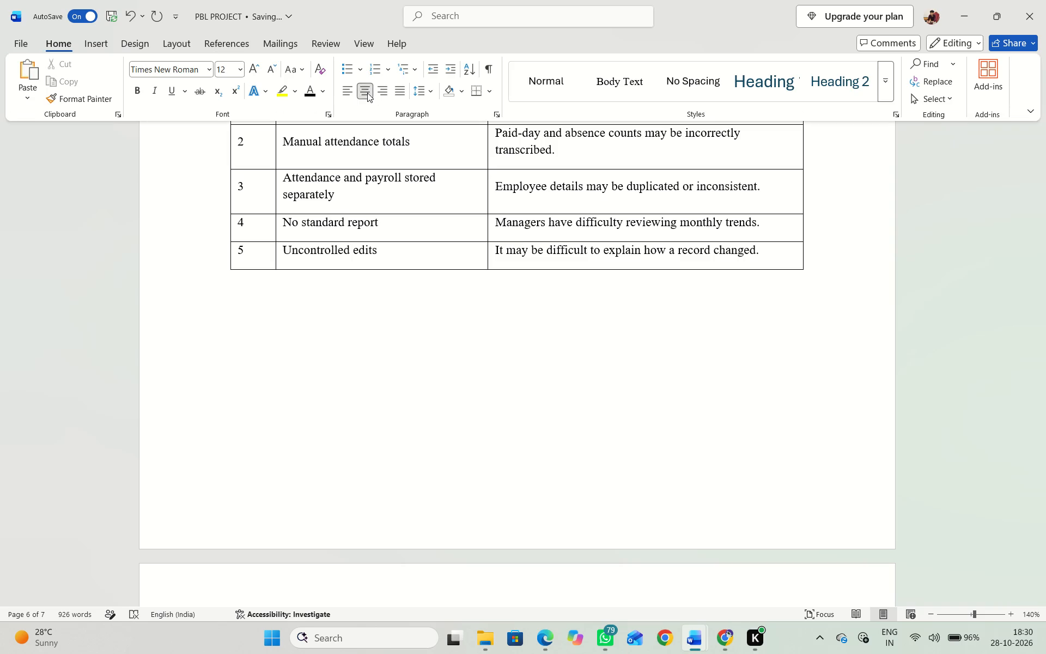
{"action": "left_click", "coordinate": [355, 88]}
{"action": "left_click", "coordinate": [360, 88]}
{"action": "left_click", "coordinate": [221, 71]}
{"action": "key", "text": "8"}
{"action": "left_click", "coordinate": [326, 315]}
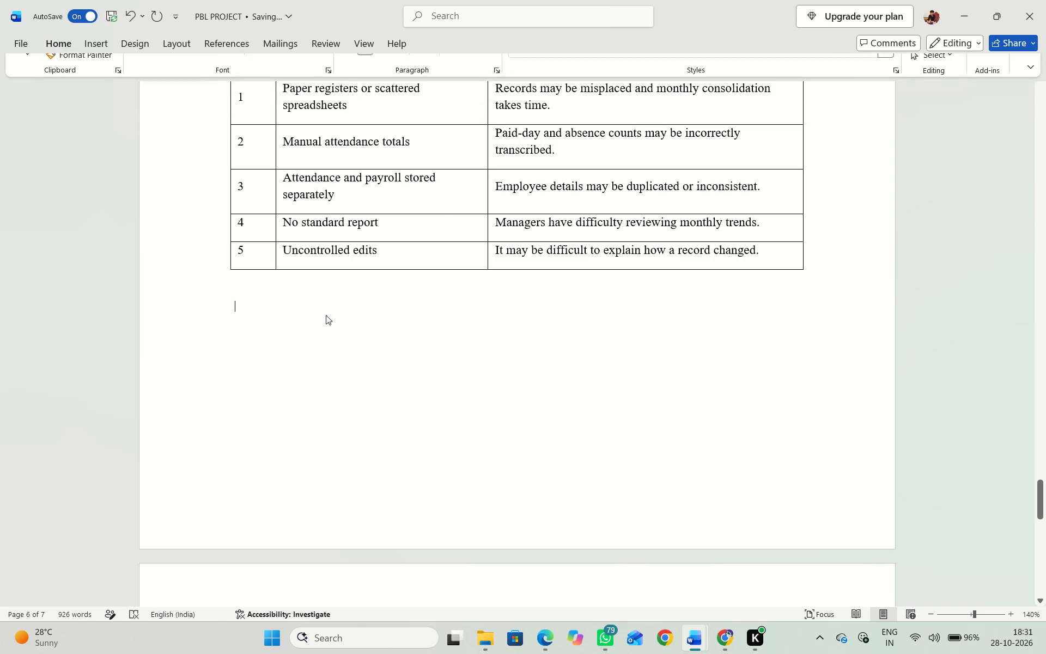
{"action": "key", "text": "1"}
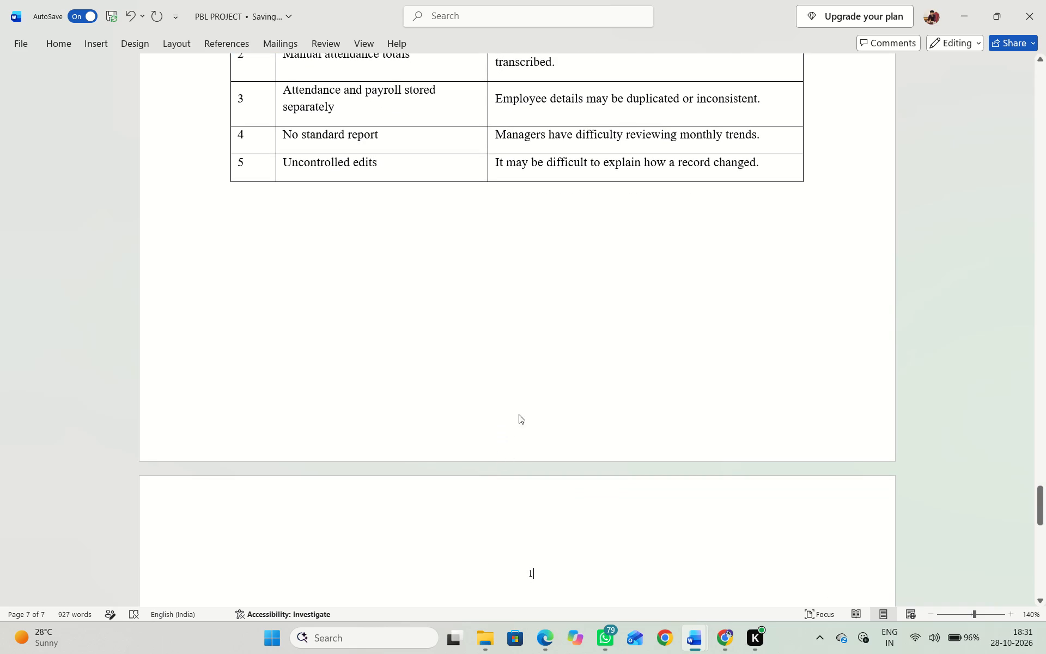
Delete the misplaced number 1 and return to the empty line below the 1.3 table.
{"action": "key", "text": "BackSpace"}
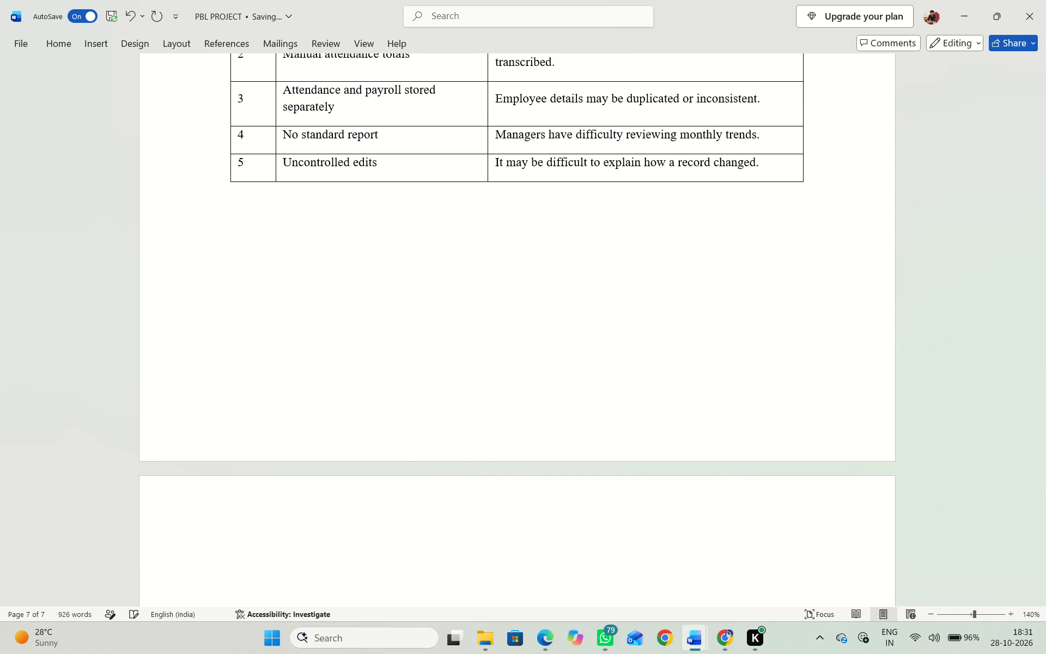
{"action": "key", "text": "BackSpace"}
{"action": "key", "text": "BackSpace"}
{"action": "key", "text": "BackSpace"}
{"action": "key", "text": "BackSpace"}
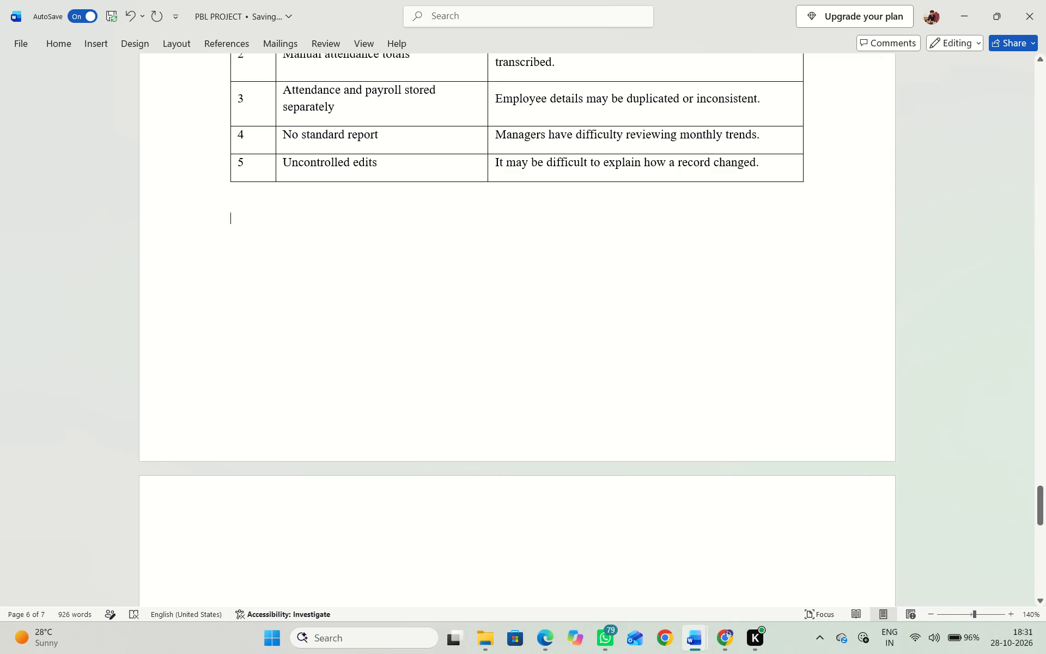
Insert the number 1 on the line below the 1.3 table, set it to size 8 and centre it.
{"action": "key", "text": "1"}
{"action": "left_click_drag", "start_coordinate": [226, 226], "coordinate": [241, 226]}
{"action": "left_click", "coordinate": [332, 184]}
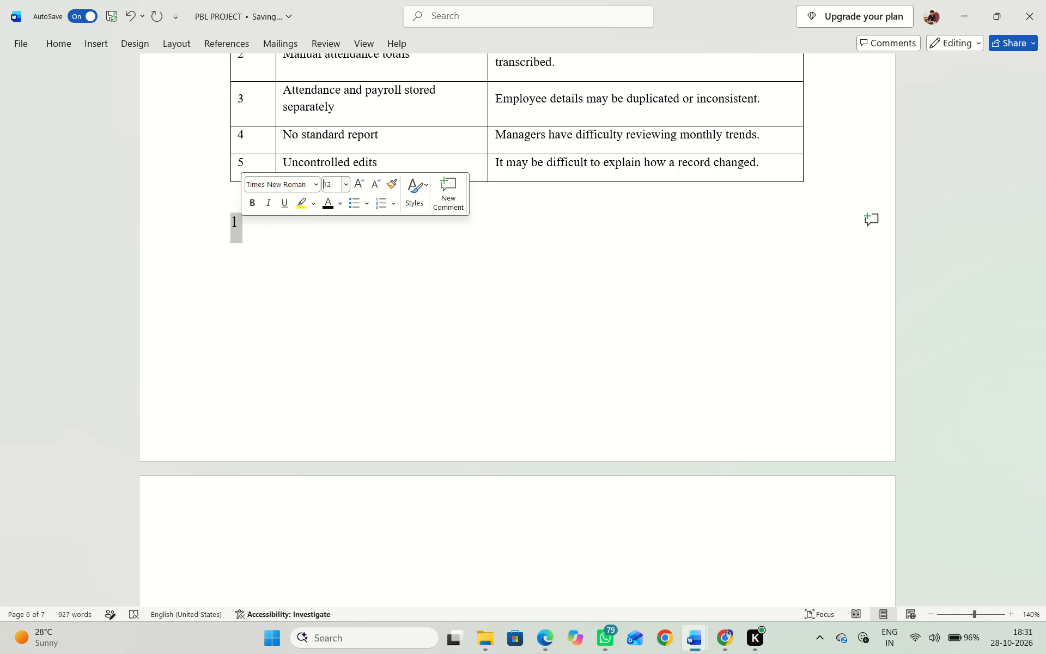
{"action": "key", "text": "8"}
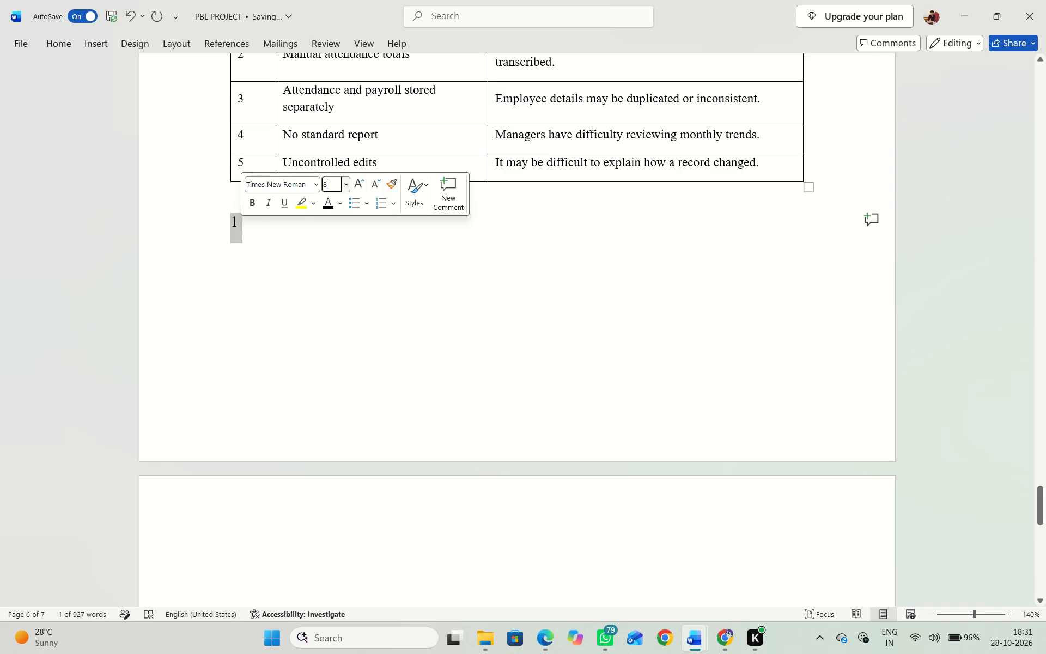
{"action": "left_click", "coordinate": [66, 42]}
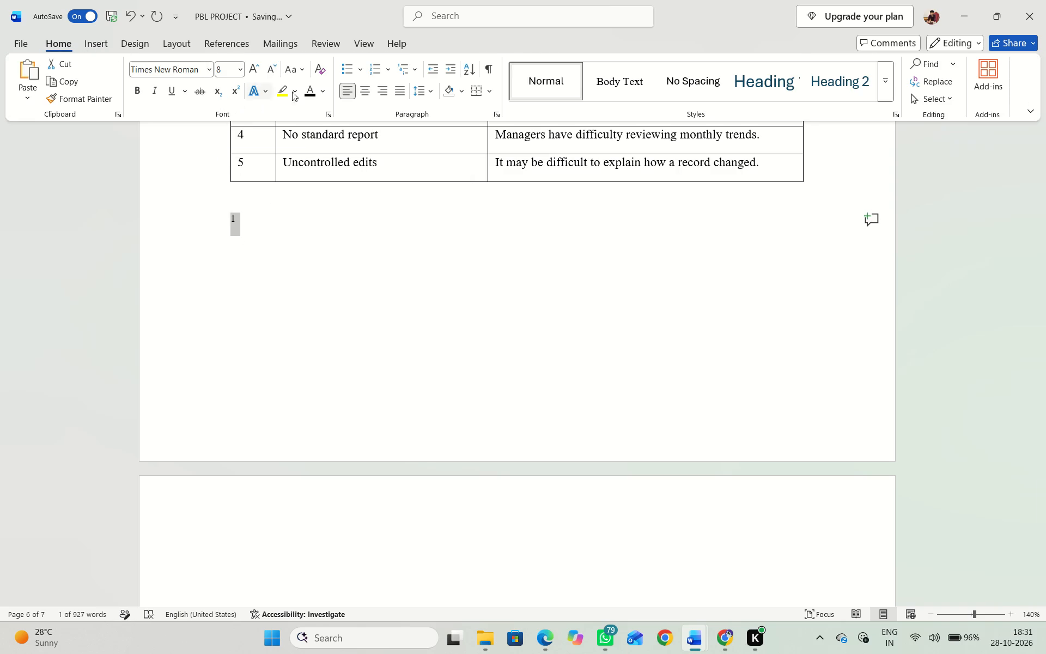
{"action": "left_click", "coordinate": [370, 90]}
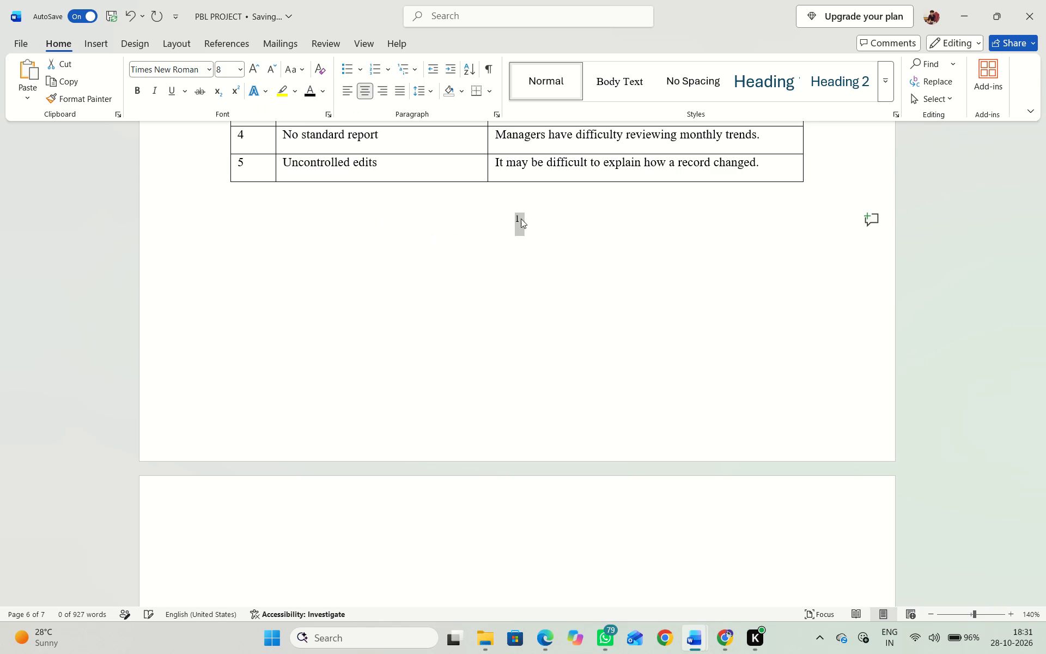
Move the centred number 1 down with blank lines so it sits near the bottom of the first Chapter 1 page.
{"action": "left_click", "coordinate": [525, 210]}
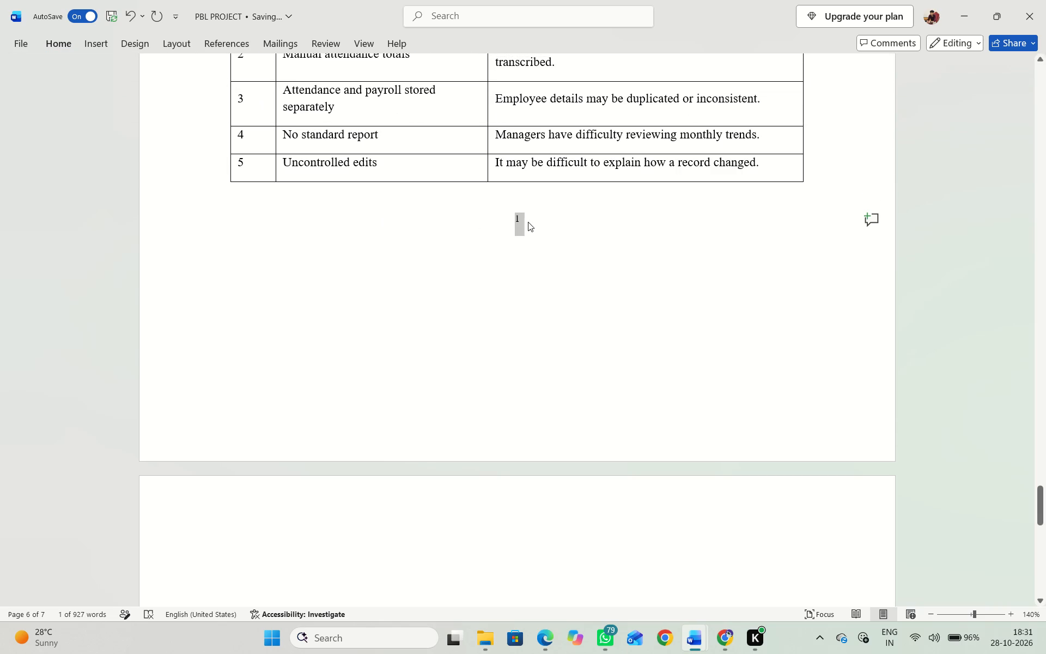
{"action": "key", "text": "Return"}
{"action": "left_click", "coordinate": [513, 213]}
{"action": "key", "text": "Return"}
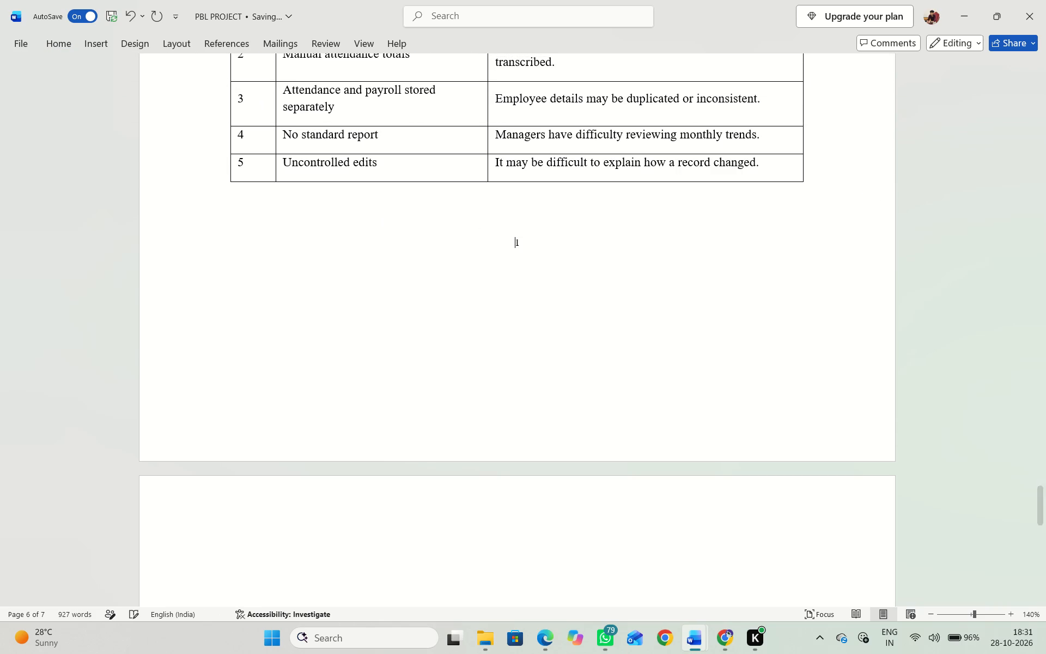
{"action": "key", "text": "Return"}
{"action": "key", "text": "Return"}
{"action": "key", "text": "Return"}
{"action": "key", "text": "Return"}
{"action": "key", "text": "Return"}
{"action": "key", "text": "Return"}
{"action": "key", "text": "BackSpace"}
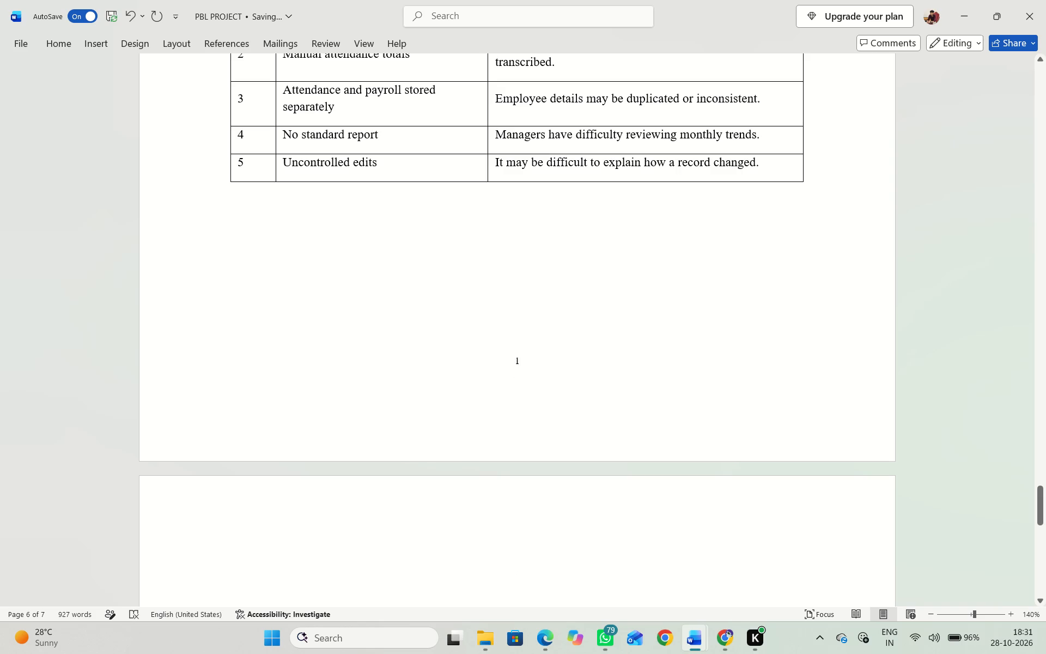
Switch to Edge, examine the page numbering and Chapter 1 layout in the final pbl dbms report PDF, and return to the Word report.
{"action": "left_click", "coordinate": [540, 629]}
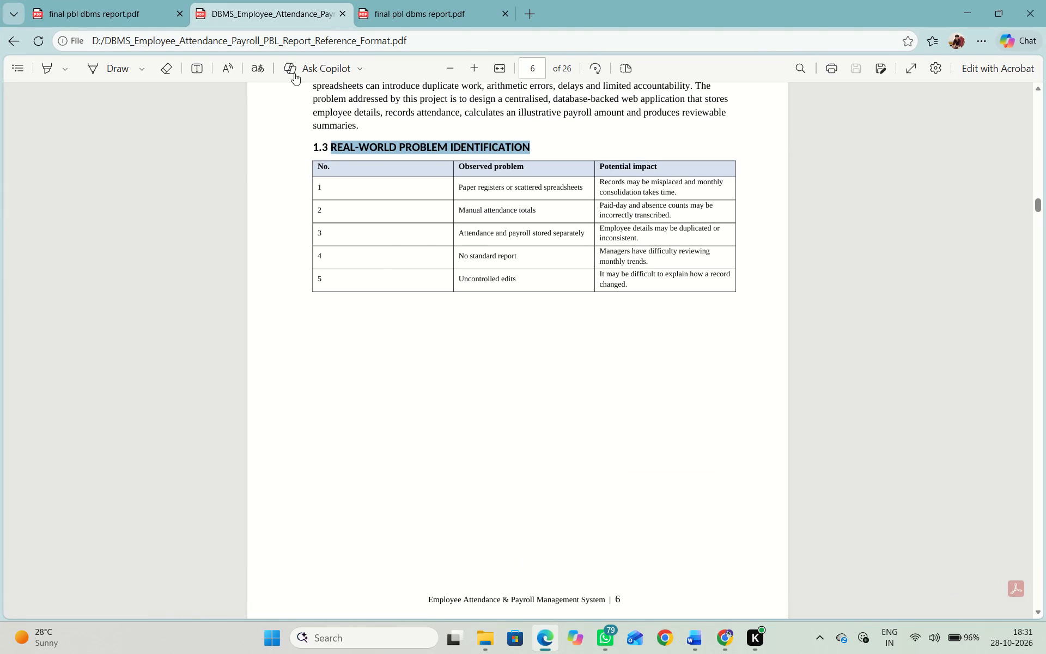
{"action": "left_click", "coordinate": [406, 17]}
{"action": "scroll", "coordinate": [439, 241], "scroll_direction": "down", "scroll_amount": 8}
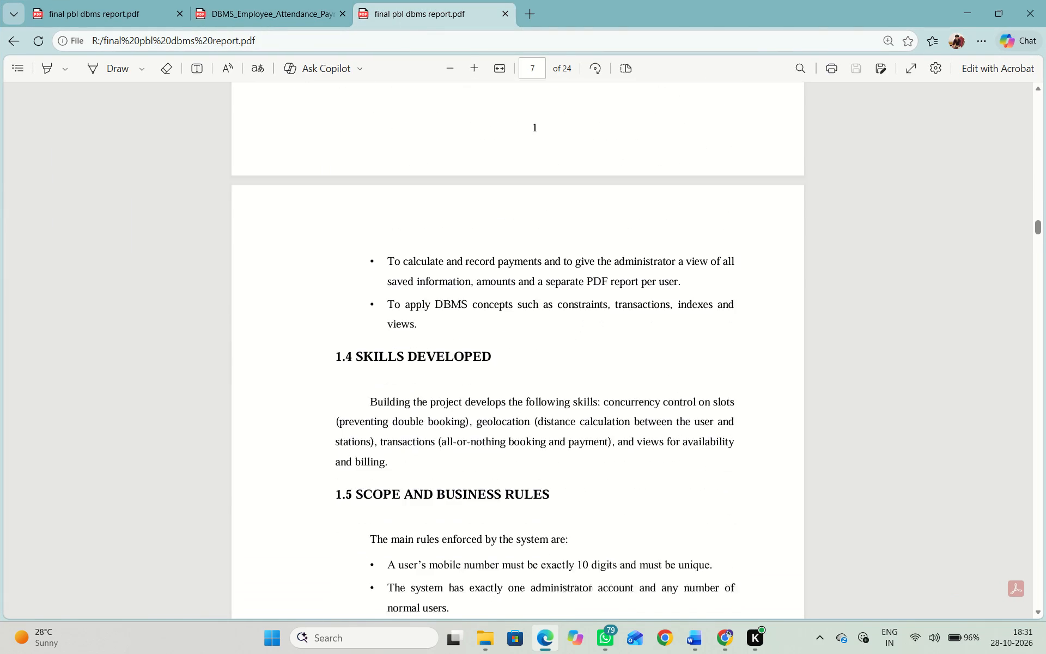
{"action": "scroll", "coordinate": [441, 213], "scroll_direction": "down", "scroll_amount": 4}
{"action": "scroll", "coordinate": [441, 213], "scroll_direction": "up", "scroll_amount": 4}
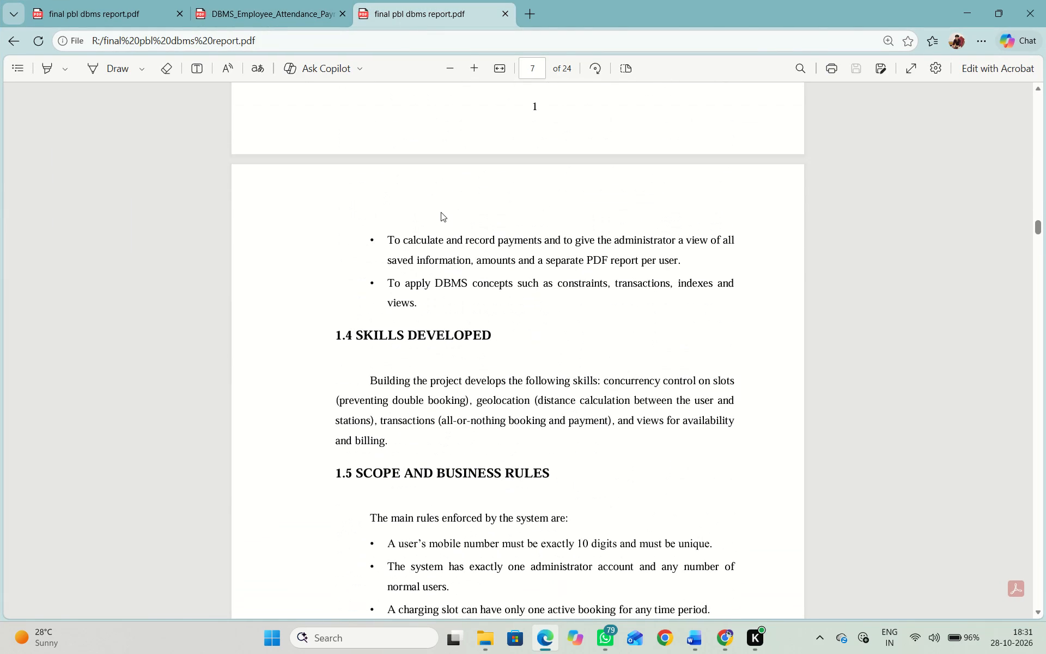
{"action": "scroll", "coordinate": [441, 212], "scroll_direction": "down", "scroll_amount": 9}
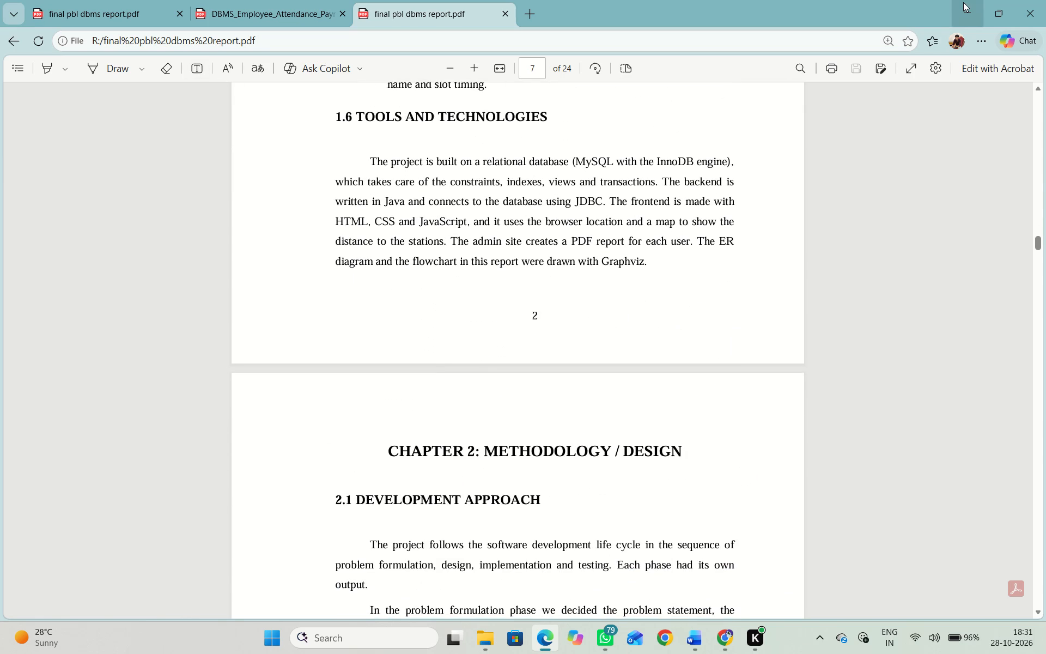
{"action": "scroll", "coordinate": [636, 214], "scroll_direction": "up", "scroll_amount": 7}
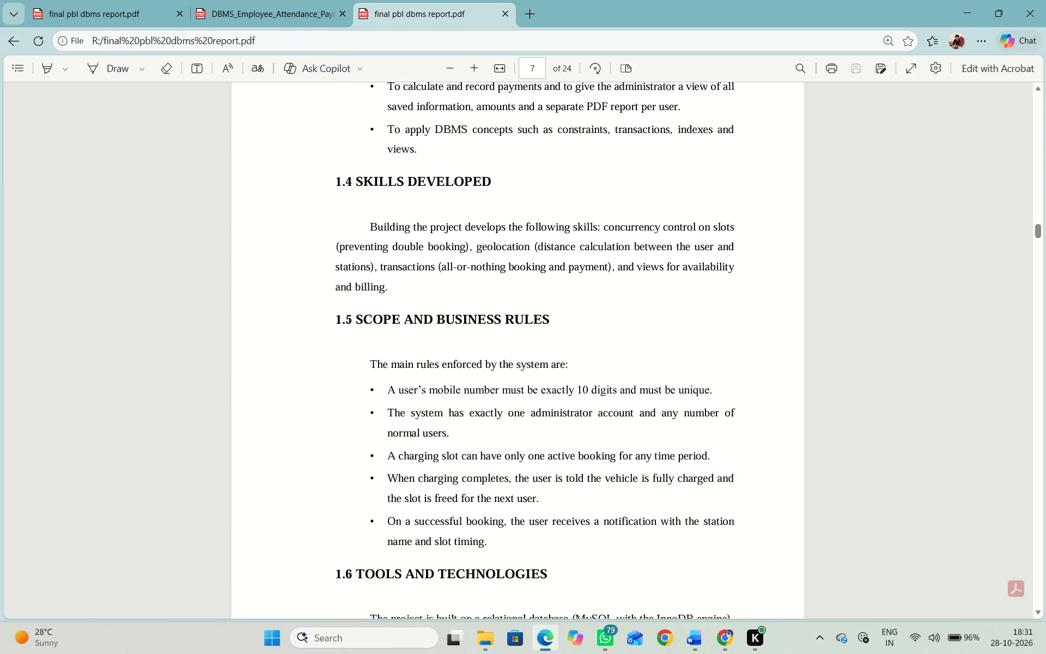
{"action": "scroll", "coordinate": [635, 179], "scroll_direction": "up", "scroll_amount": 1}
{"action": "left_click", "coordinate": [963, 0]}
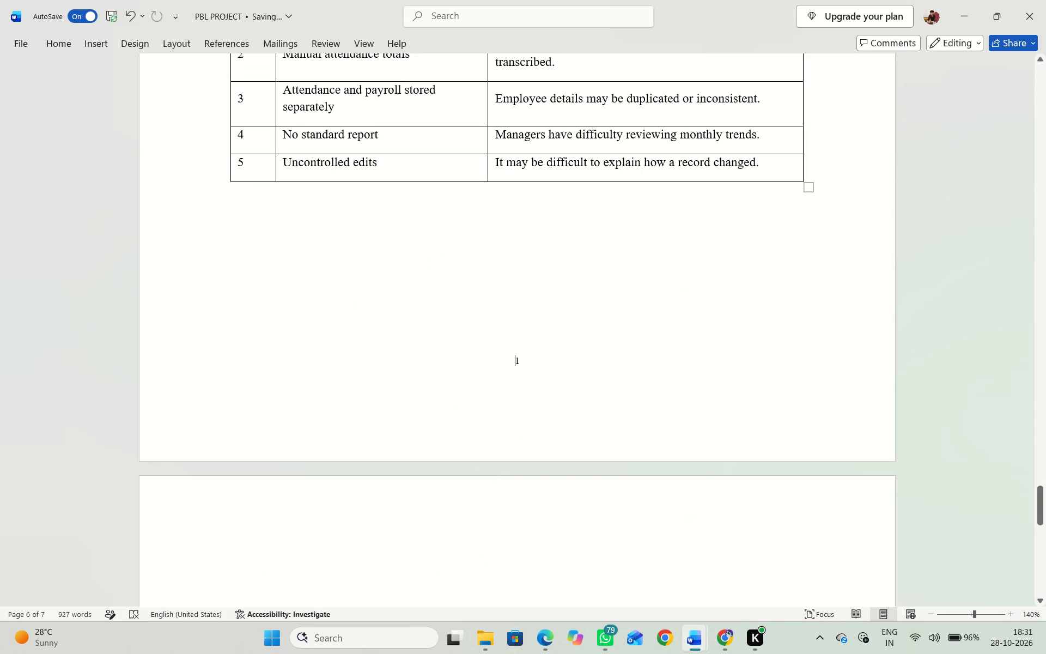
Review the Word report's pages and their page numbers from Chapter 1 back to the Certificate page.
{"action": "scroll", "coordinate": [521, 228], "scroll_direction": "up", "scroll_amount": 19}
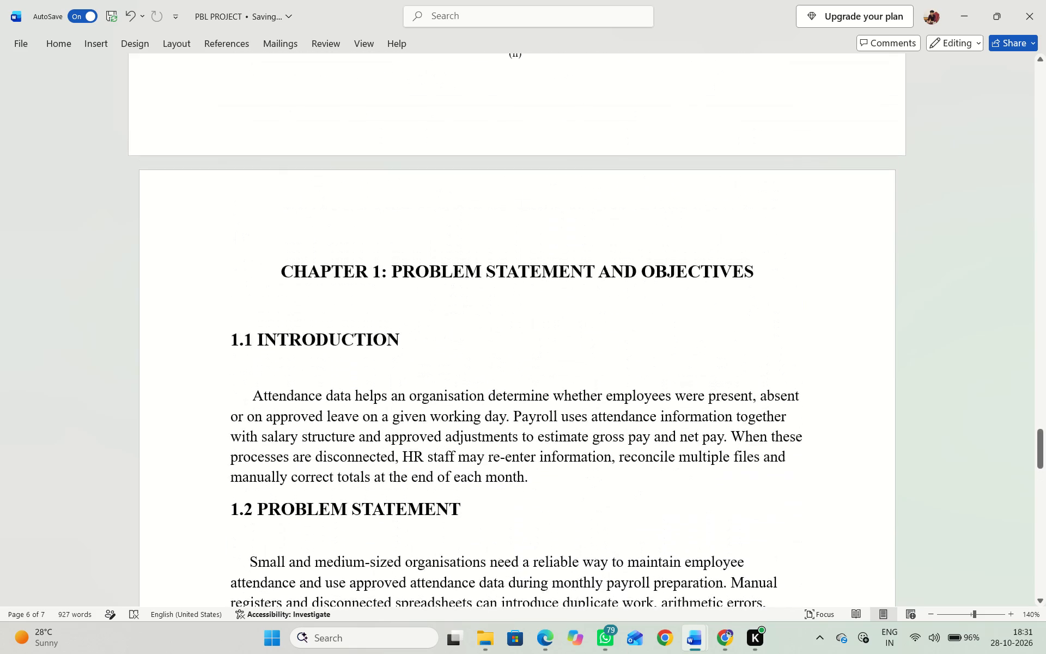
{"action": "scroll", "coordinate": [521, 206], "scroll_direction": "up", "scroll_amount": 15}
{"action": "scroll", "coordinate": [521, 204], "scroll_direction": "up", "scroll_amount": 17}
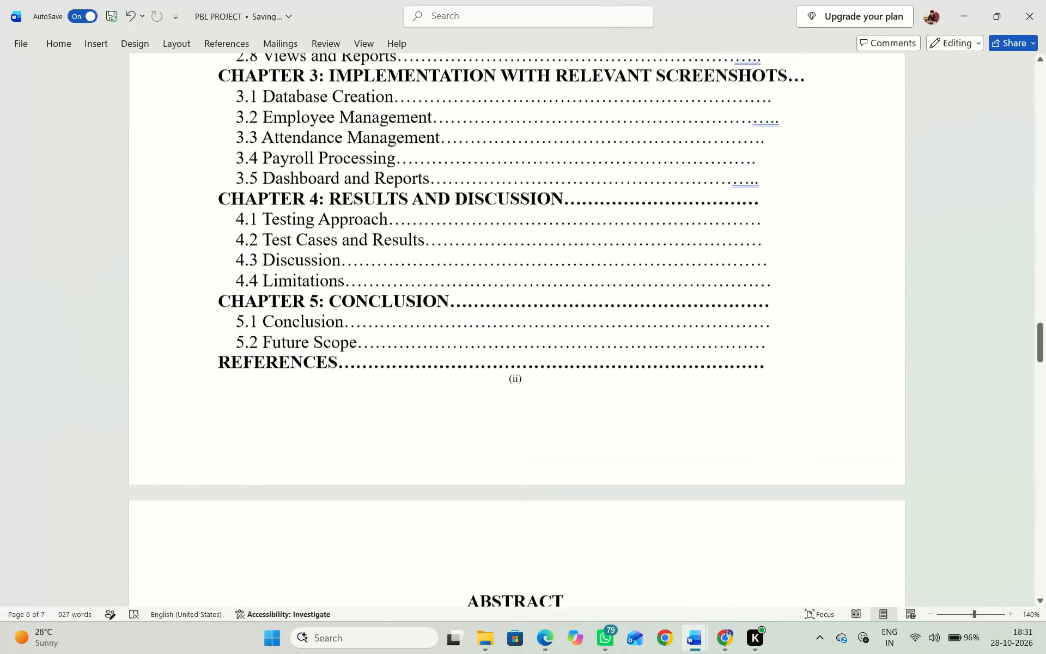
{"action": "scroll", "coordinate": [520, 199], "scroll_direction": "up", "scroll_amount": 16}
{"action": "scroll", "coordinate": [520, 199], "scroll_direction": "up", "scroll_amount": 10}
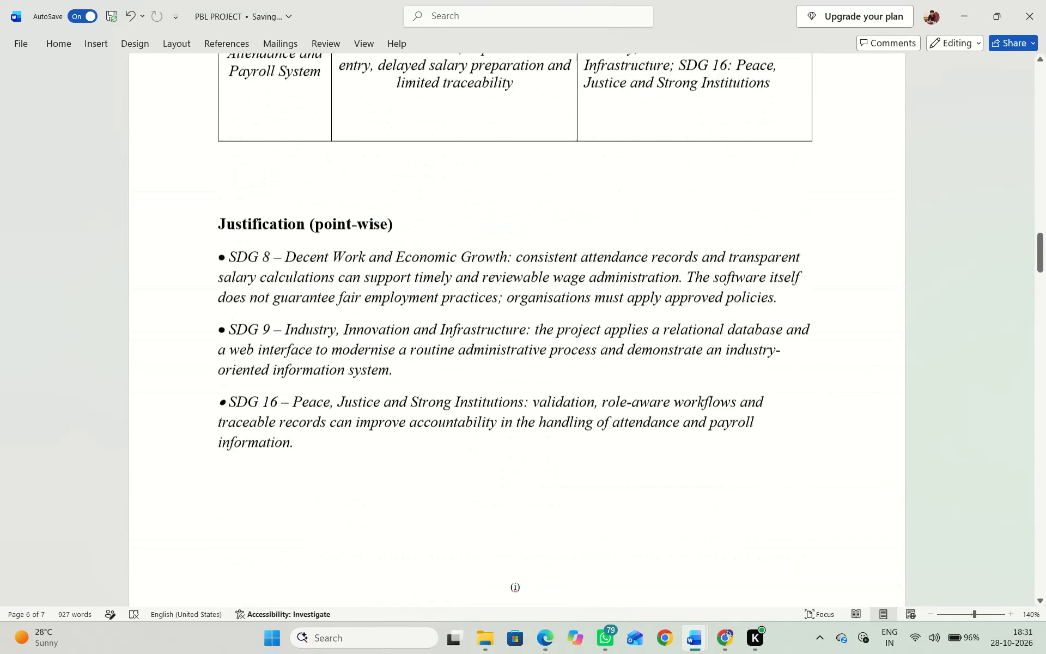
{"action": "scroll", "coordinate": [520, 199], "scroll_direction": "up", "scroll_amount": 16}
{"action": "scroll", "coordinate": [520, 196], "scroll_direction": "up", "scroll_amount": 9}
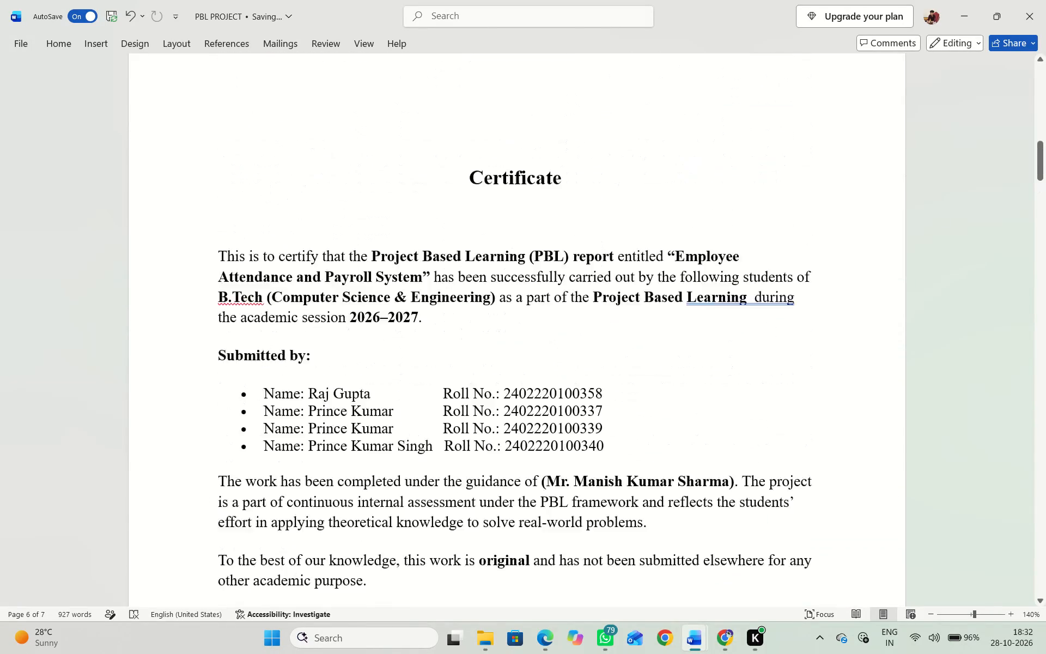
Review the Word report's title page, from its heading and submitter list down to the start of the Certificate page.
{"action": "scroll", "coordinate": [521, 196], "scroll_direction": "up", "scroll_amount": 17}
{"action": "scroll", "coordinate": [521, 196], "scroll_direction": "up", "scroll_amount": 8}
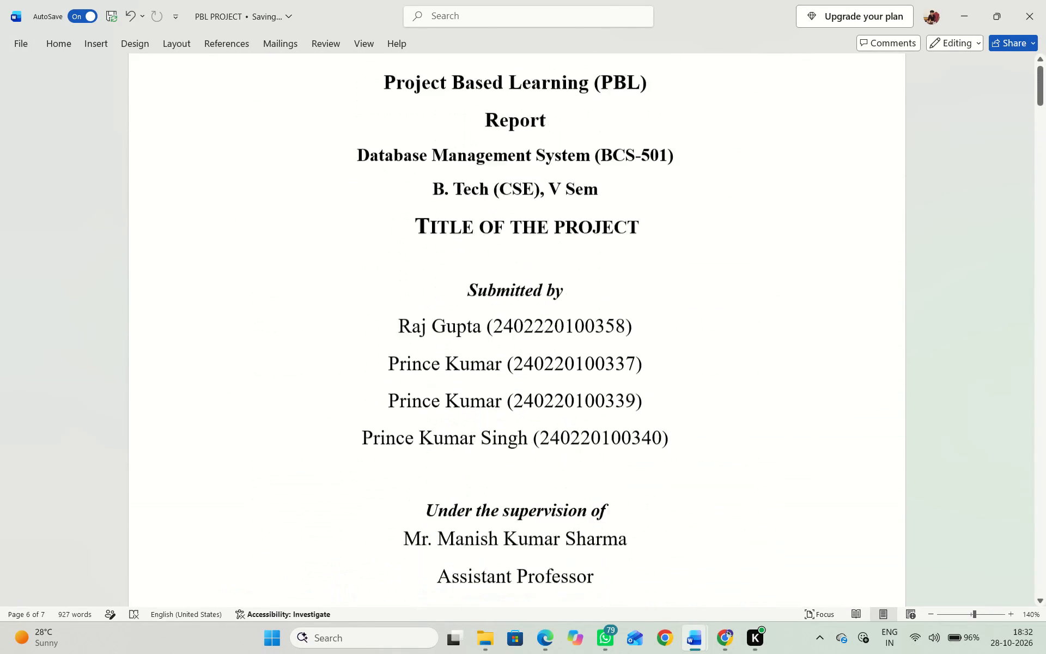
{"action": "scroll", "coordinate": [521, 196], "scroll_direction": "up", "scroll_amount": 12}
{"action": "scroll", "coordinate": [521, 196], "scroll_direction": "down", "scroll_amount": 8}
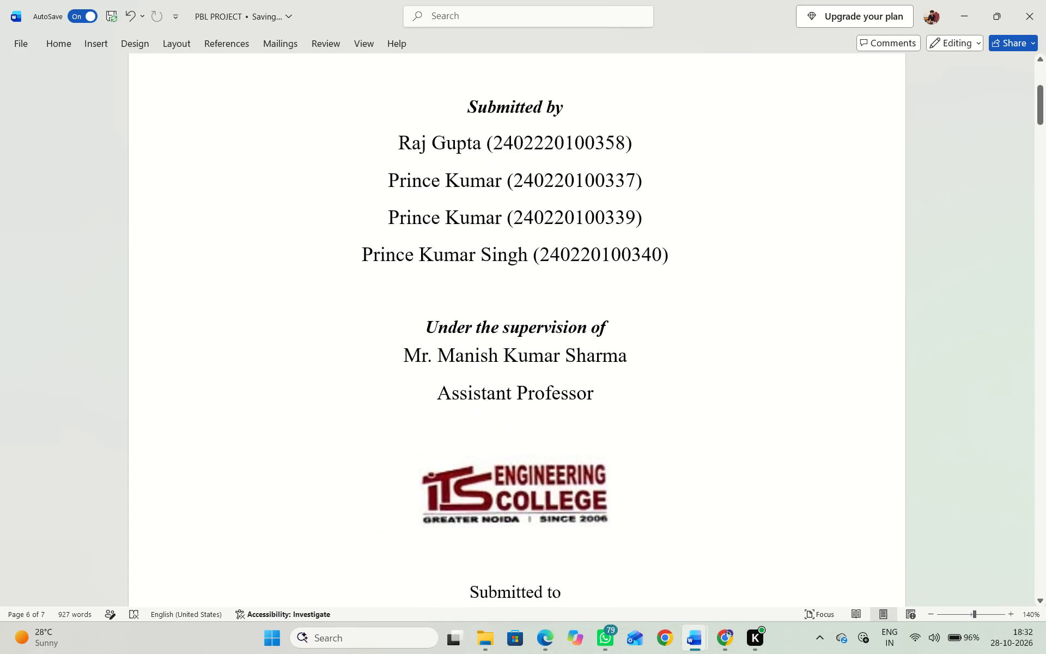
{"action": "scroll", "coordinate": [521, 196], "scroll_direction": "down", "scroll_amount": 5}
{"action": "scroll", "coordinate": [521, 196], "scroll_direction": "up", "scroll_amount": 9}
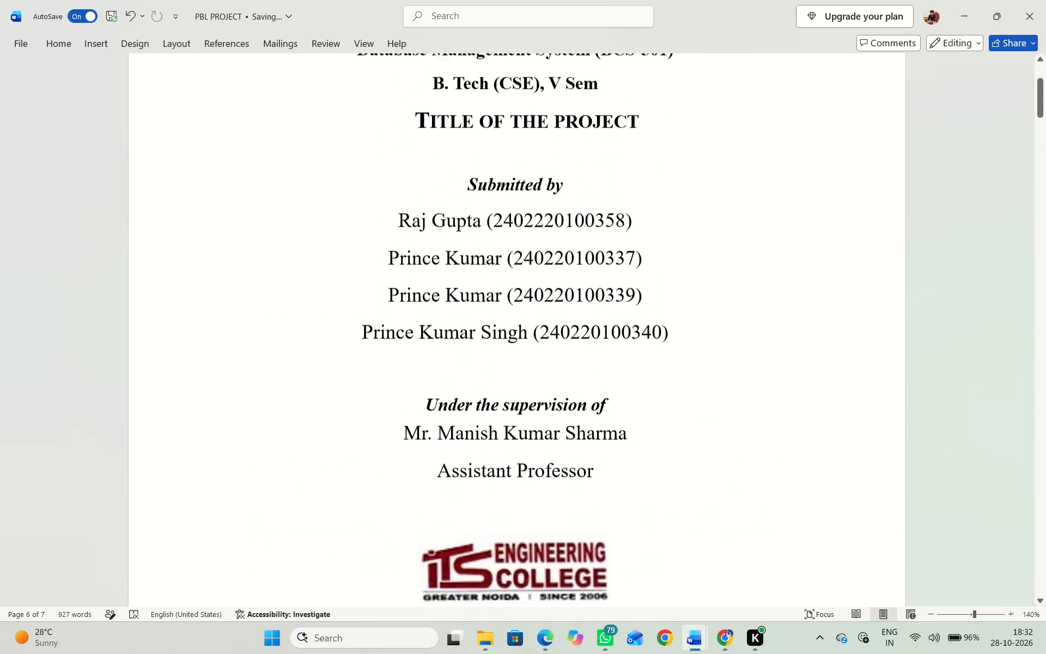
{"action": "scroll", "coordinate": [521, 196], "scroll_direction": "up", "scroll_amount": 9}
{"action": "scroll", "coordinate": [521, 196], "scroll_direction": "down", "scroll_amount": 12}
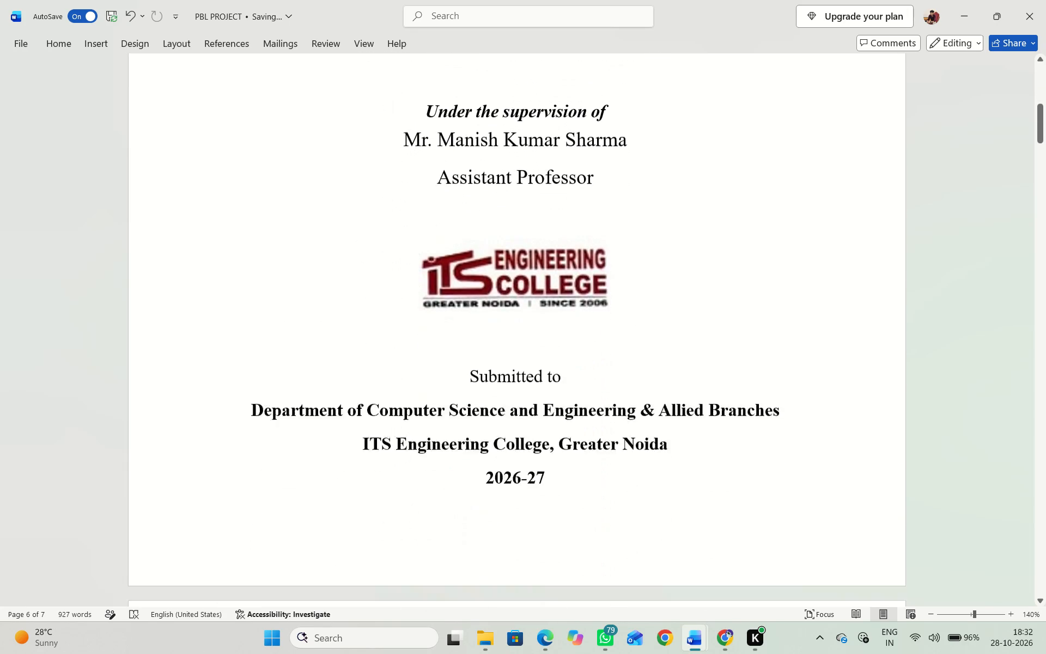
{"action": "scroll", "coordinate": [521, 196], "scroll_direction": "down", "scroll_amount": 4}
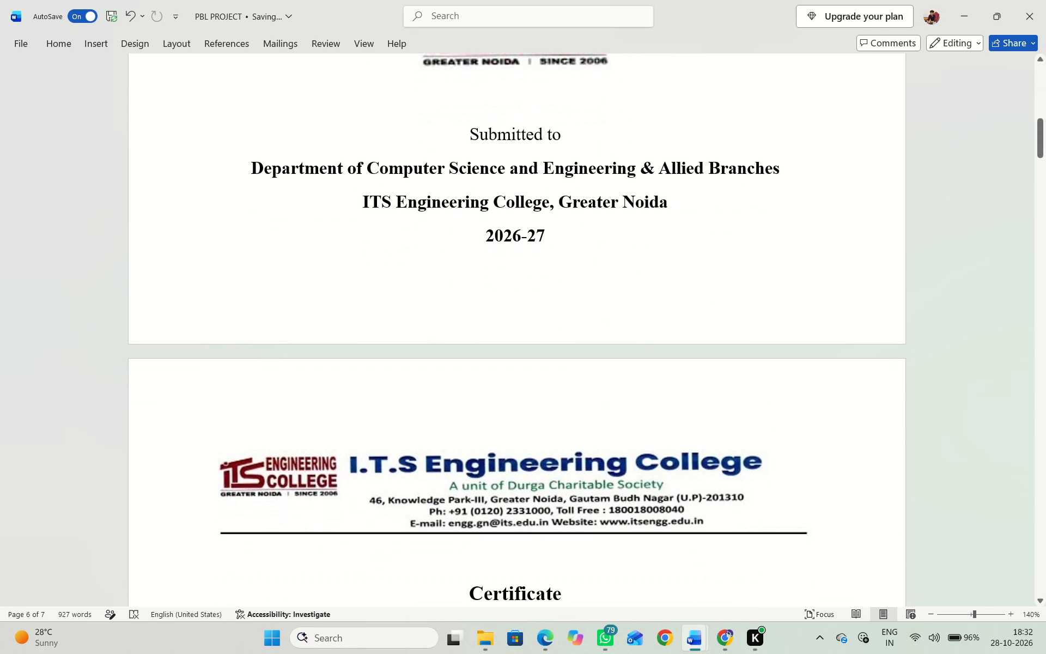
{"action": "scroll", "coordinate": [521, 196], "scroll_direction": "down", "scroll_amount": 4}
{"action": "scroll", "coordinate": [521, 196], "scroll_direction": "up", "scroll_amount": 3}
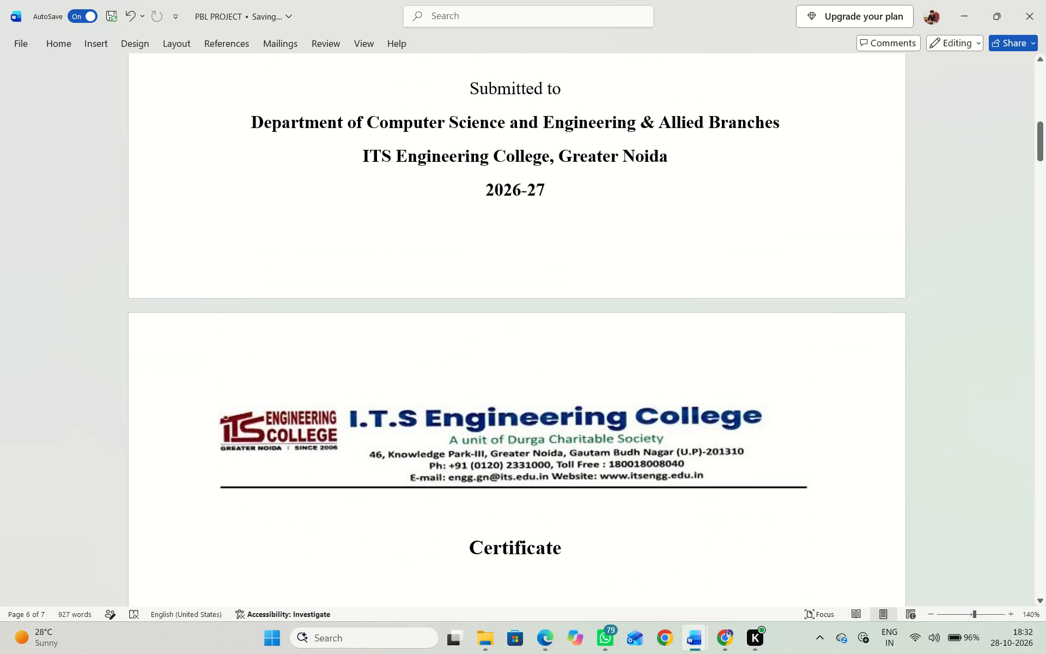
Review the Word report's pages and page numbers from the Certificate through the SDG mapping, Contents and Abstract to Chapter 1.
{"action": "scroll", "coordinate": [922, 153], "scroll_direction": "down", "scroll_amount": 6}
{"action": "scroll", "coordinate": [722, 179], "scroll_direction": "down", "scroll_amount": 17}
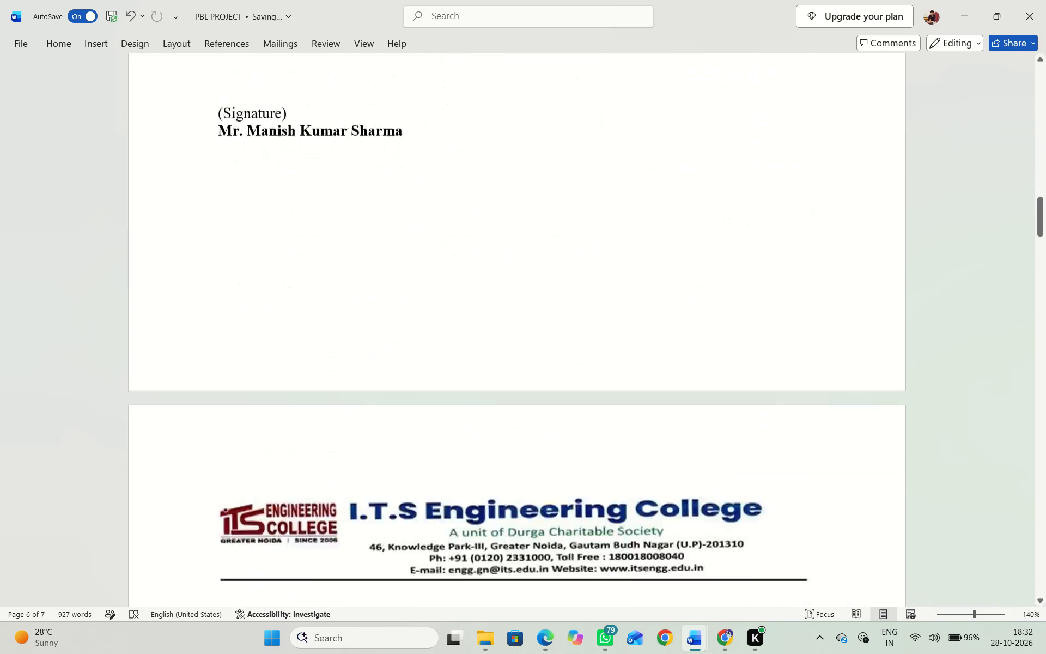
{"action": "scroll", "coordinate": [715, 177], "scroll_direction": "up", "scroll_amount": 6}
{"action": "scroll", "coordinate": [715, 175], "scroll_direction": "down", "scroll_amount": 12}
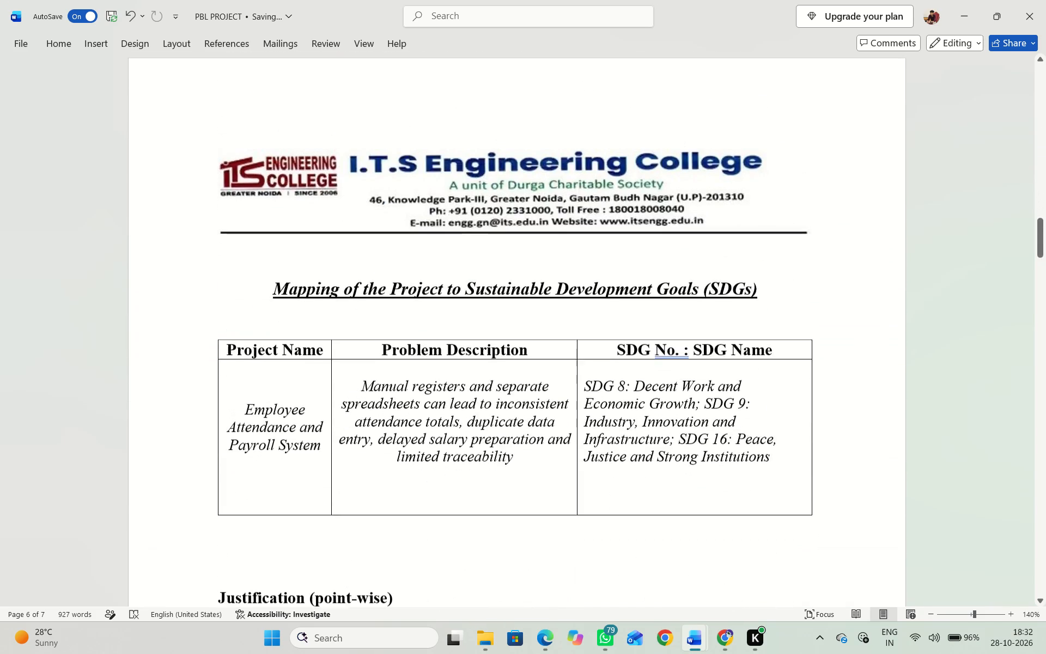
{"action": "scroll", "coordinate": [714, 165], "scroll_direction": "down", "scroll_amount": 17}
{"action": "scroll", "coordinate": [714, 165], "scroll_direction": "down", "scroll_amount": 11}
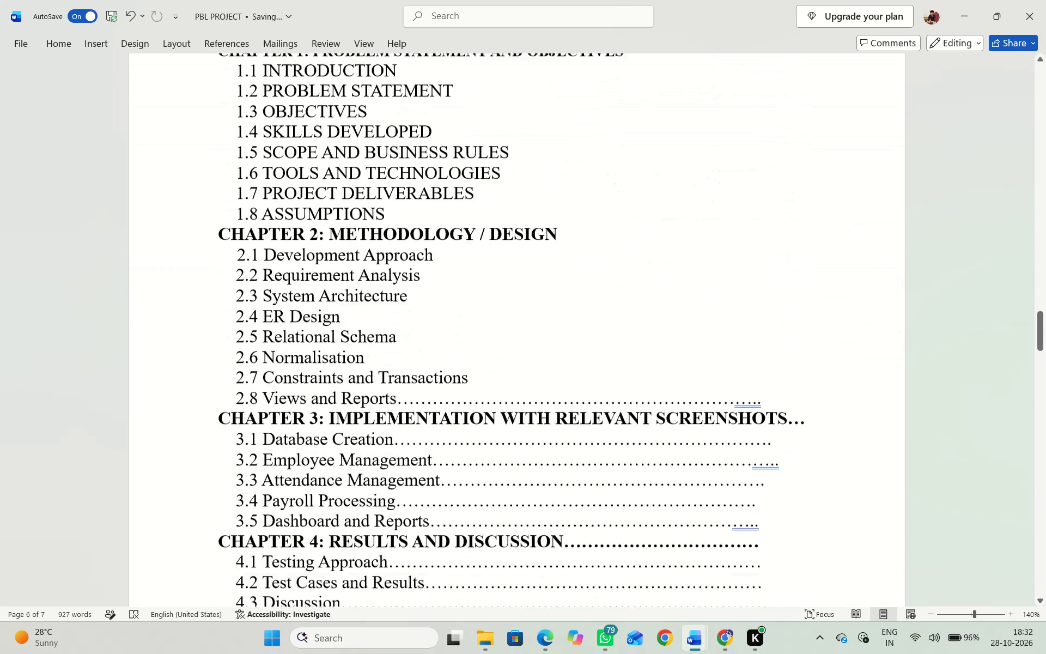
{"action": "scroll", "coordinate": [714, 165], "scroll_direction": "down", "scroll_amount": 16}
{"action": "scroll", "coordinate": [714, 165], "scroll_direction": "down", "scroll_amount": 11}
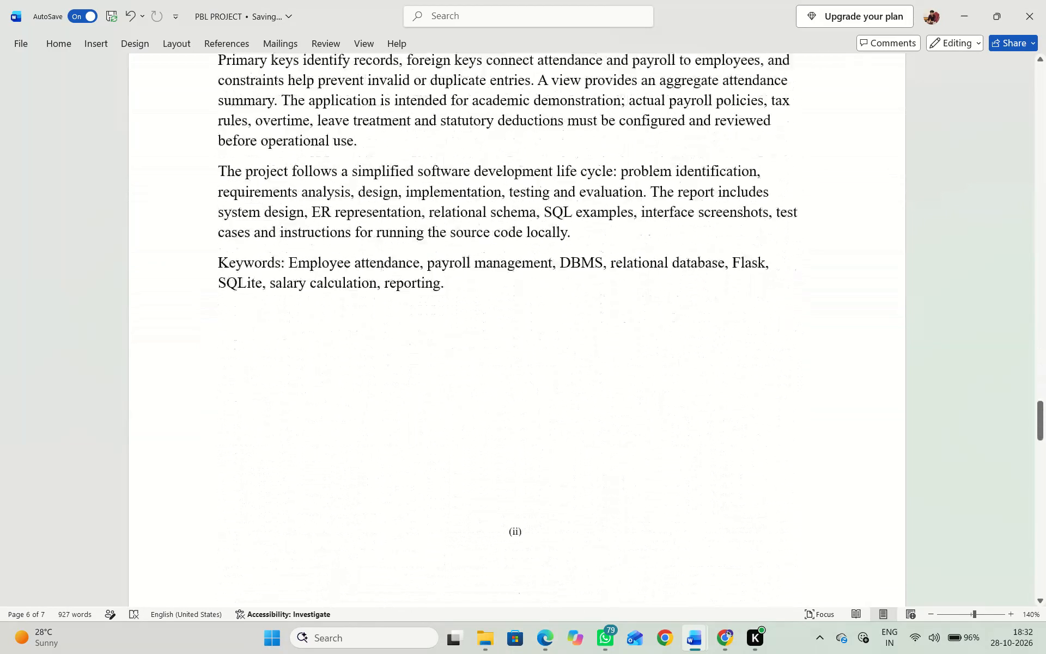
{"action": "scroll", "coordinate": [714, 165], "scroll_direction": "down", "scroll_amount": 16}
{"action": "scroll", "coordinate": [714, 165], "scroll_direction": "down", "scroll_amount": 10}
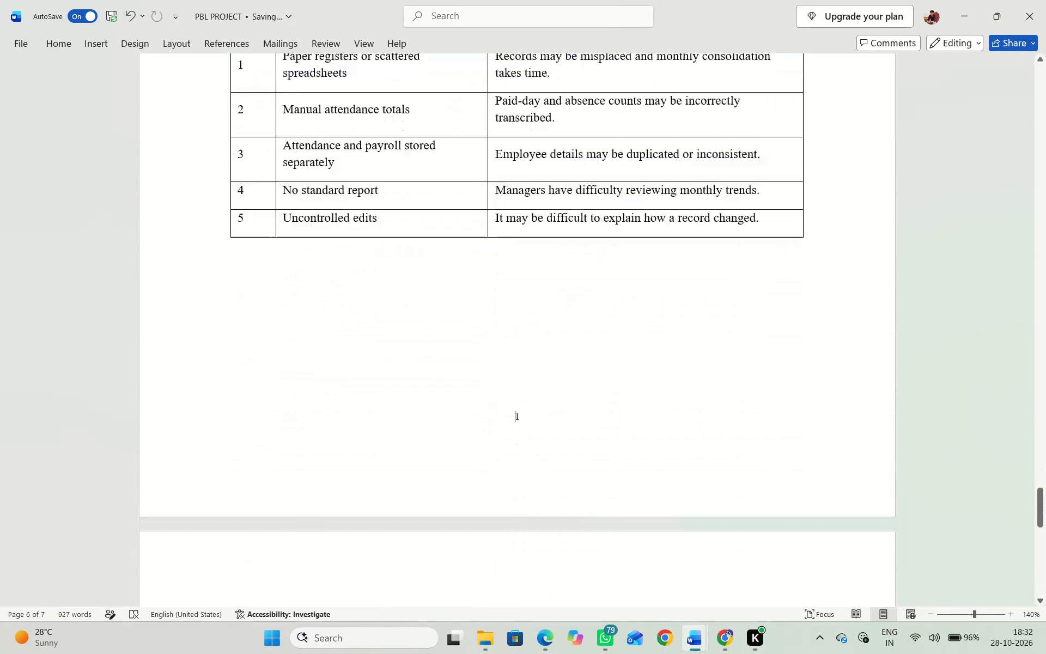
Place the insertion point at the start of the blank page after the first Chapter 1 page, without extra blank lines.
{"action": "scroll", "coordinate": [714, 165], "scroll_direction": "down", "scroll_amount": 9}
{"action": "scroll", "coordinate": [714, 165], "scroll_direction": "up", "scroll_amount": 2}
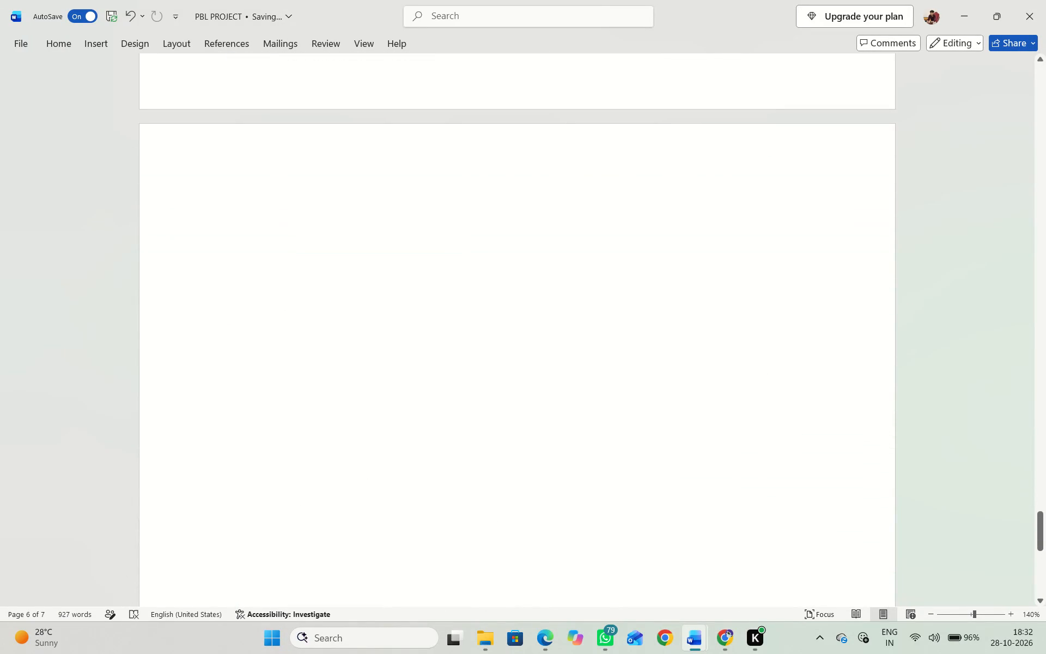
{"action": "left_click", "coordinate": [223, 194]}
{"action": "scroll", "coordinate": [309, 173], "scroll_direction": "up", "scroll_amount": 4}
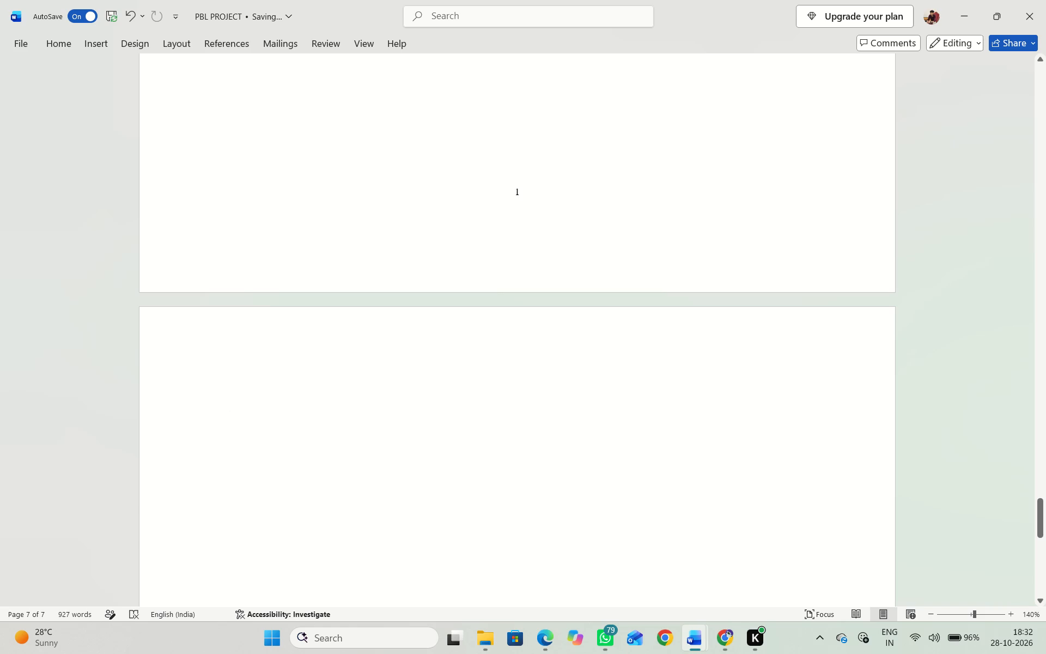
{"action": "key", "text": "BackSpace"}
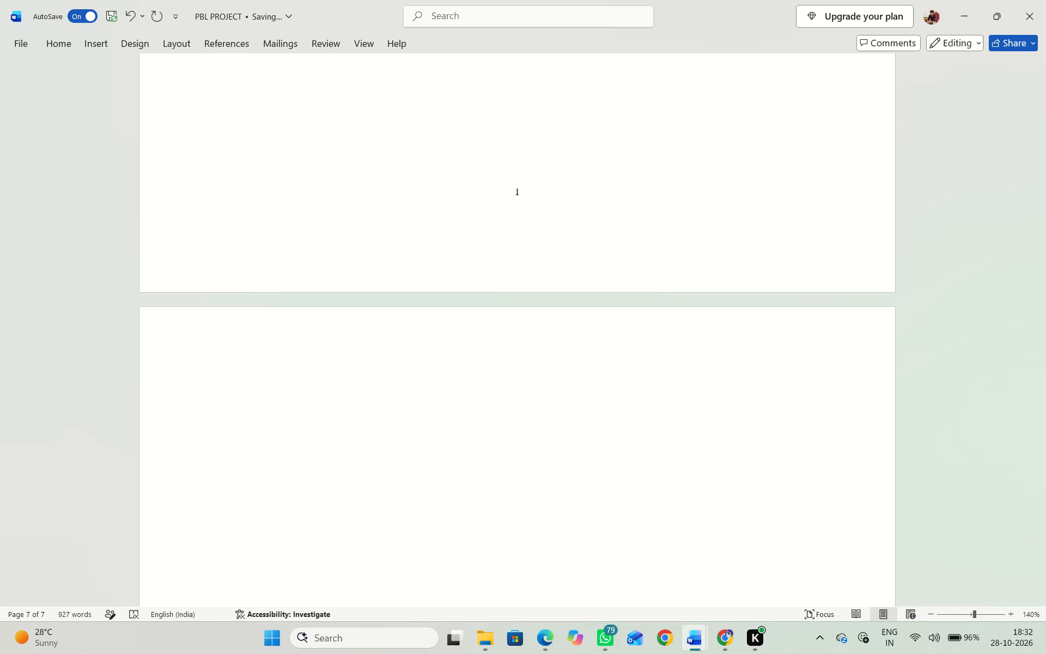
{"action": "key", "text": "Return"}
{"action": "key", "text": "BackSpace"}
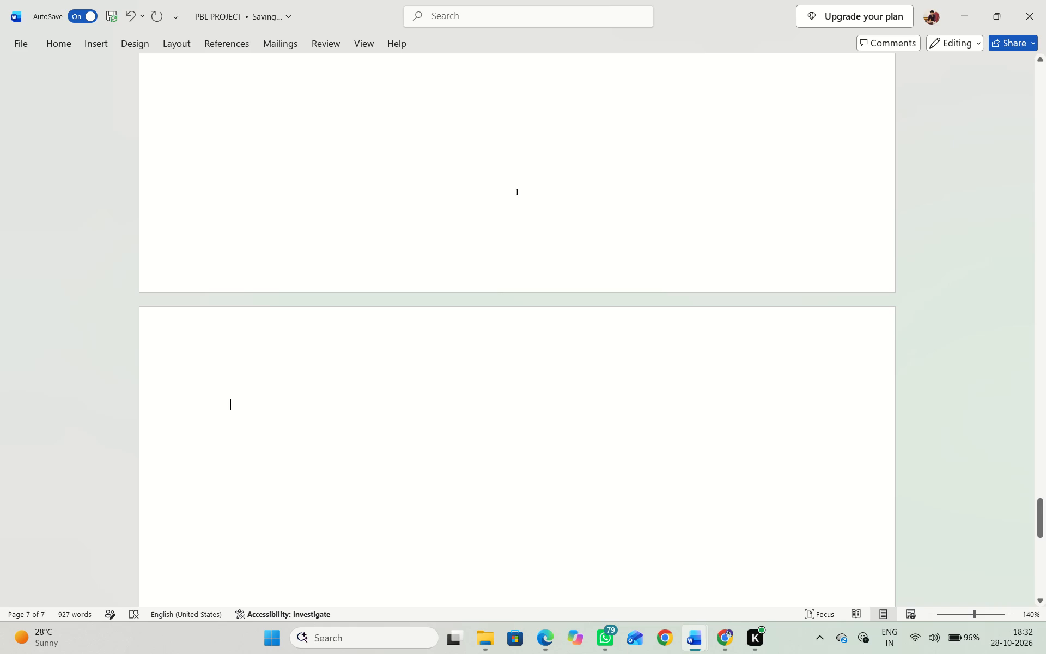
Switch to Edge, examine sections 1.3 to 1.5 in the DBMS_Employee_Attendance_Payroll PDF, and return to the Word report.
{"action": "left_click", "coordinate": [534, 643]}
{"action": "scroll", "coordinate": [424, 386], "scroll_direction": "up", "scroll_amount": 2}
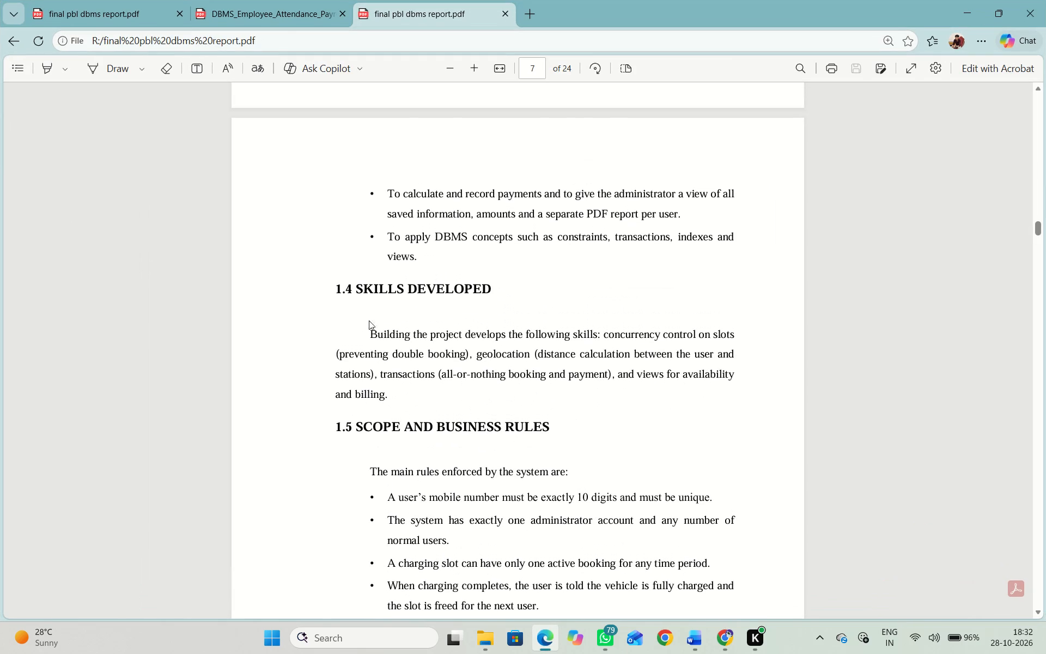
{"action": "scroll", "coordinate": [369, 320], "scroll_direction": "up", "scroll_amount": 1}
{"action": "left_click", "coordinate": [265, 22]}
{"action": "scroll", "coordinate": [332, 159], "scroll_direction": "down", "scroll_amount": 5}
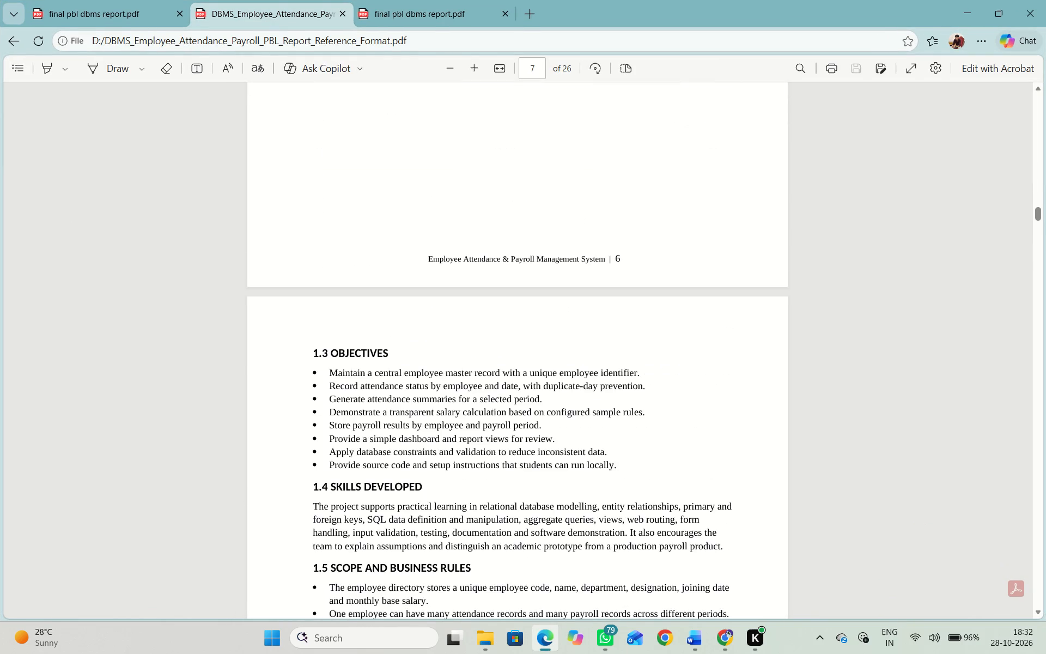
{"action": "scroll", "coordinate": [332, 159], "scroll_direction": "down", "scroll_amount": 4}
{"action": "scroll", "coordinate": [332, 159], "scroll_direction": "up", "scroll_amount": 2}
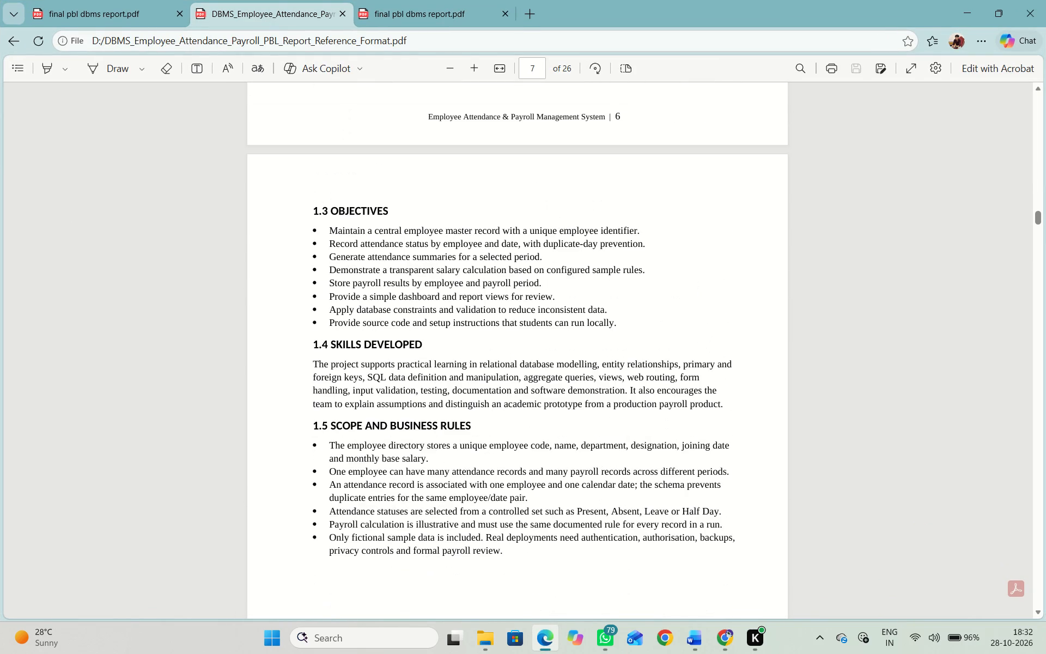
{"action": "scroll", "coordinate": [332, 159], "scroll_direction": "up", "scroll_amount": 9}
{"action": "scroll", "coordinate": [332, 147], "scroll_direction": "down", "scroll_amount": 6}
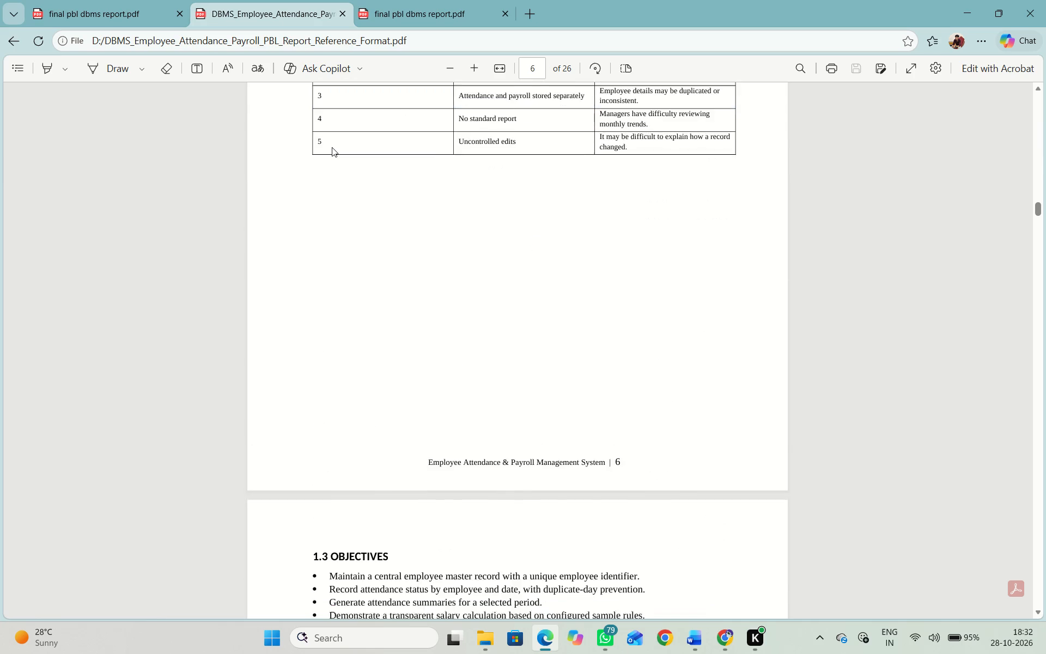
{"action": "scroll", "coordinate": [332, 147], "scroll_direction": "down", "scroll_amount": 5}
{"action": "scroll", "coordinate": [332, 147], "scroll_direction": "up", "scroll_amount": 2}
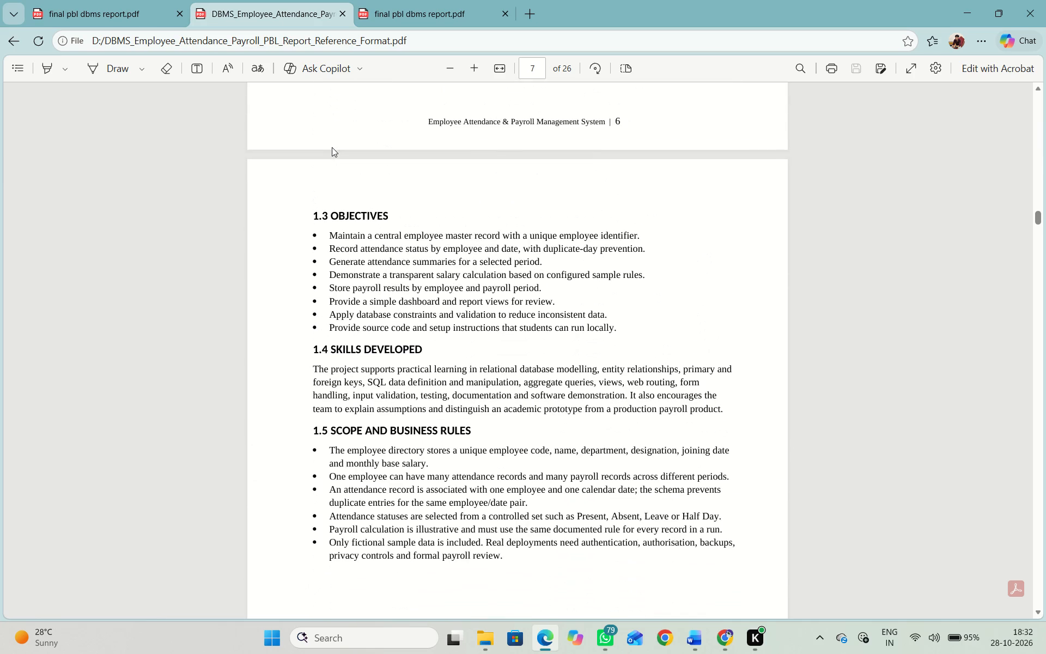
{"action": "left_click", "coordinate": [958, 6]}
Review the Word report from Chapter 1 back to the start of the CONTENTS page.
{"action": "scroll", "coordinate": [547, 214], "scroll_direction": "up", "scroll_amount": 6}
{"action": "scroll", "coordinate": [554, 146], "scroll_direction": "up", "scroll_amount": 11}
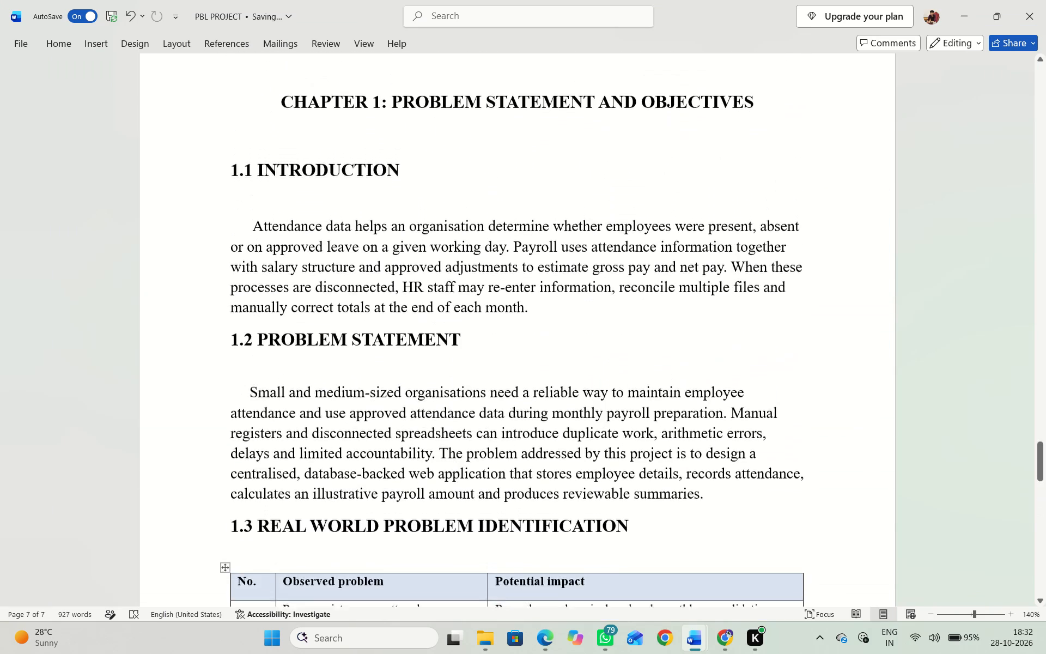
{"action": "scroll", "coordinate": [554, 131], "scroll_direction": "up", "scroll_amount": 15}
{"action": "scroll", "coordinate": [554, 131], "scroll_direction": "up", "scroll_amount": 14}
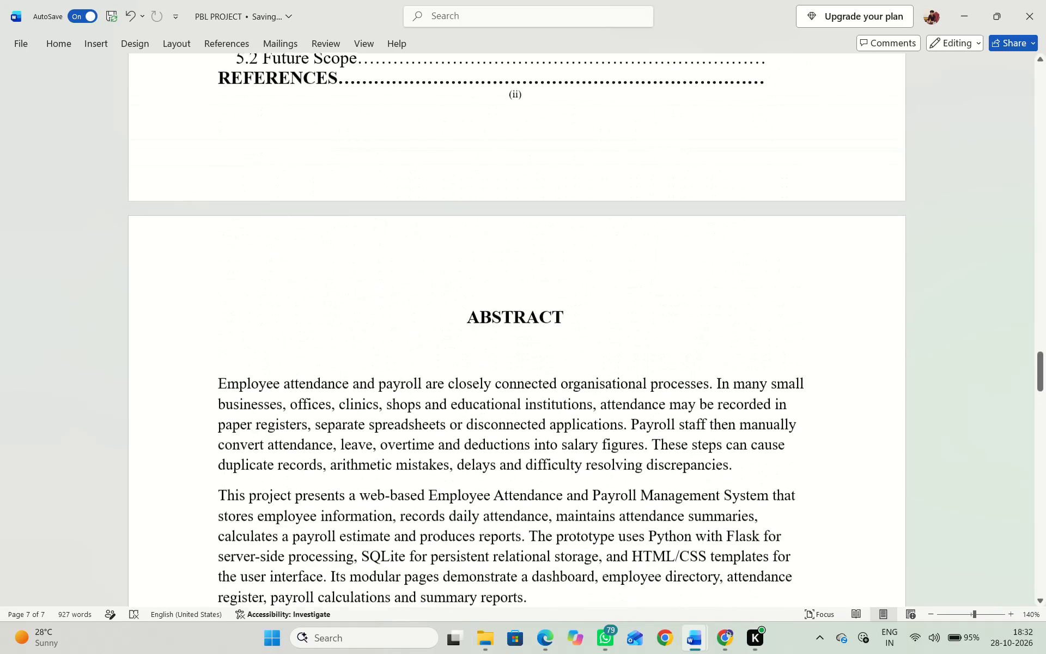
{"action": "scroll", "coordinate": [554, 131], "scroll_direction": "up", "scroll_amount": 17}
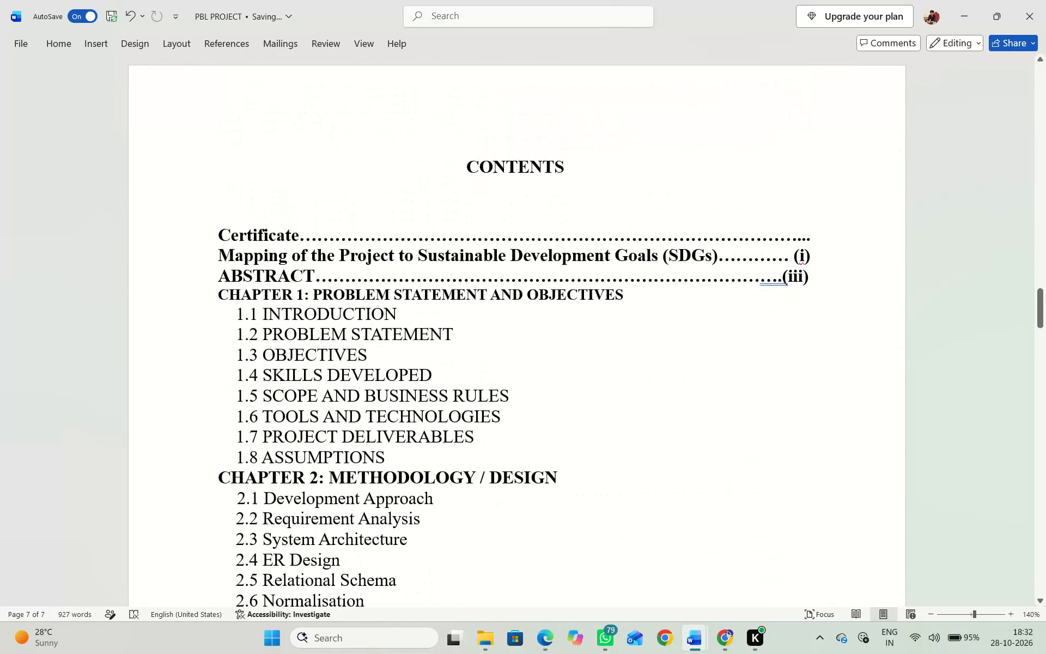
Check the CONTENTS entries against the headings and page numbers through the first Chapter 1 page.
{"action": "scroll", "coordinate": [304, 331], "scroll_direction": "down", "scroll_amount": 6}
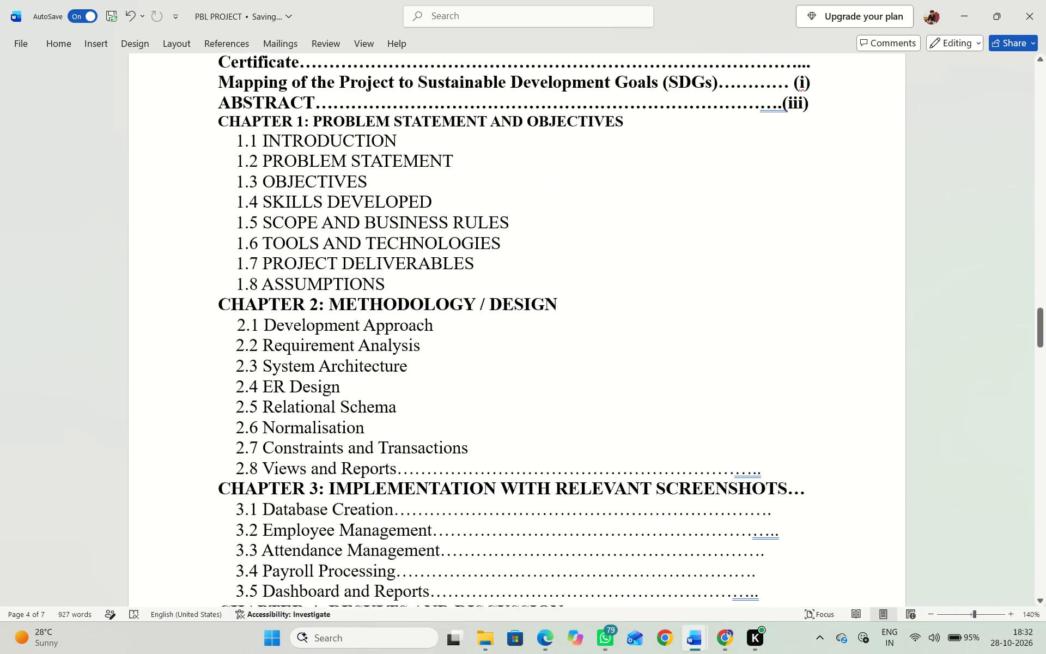
{"action": "scroll", "coordinate": [317, 299], "scroll_direction": "down", "scroll_amount": 14}
{"action": "scroll", "coordinate": [324, 272], "scroll_direction": "down", "scroll_amount": 20}
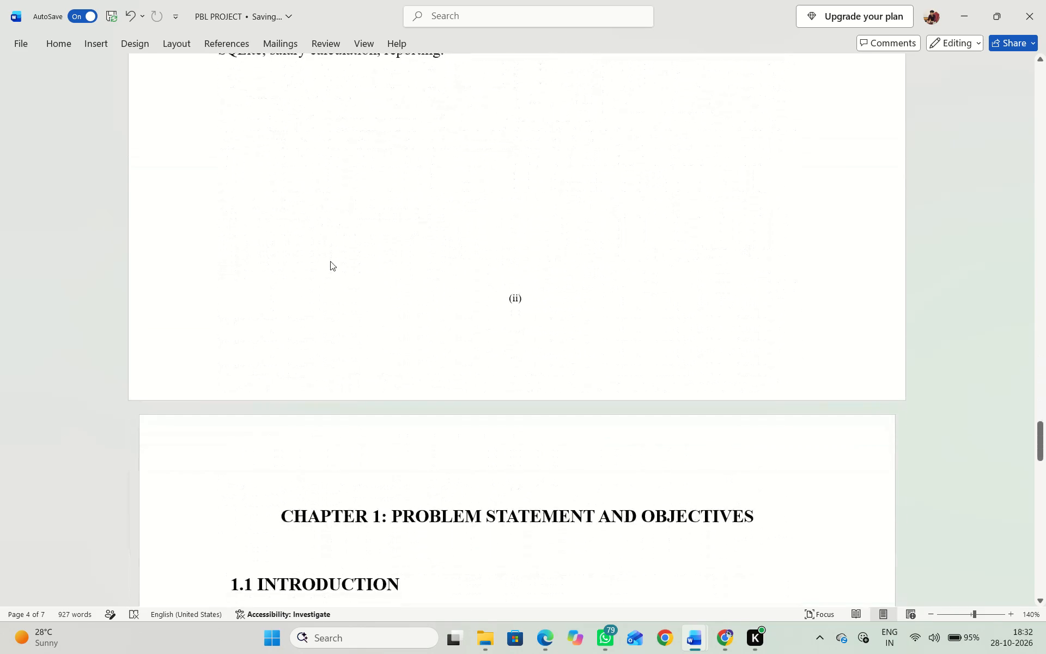
{"action": "scroll", "coordinate": [330, 261], "scroll_direction": "down", "scroll_amount": 12}
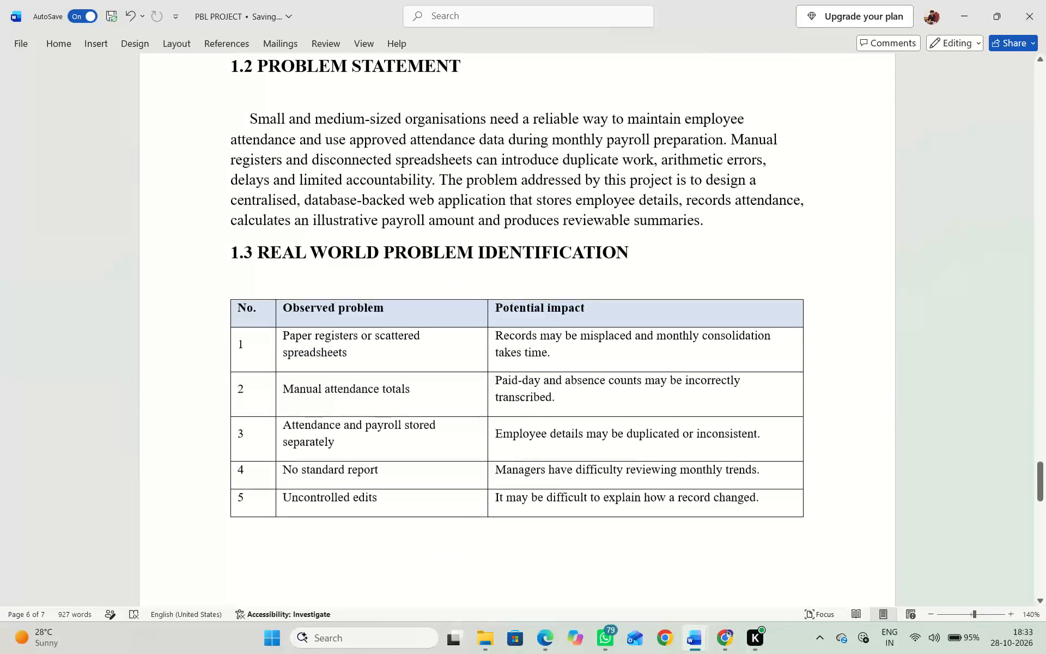
{"action": "scroll", "coordinate": [331, 260], "scroll_direction": "down", "scroll_amount": 5}
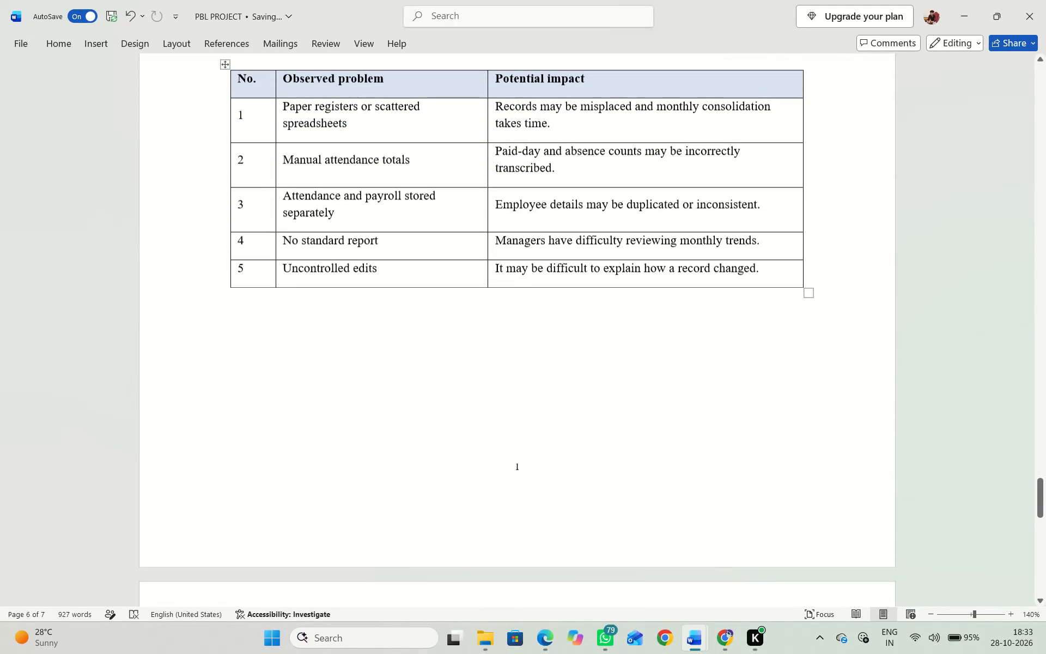
{"action": "scroll", "coordinate": [331, 260], "scroll_direction": "down", "scroll_amount": 4}
Recheck the Chapter 1 entries on the CONTENTS page against the section headings in Chapter 1, ending at the 1.3 table.
{"action": "scroll", "coordinate": [331, 260], "scroll_direction": "up", "scroll_amount": 16}
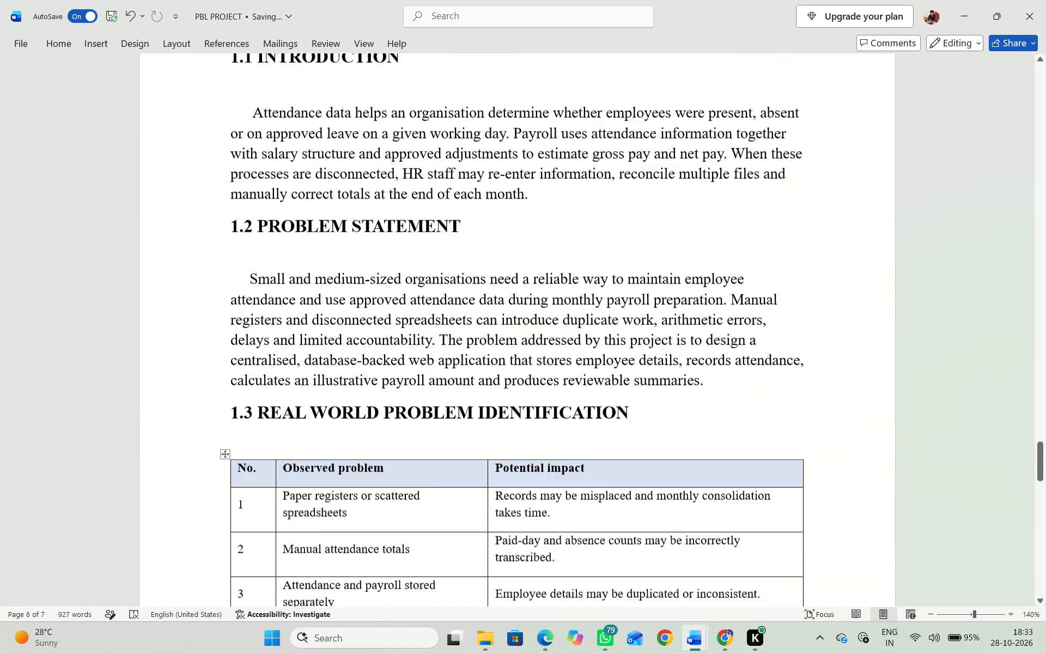
{"action": "scroll", "coordinate": [332, 252], "scroll_direction": "up", "scroll_amount": 20}
{"action": "scroll", "coordinate": [332, 252], "scroll_direction": "up", "scroll_amount": 12}
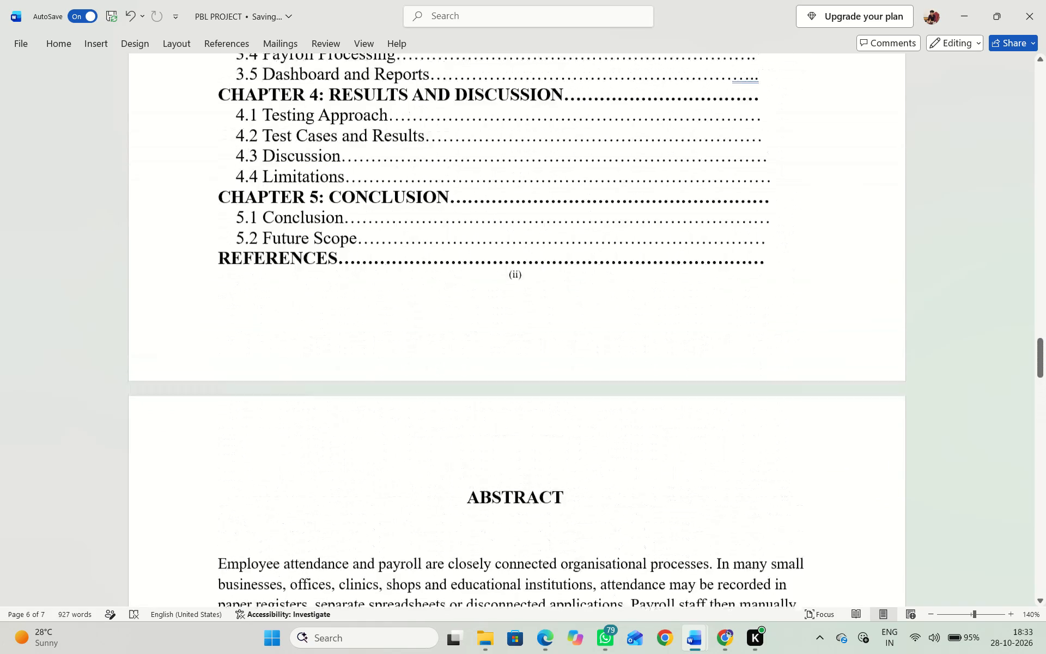
{"action": "scroll", "coordinate": [333, 241], "scroll_direction": "up", "scroll_amount": 10}
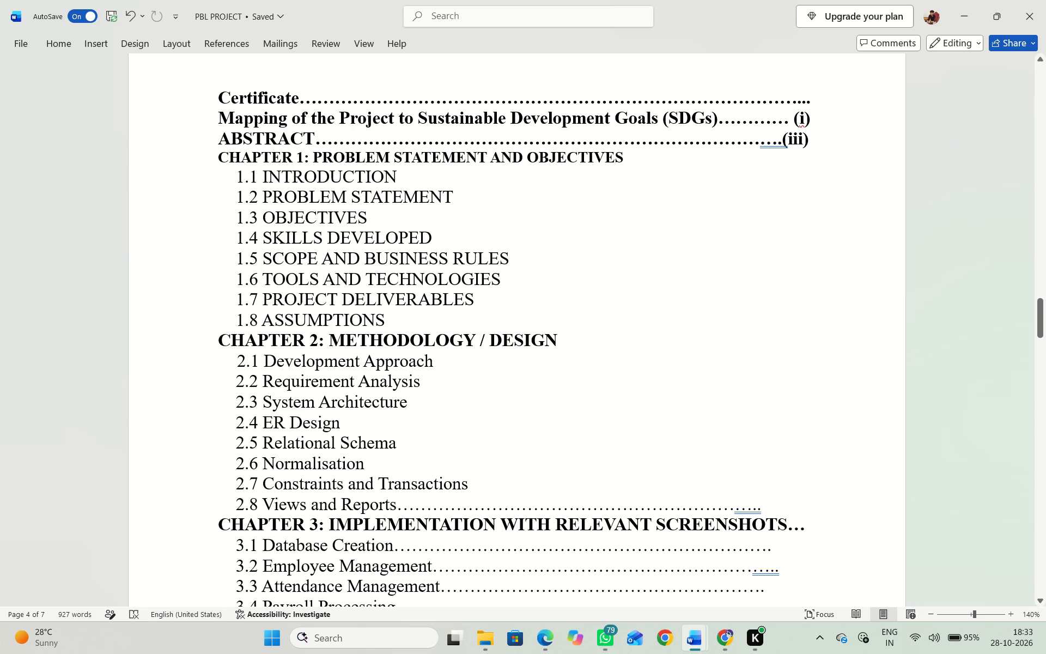
{"action": "scroll", "coordinate": [368, 221], "scroll_direction": "down", "scroll_amount": 17}
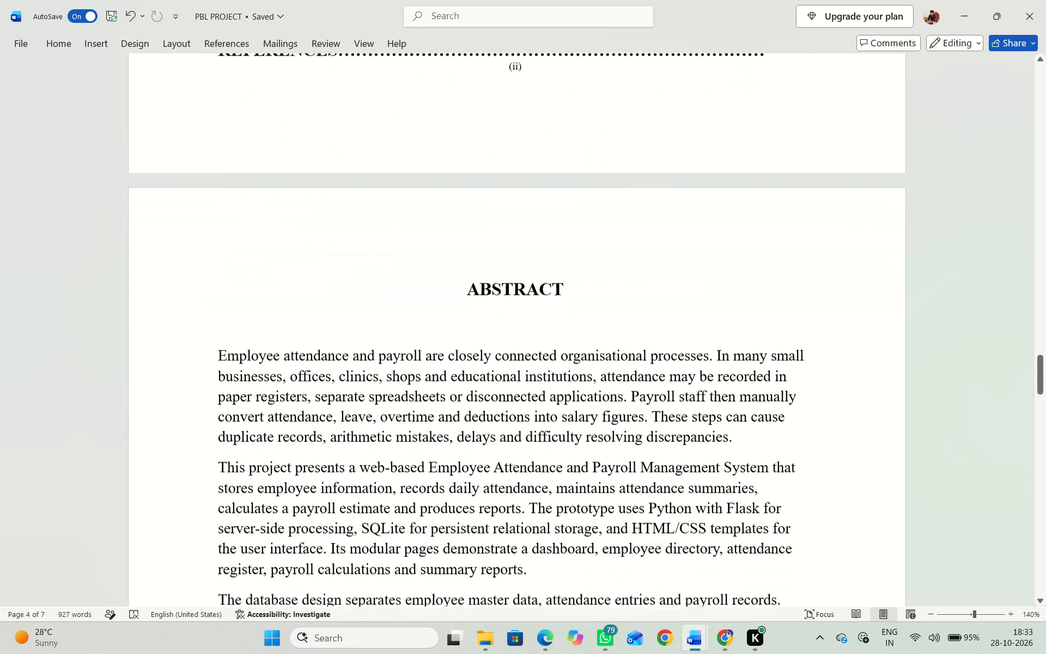
{"action": "scroll", "coordinate": [367, 220], "scroll_direction": "down", "scroll_amount": 18}
{"action": "scroll", "coordinate": [367, 220], "scroll_direction": "up", "scroll_amount": 1}
{"action": "scroll", "coordinate": [367, 220], "scroll_direction": "down", "scroll_amount": 11}
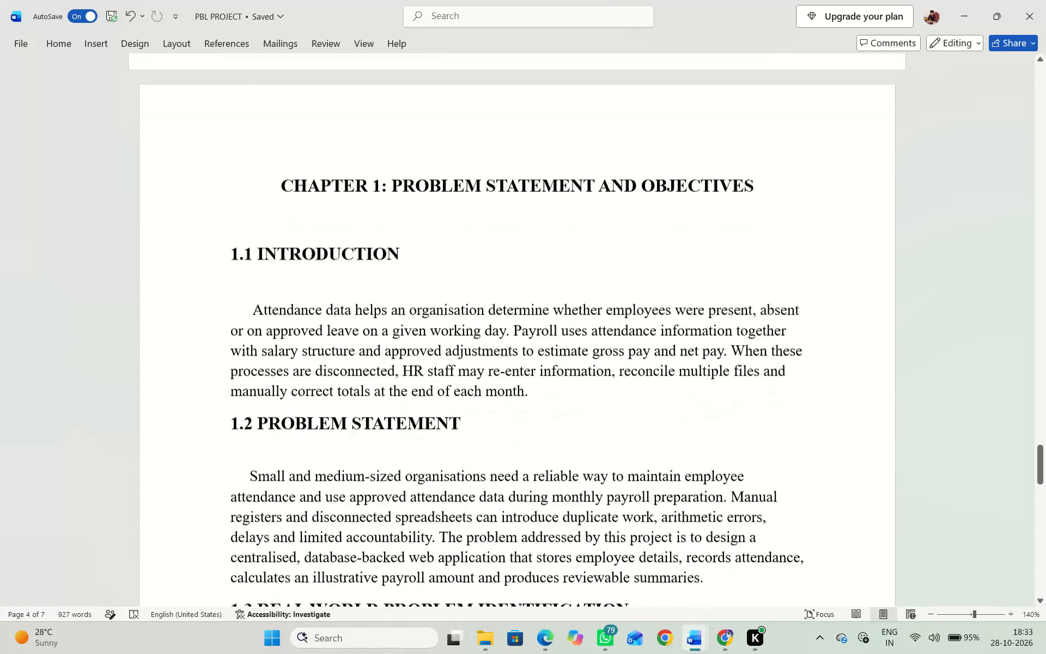
{"action": "scroll", "coordinate": [367, 220], "scroll_direction": "down", "scroll_amount": 5}
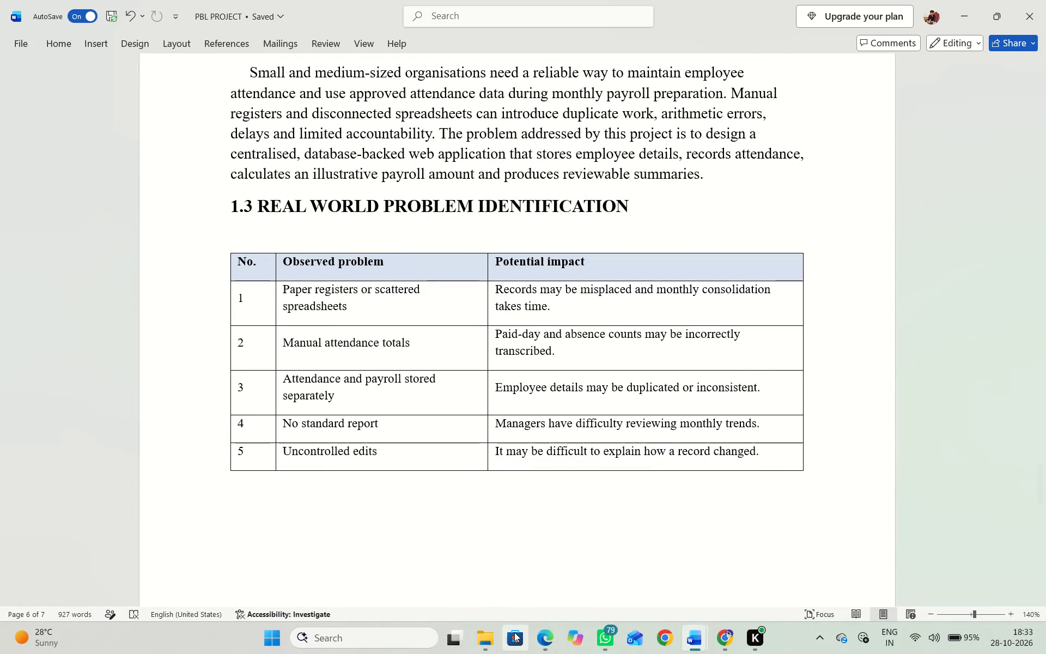
Switch to Edge, examine the CONTENTS page of the DBMS_Employee_Attendance_Payroll PDF, and return to the blank page after section 1.3 in Word.
{"action": "left_click", "coordinate": [543, 632]}
{"action": "scroll", "coordinate": [408, 216], "scroll_direction": "up", "scroll_amount": 9}
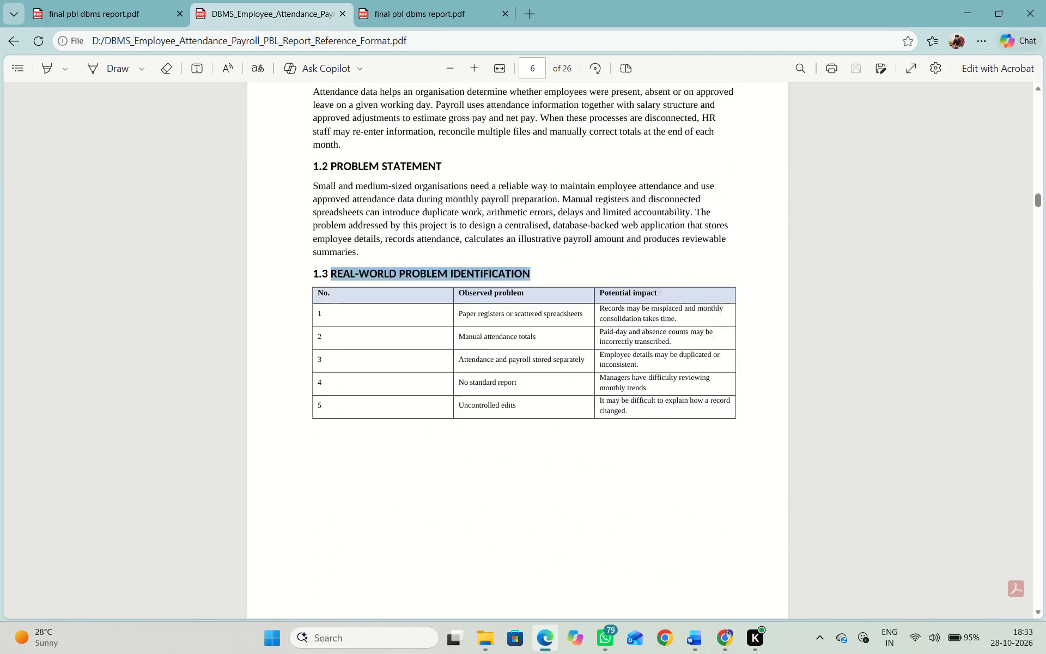
{"action": "scroll", "coordinate": [406, 196], "scroll_direction": "up", "scroll_amount": 14}
{"action": "scroll", "coordinate": [407, 189], "scroll_direction": "up", "scroll_amount": 10}
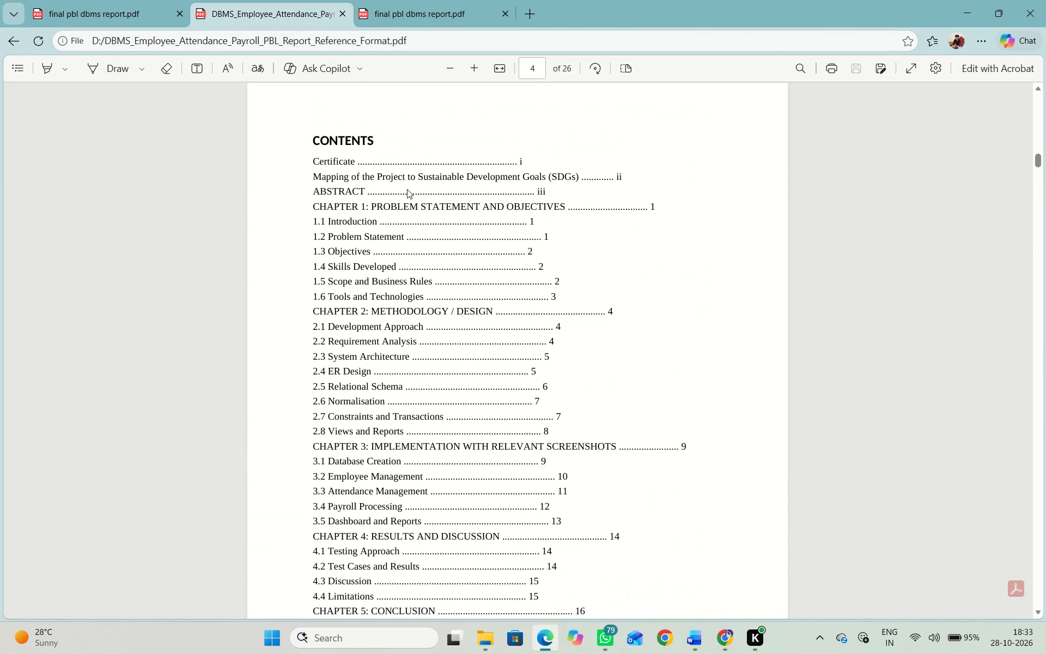
{"action": "scroll", "coordinate": [358, 253], "scroll_direction": "down", "scroll_amount": 1}
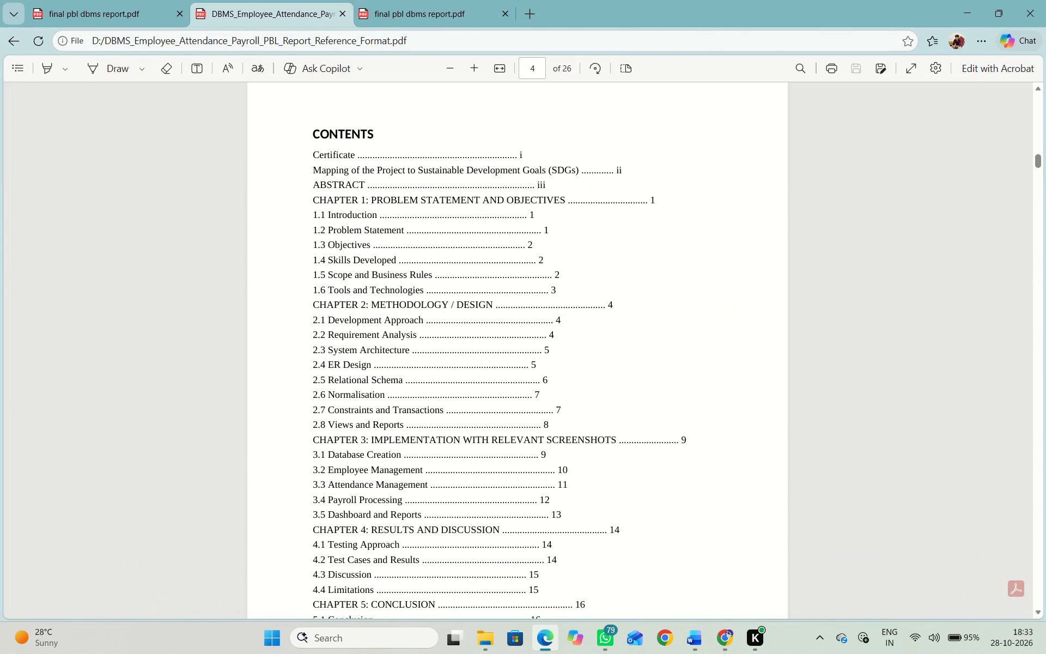
{"action": "scroll", "coordinate": [358, 253], "scroll_direction": "down", "scroll_amount": 1}
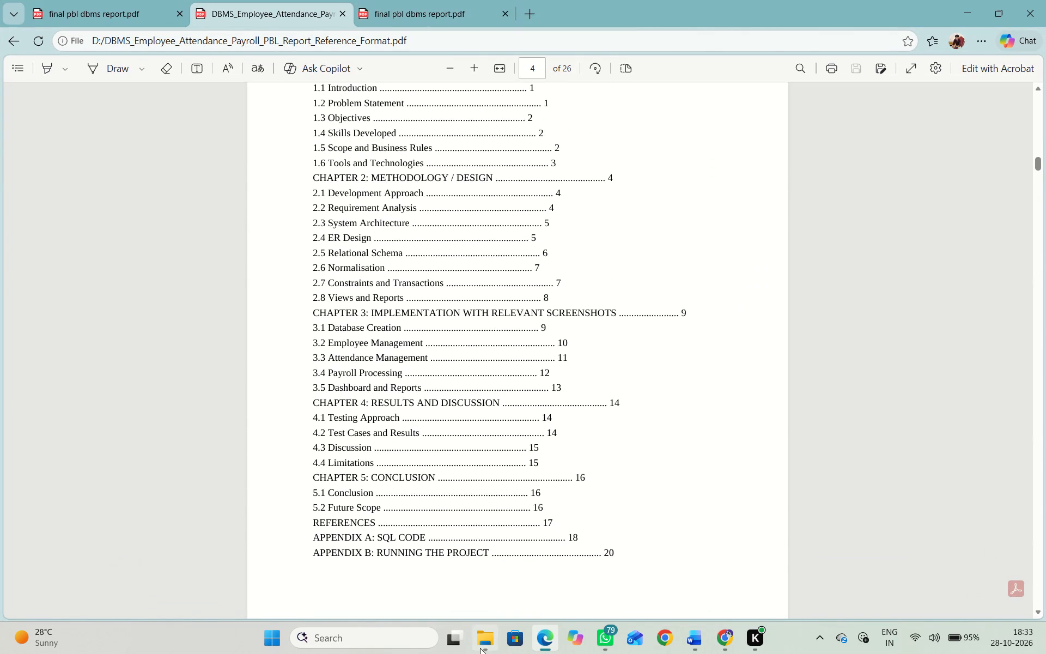
{"action": "left_click", "coordinate": [543, 629]}
{"action": "scroll", "coordinate": [458, 496], "scroll_direction": "down", "scroll_amount": 6}
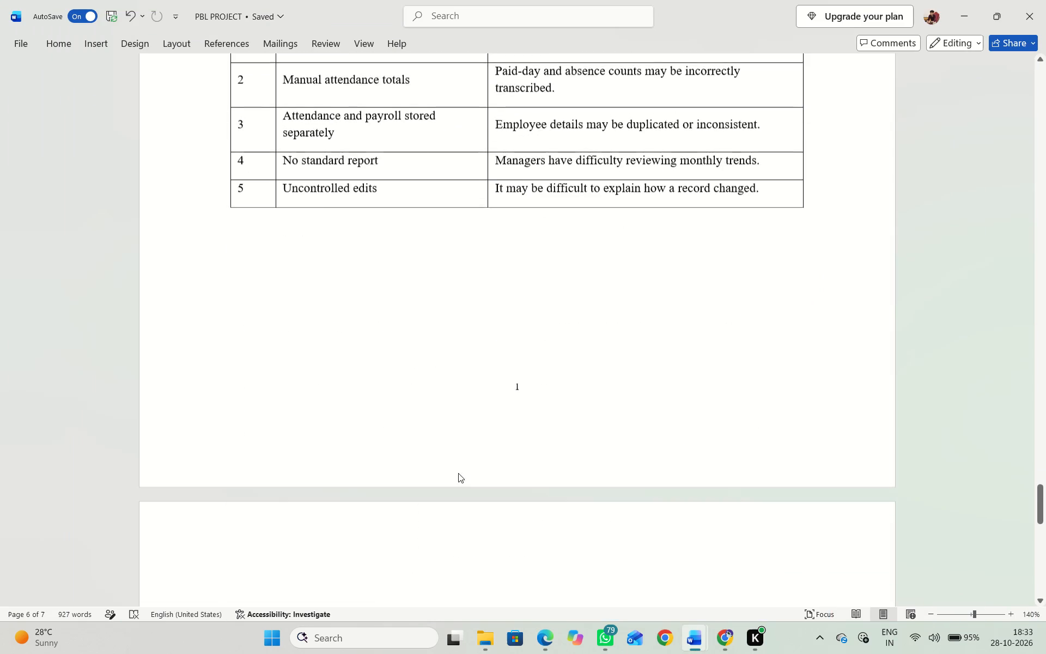
{"action": "scroll", "coordinate": [459, 469], "scroll_direction": "down", "scroll_amount": 9}
{"action": "scroll", "coordinate": [459, 465], "scroll_direction": "up", "scroll_amount": 2}
Switch to Edge, examine sections 1.3 to 1.8 of Chapter 1 in the DBMS_Employee_Attendance_Payroll PDF, and return to the Word report.
{"action": "left_click", "coordinate": [540, 650]}
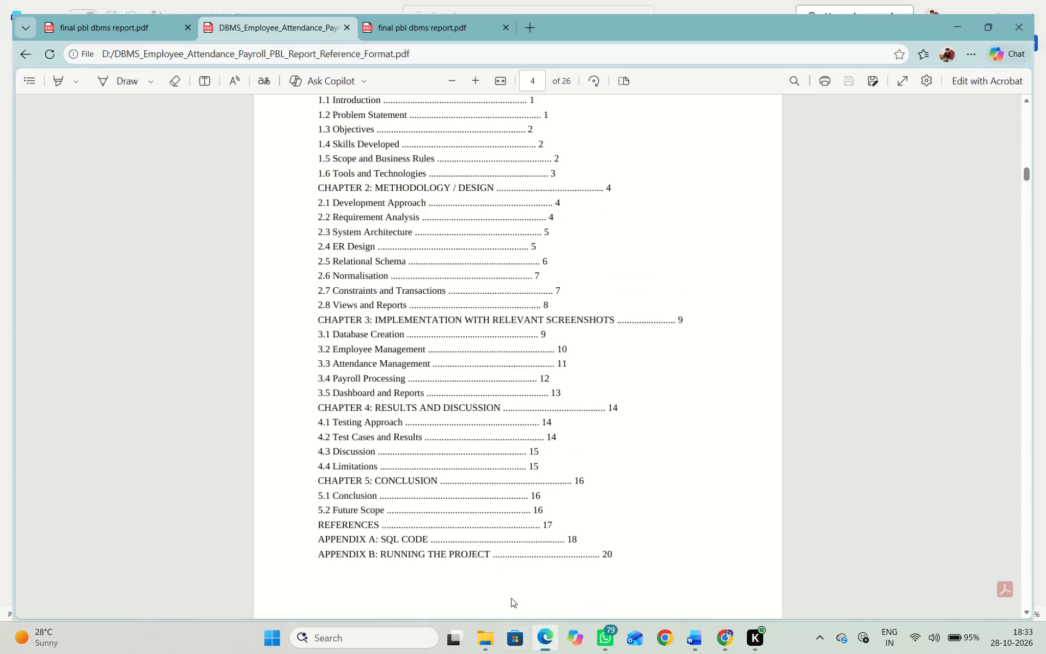
{"action": "scroll", "coordinate": [460, 499], "scroll_direction": "down", "scroll_amount": 20}
{"action": "scroll", "coordinate": [460, 499], "scroll_direction": "down", "scroll_amount": 2}
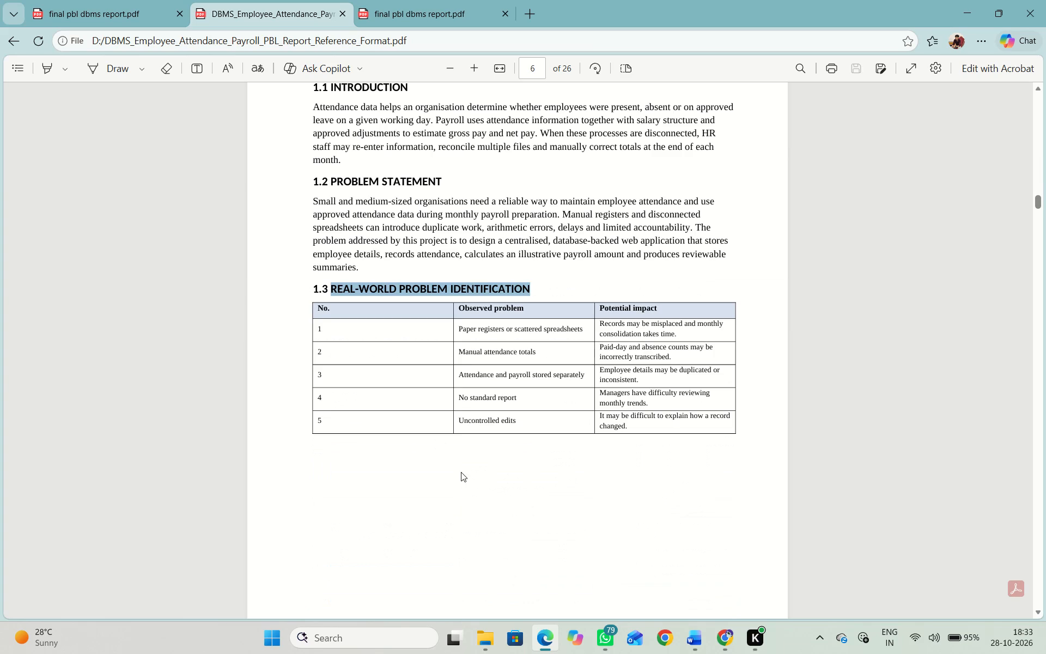
{"action": "scroll", "coordinate": [459, 476], "scroll_direction": "down", "scroll_amount": 14}
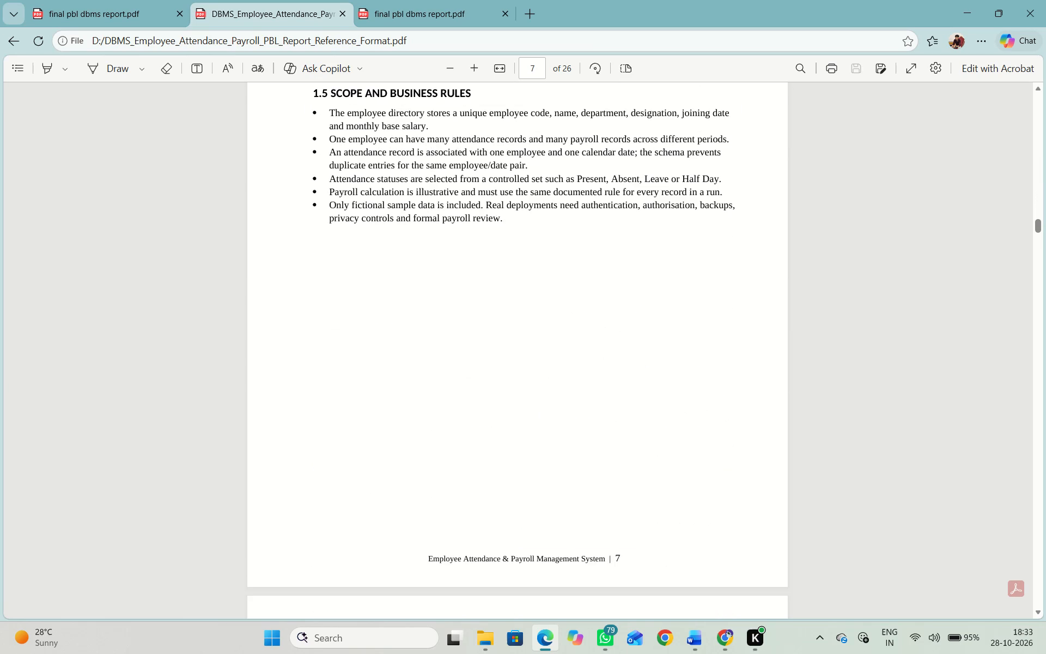
{"action": "scroll", "coordinate": [449, 474], "scroll_direction": "down", "scroll_amount": 10}
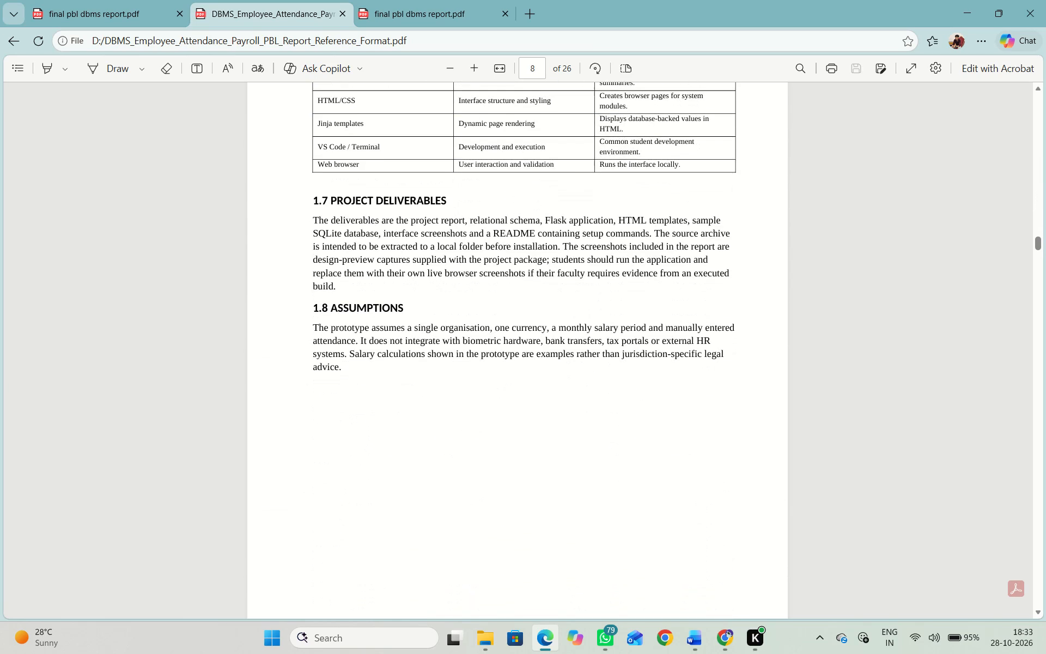
{"action": "scroll", "coordinate": [449, 474], "scroll_direction": "down", "scroll_amount": 1}
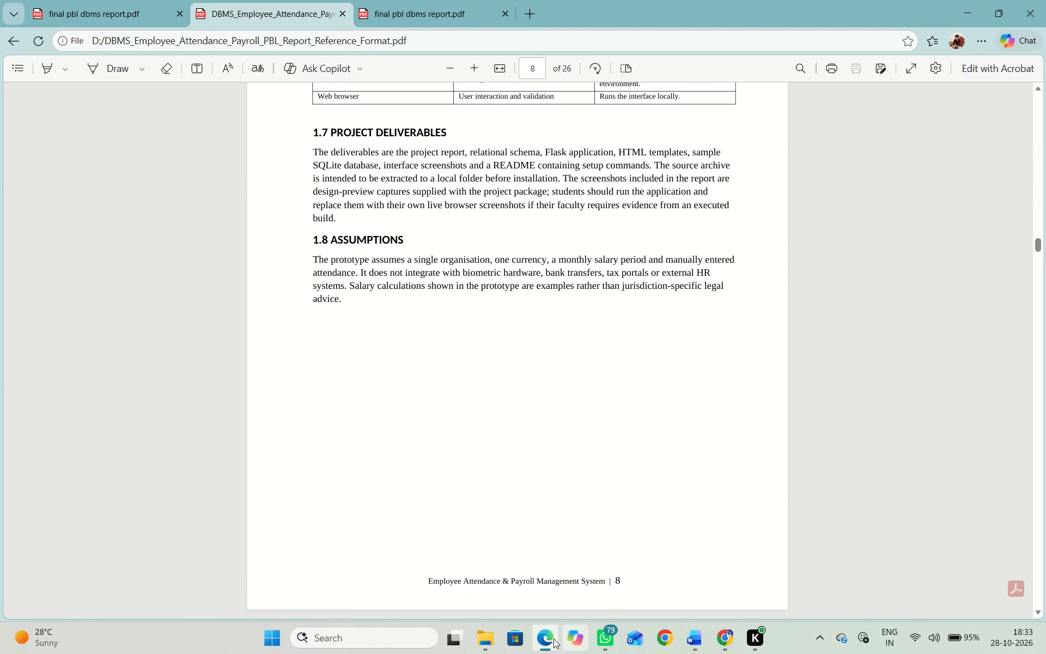
{"action": "left_click", "coordinate": [545, 636]}
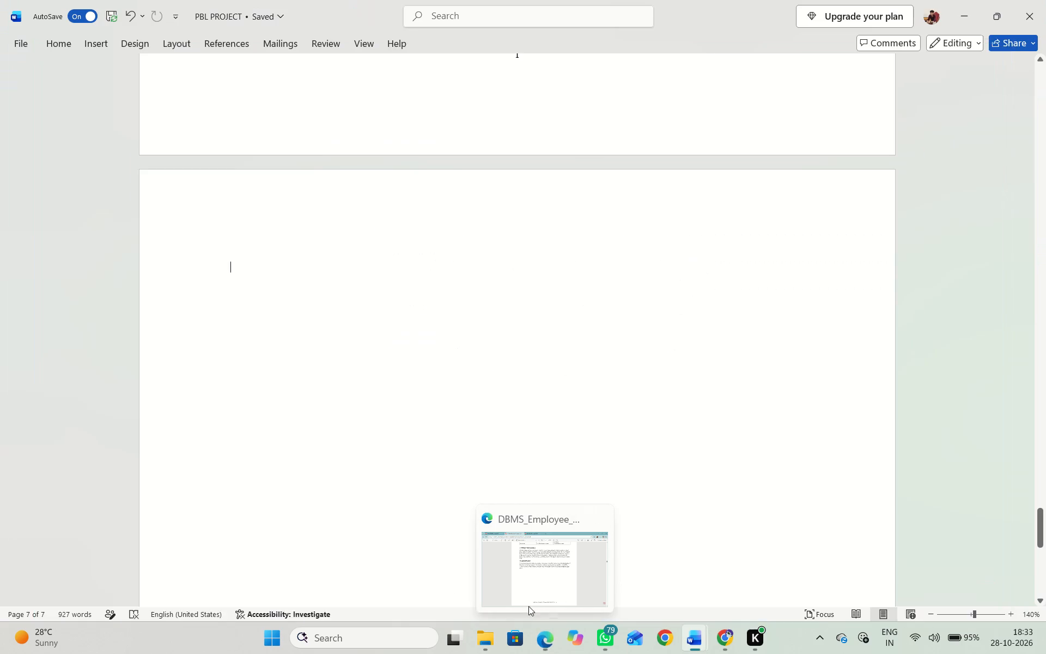
Review the Word report from the blank page after Chapter 1 back to the Chapter 1 entries on the CONTENTS page.
{"action": "scroll", "coordinate": [516, 582], "scroll_direction": "up", "scroll_amount": 6}
{"action": "scroll", "coordinate": [385, 463], "scroll_direction": "up", "scroll_amount": 2}
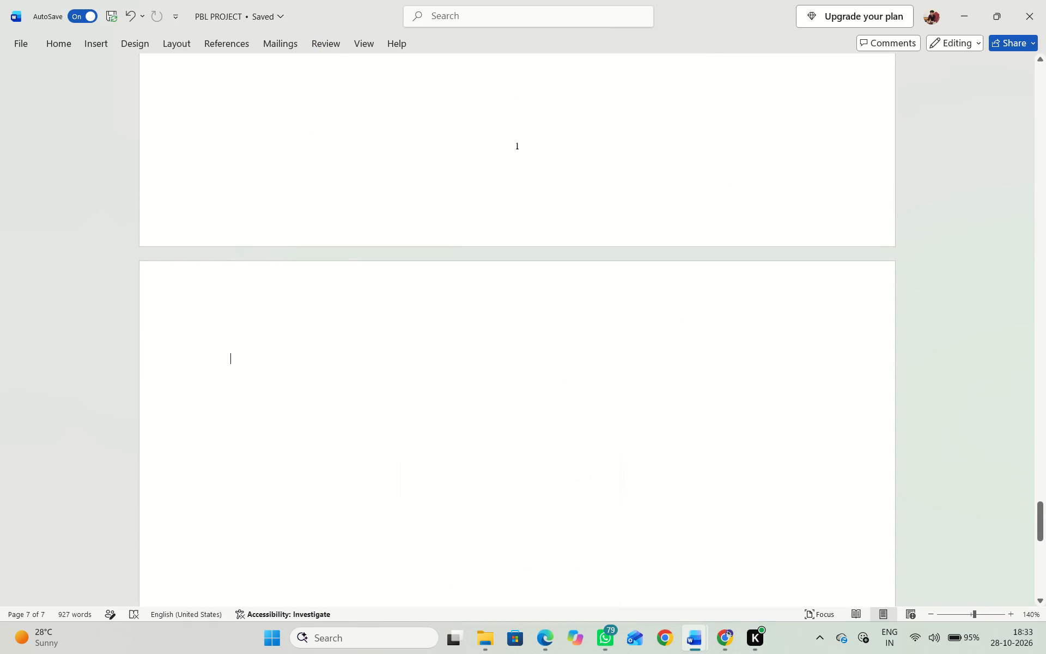
{"action": "scroll", "coordinate": [381, 441], "scroll_direction": "up", "scroll_amount": 19}
{"action": "scroll", "coordinate": [402, 409], "scroll_direction": "up", "scroll_amount": 5}
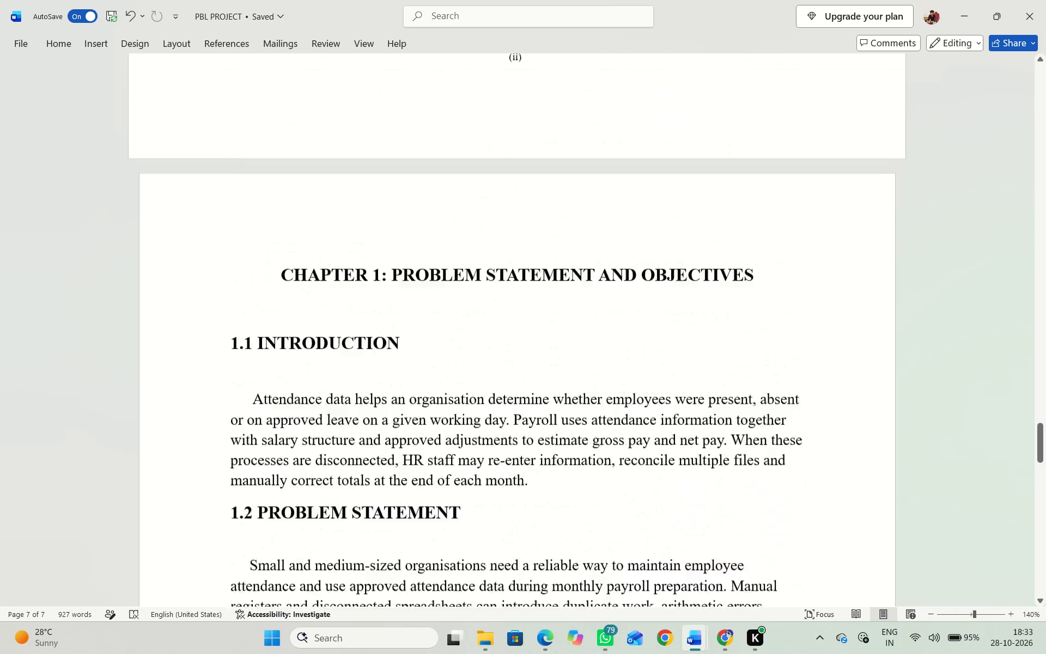
{"action": "scroll", "coordinate": [404, 405], "scroll_direction": "up", "scroll_amount": 20}
{"action": "scroll", "coordinate": [406, 399], "scroll_direction": "up", "scroll_amount": 5}
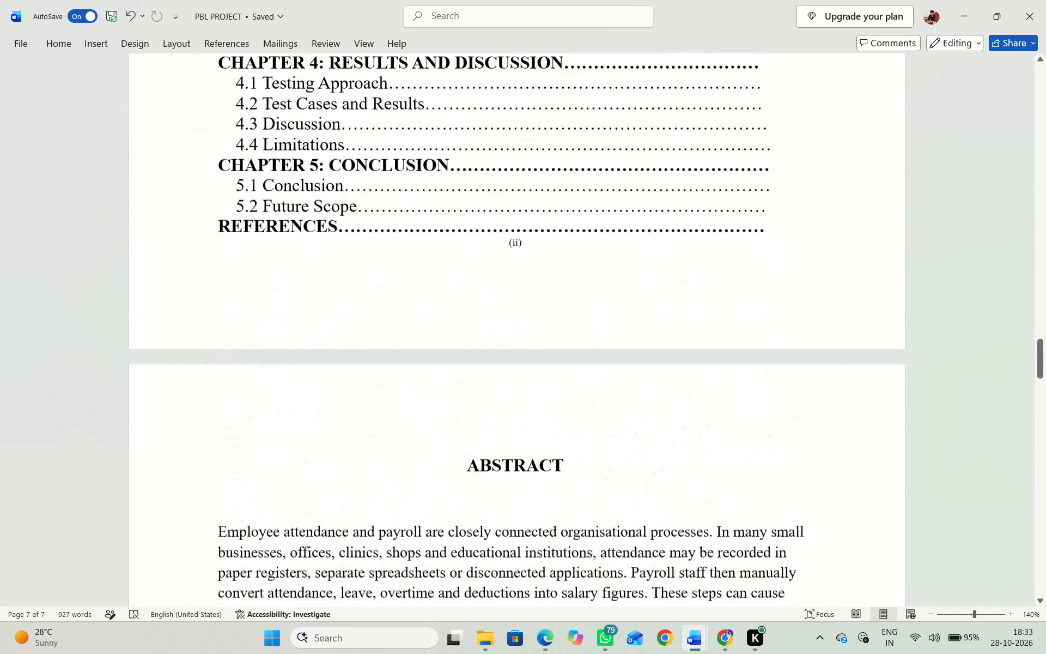
{"action": "scroll", "coordinate": [407, 399], "scroll_direction": "up", "scroll_amount": 13}
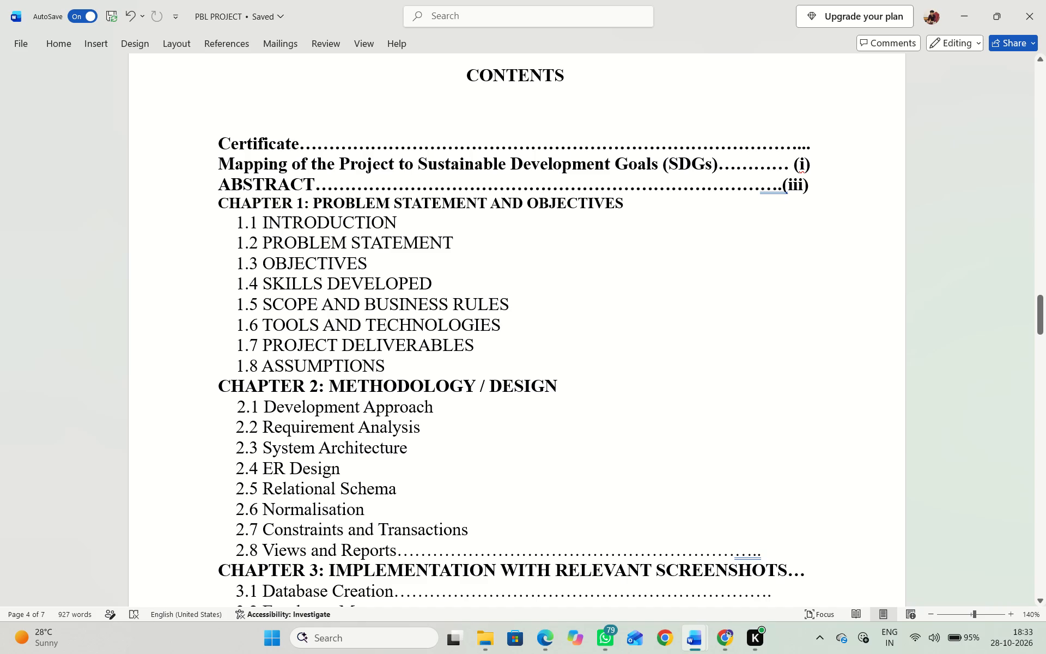
Compare the Chapter 1 entries on the CONTENTS page with the section headings in Chapter 1, ending at the 1.3 heading.
{"action": "scroll", "coordinate": [299, 292], "scroll_direction": "down", "scroll_amount": 16}
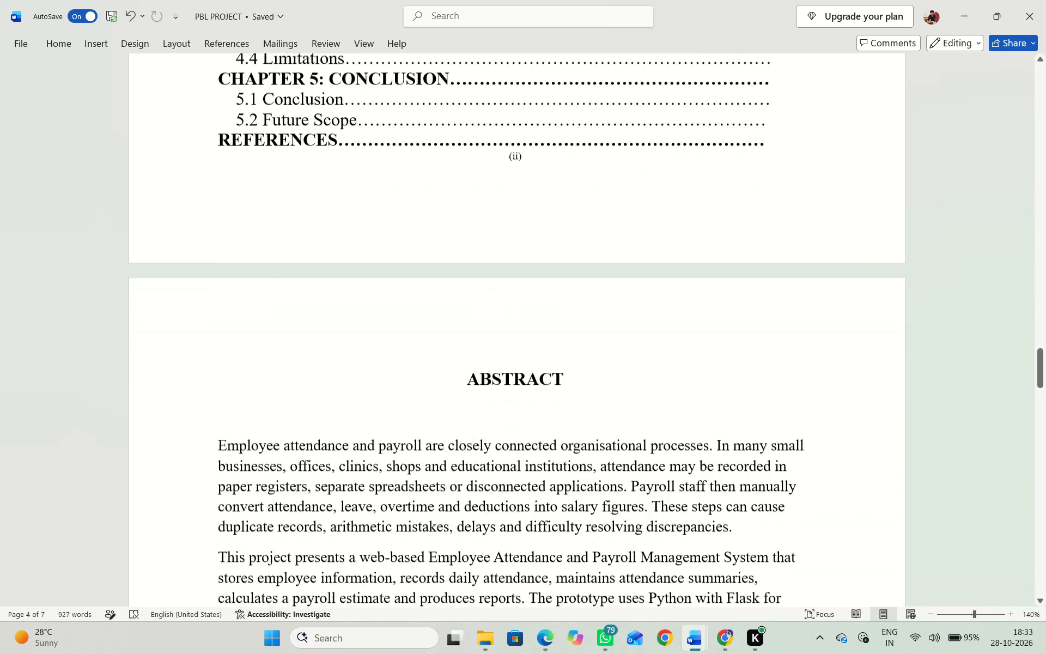
{"action": "scroll", "coordinate": [309, 304], "scroll_direction": "down", "scroll_amount": 16}
{"action": "scroll", "coordinate": [313, 306], "scroll_direction": "down", "scroll_amount": 11}
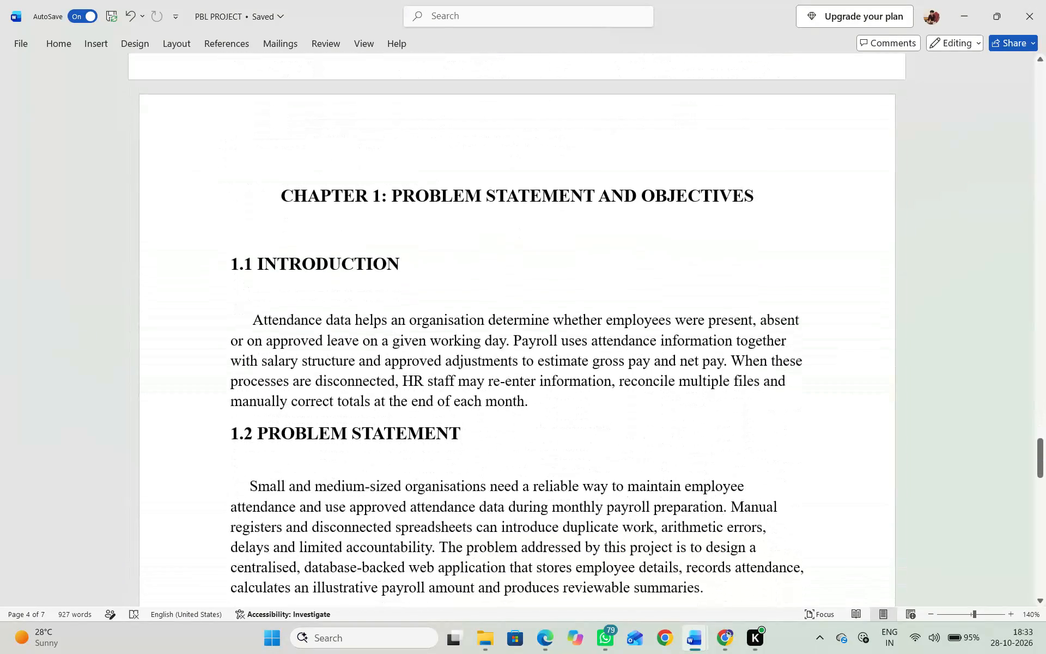
{"action": "scroll", "coordinate": [314, 306], "scroll_direction": "down", "scroll_amount": 5}
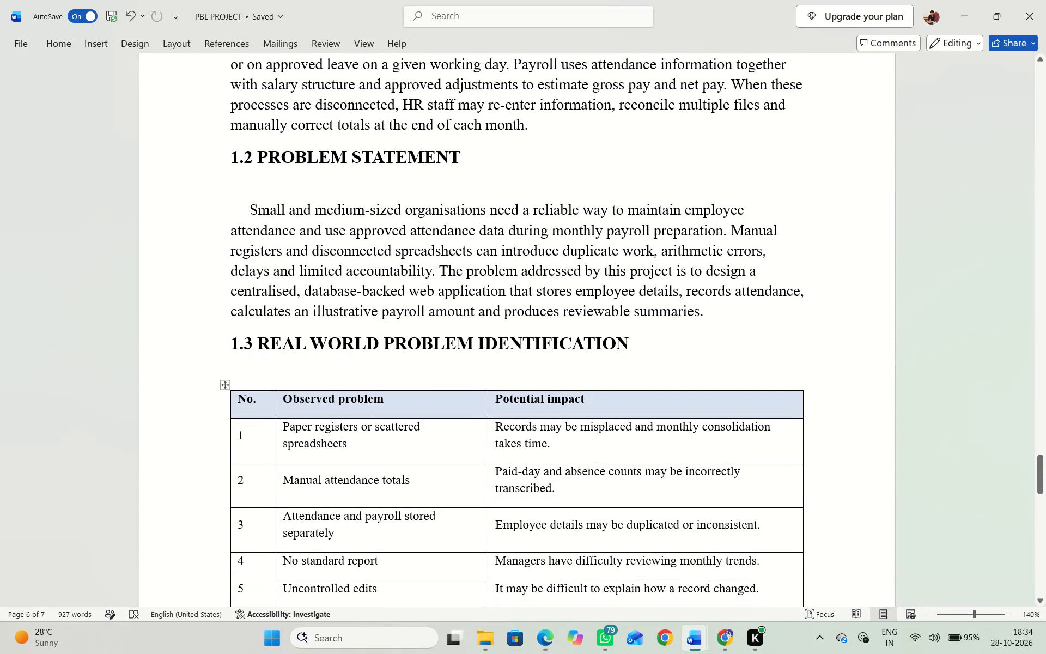
{"action": "scroll", "coordinate": [346, 330], "scroll_direction": "up", "scroll_amount": 2}
{"action": "scroll", "coordinate": [346, 330], "scroll_direction": "down", "scroll_amount": 2}
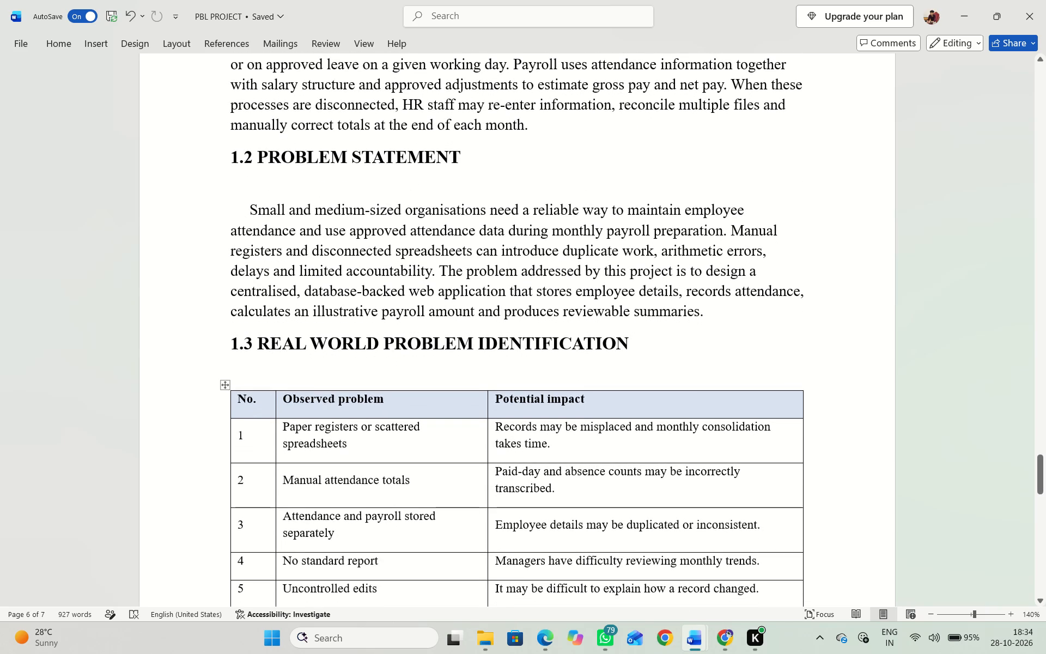
Copy the heading text REAL WORLD PROBLEM IDENTIFICATION into the 1.3 entry on the CONTENTS page, joined on one line before OBJECTIVES.
{"action": "left_click_drag", "start_coordinate": [631, 341], "coordinate": [241, 342]}
{"action": "key", "text": "ctrl+c"}
{"action": "scroll", "coordinate": [244, 338], "scroll_direction": "up", "scroll_amount": 4}
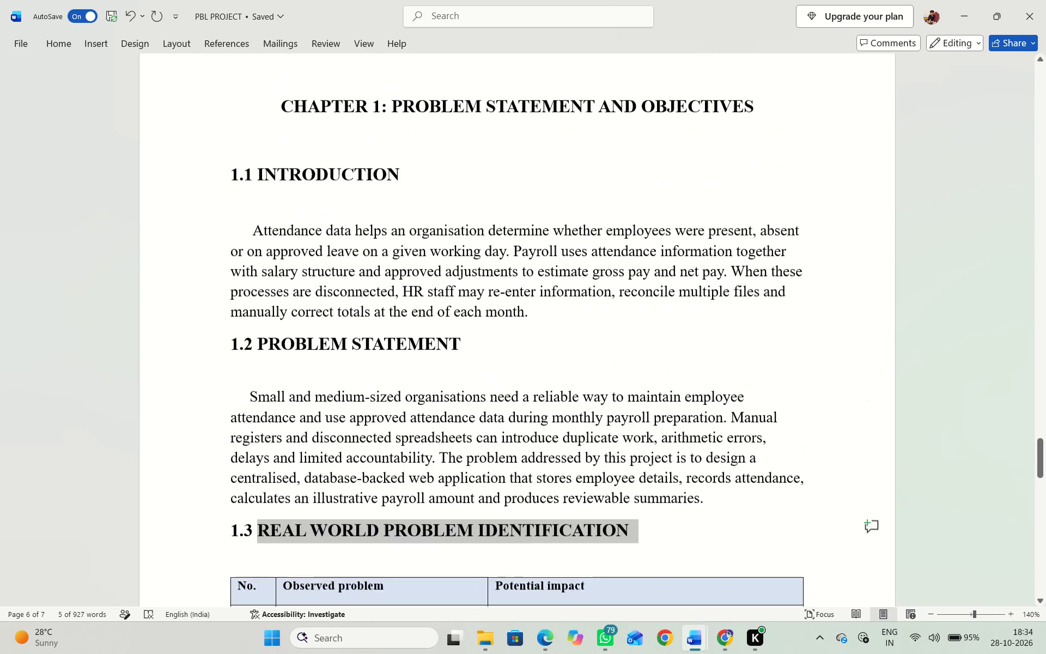
{"action": "scroll", "coordinate": [245, 337], "scroll_direction": "up", "scroll_amount": 4}
{"action": "scroll", "coordinate": [266, 251], "scroll_direction": "up", "scroll_amount": 20}
{"action": "scroll", "coordinate": [266, 251], "scroll_direction": "up", "scroll_amount": 5}
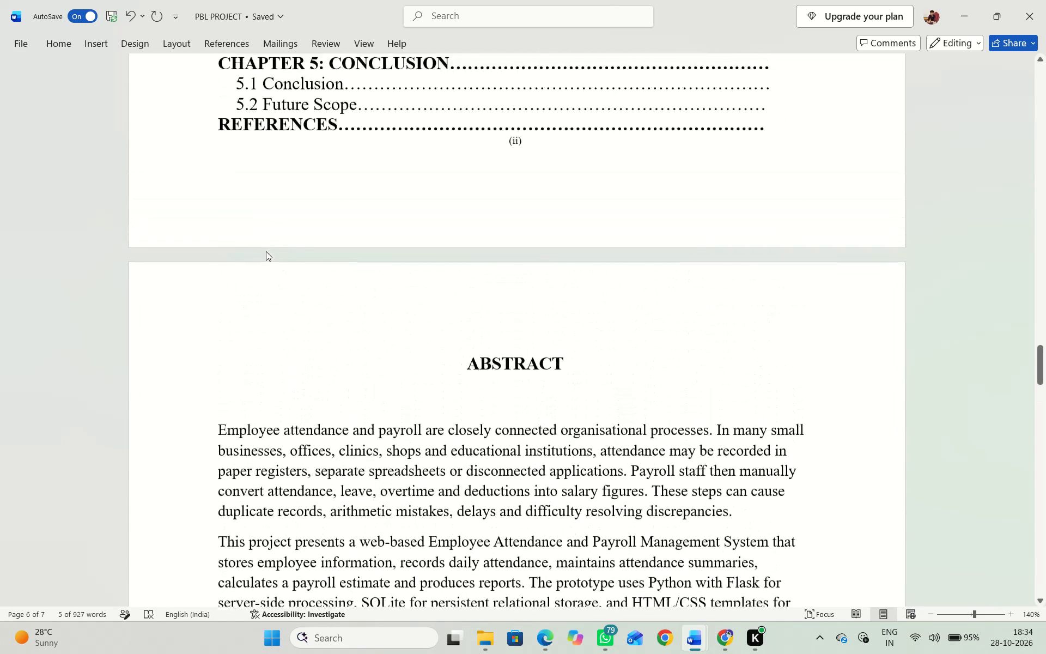
{"action": "scroll", "coordinate": [266, 251], "scroll_direction": "up", "scroll_amount": 12}
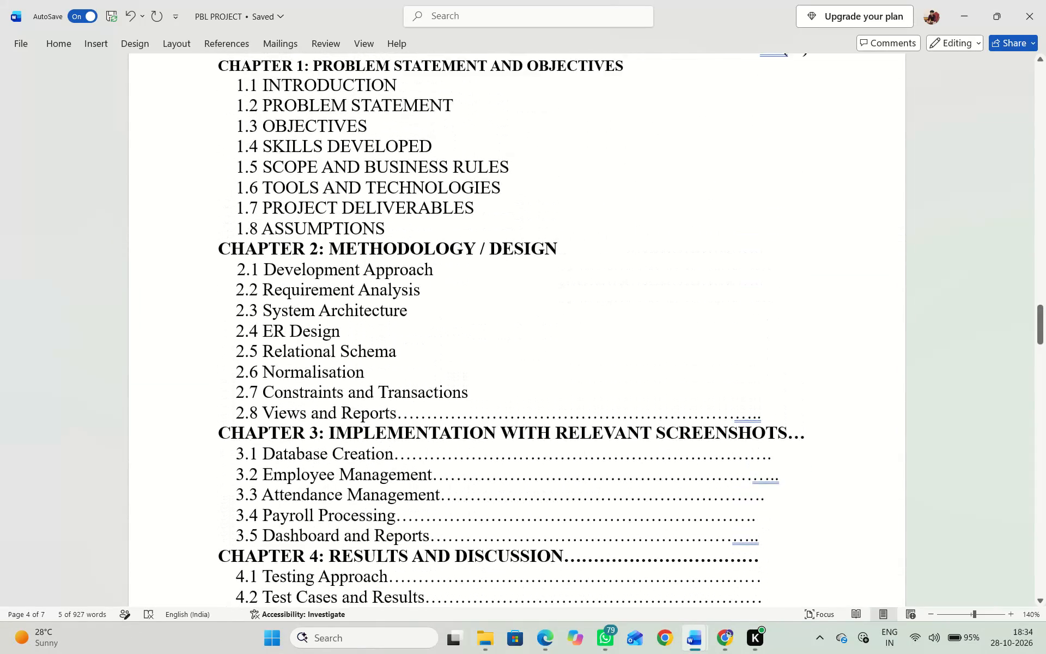
{"action": "scroll", "coordinate": [283, 62], "scroll_direction": "up", "scroll_amount": 3}
{"action": "left_click", "coordinate": [262, 265]}
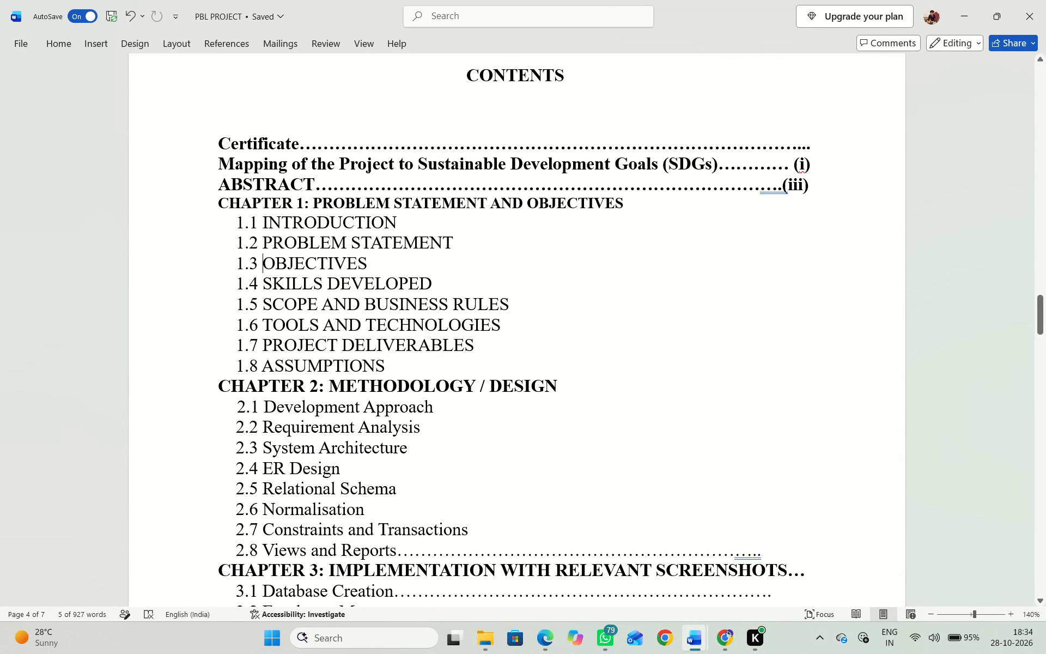
{"action": "key", "text": "ctrl+v"}
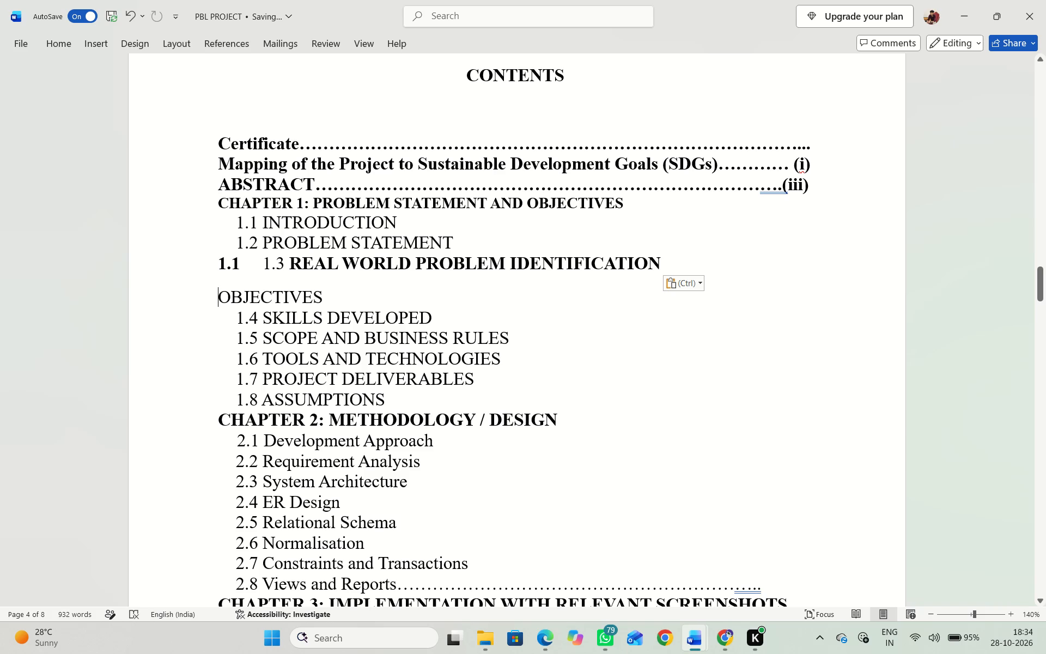
{"action": "key", "text": "BackSpace"}
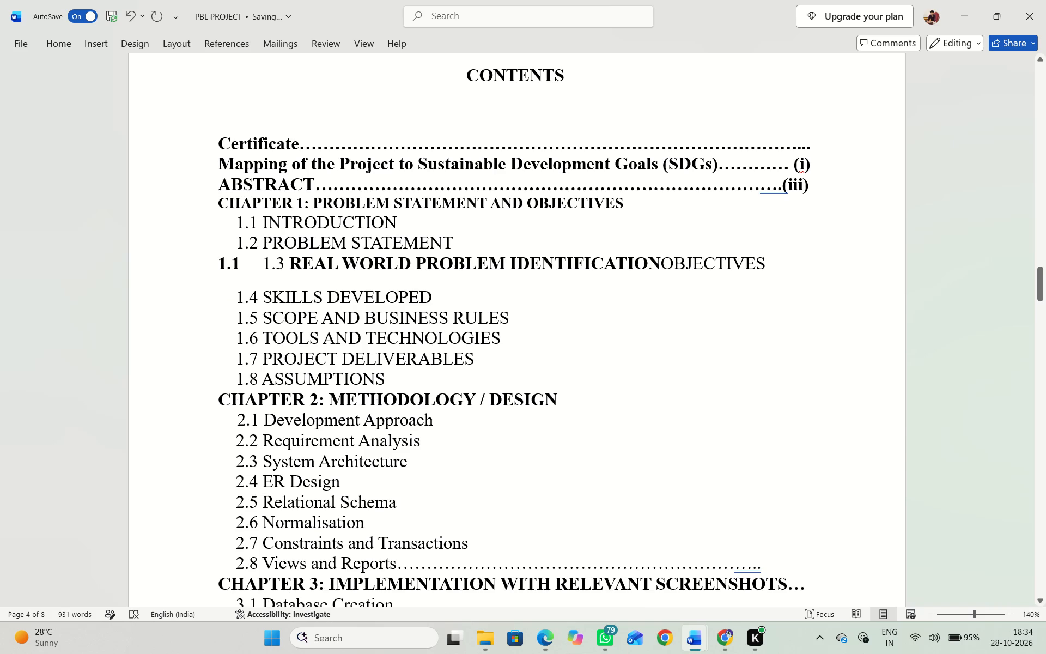
Remove the bold formatting from the 1.3 contents entry and insert a space before OBJECTIVES.
{"action": "left_click_drag", "start_coordinate": [660, 263], "coordinate": [381, 271]}
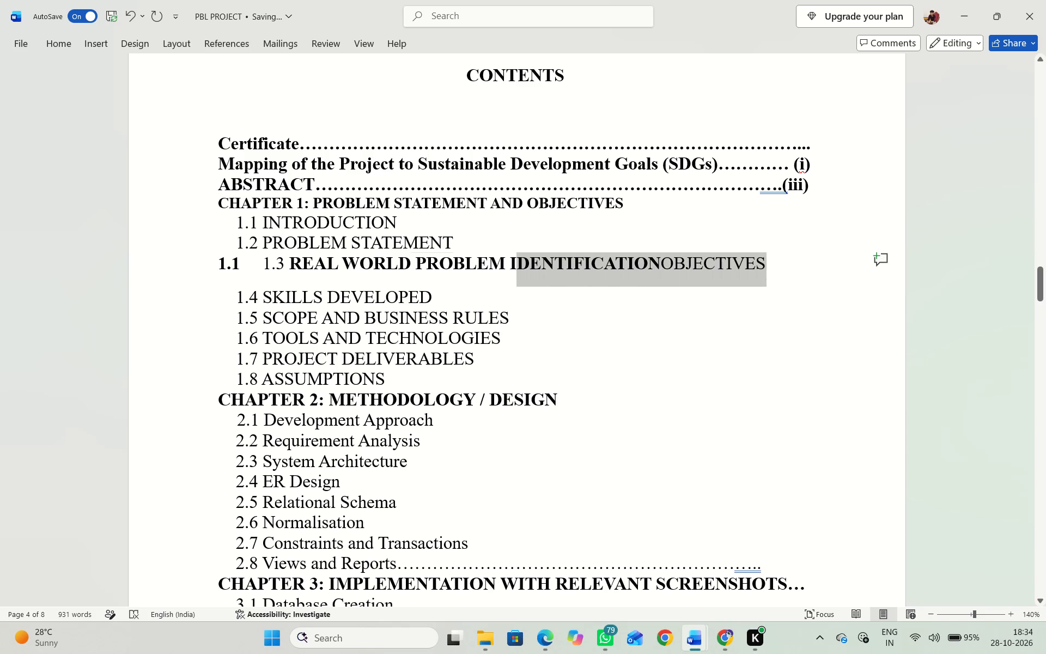
{"action": "left_click_drag", "start_coordinate": [381, 271], "coordinate": [326, 264]}
{"action": "left_click", "coordinate": [332, 243]}
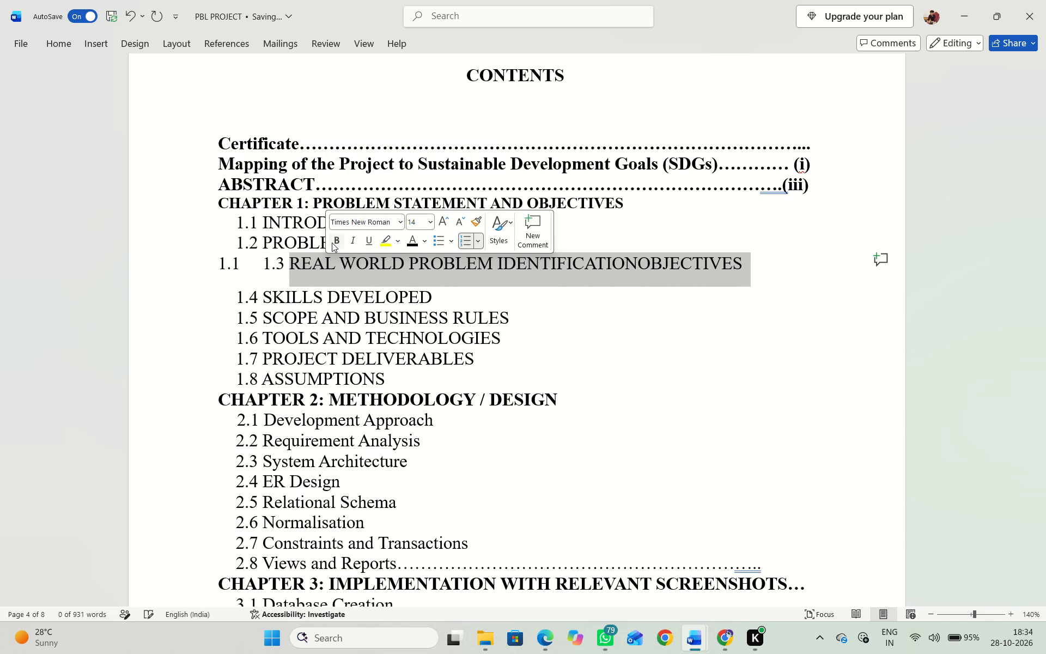
{"action": "left_click", "coordinate": [635, 256]}
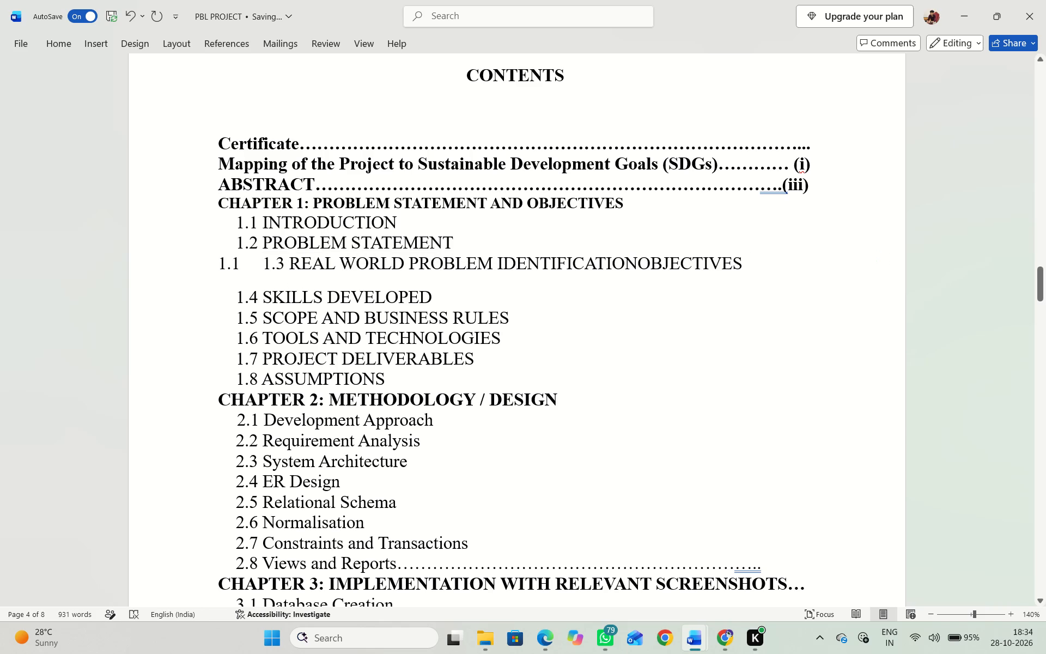
{"action": "key", "text": "space"}
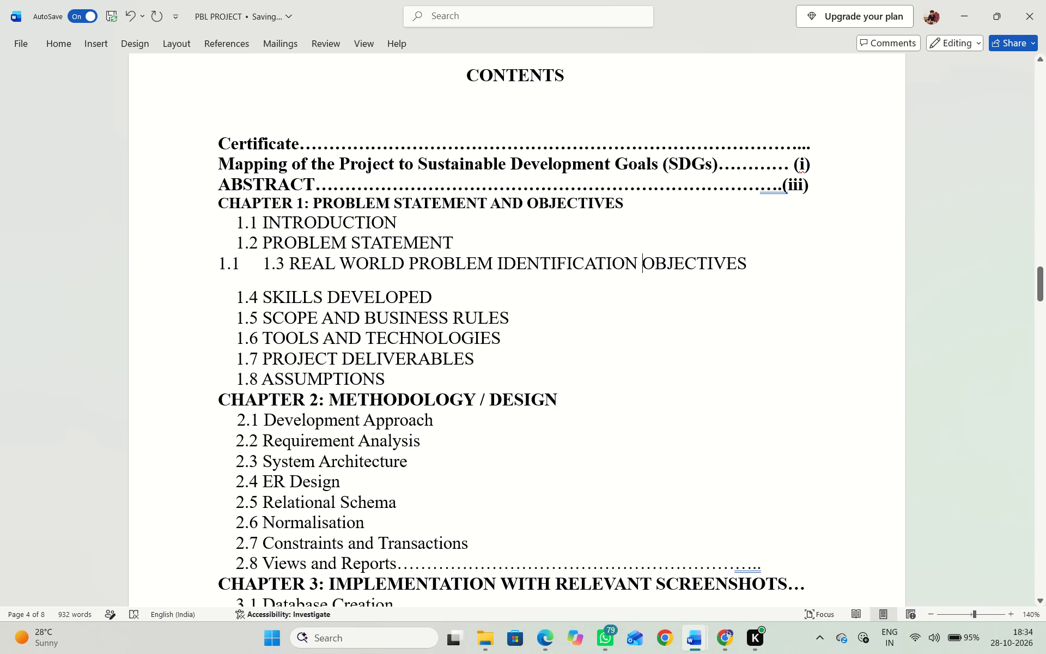
Remove the extra automatic 1.1 number before the 1.3 contents entry and indent the entry with spaces to align with its neighbours.
{"action": "left_click", "coordinate": [266, 269]}
{"action": "key", "text": "BackSpace"}
{"action": "key", "text": "BackSpace"}
{"action": "key", "text": "BackSpace"}
{"action": "key", "text": "BackSpace"}
{"action": "key", "text": "BackSpace"}
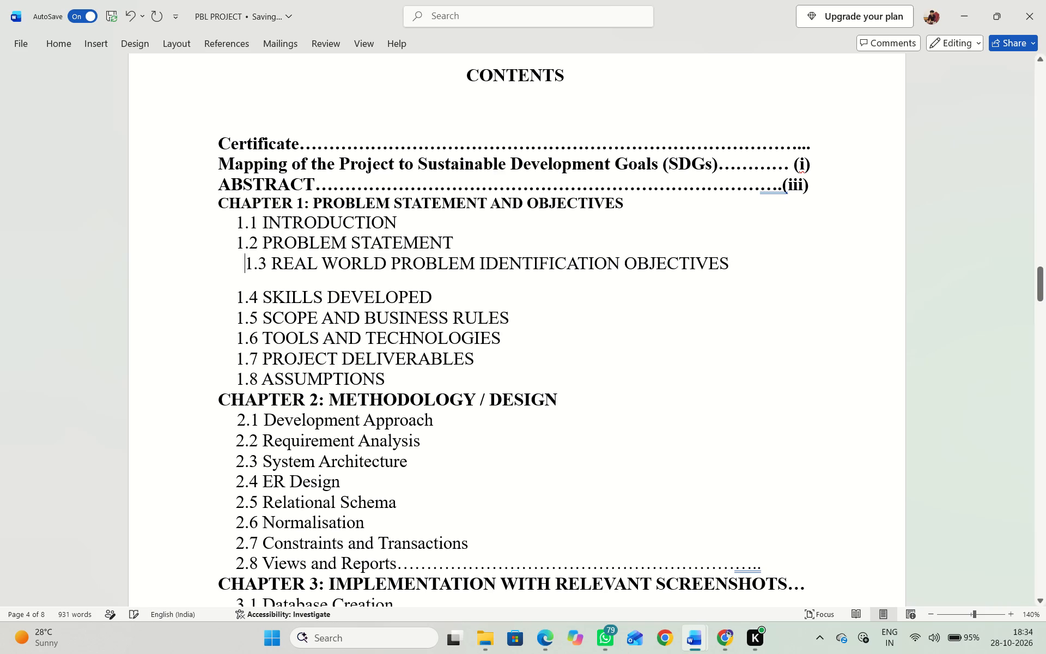
{"action": "key", "text": "BackSpace"}
{"action": "key", "text": "space"}
{"action": "key", "text": "space"}
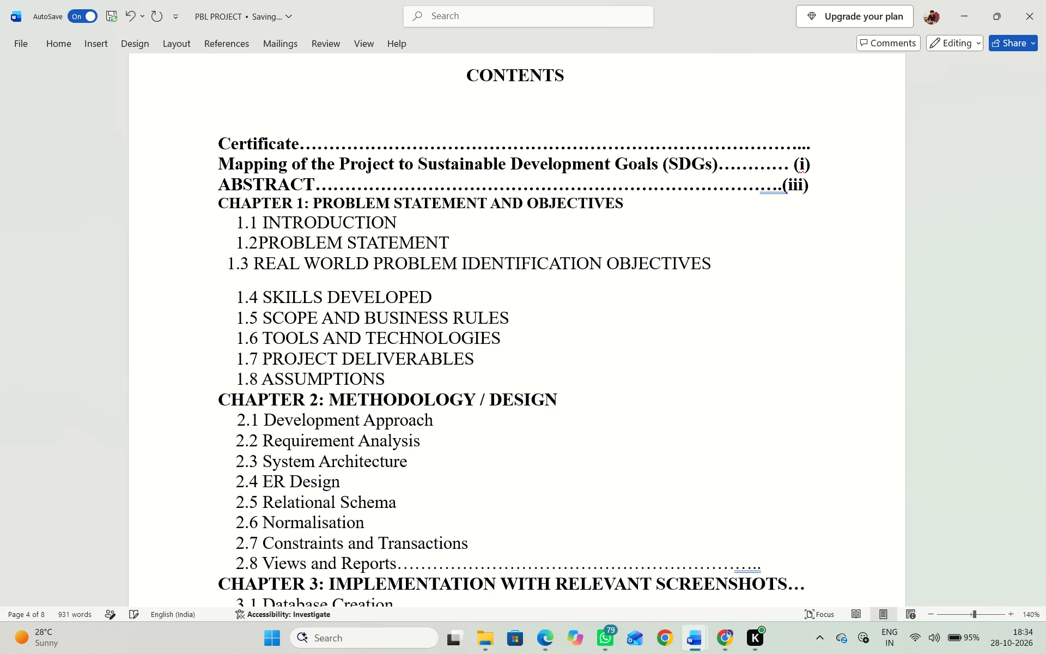
{"action": "key", "text": "space"}
{"action": "key", "text": "space"}
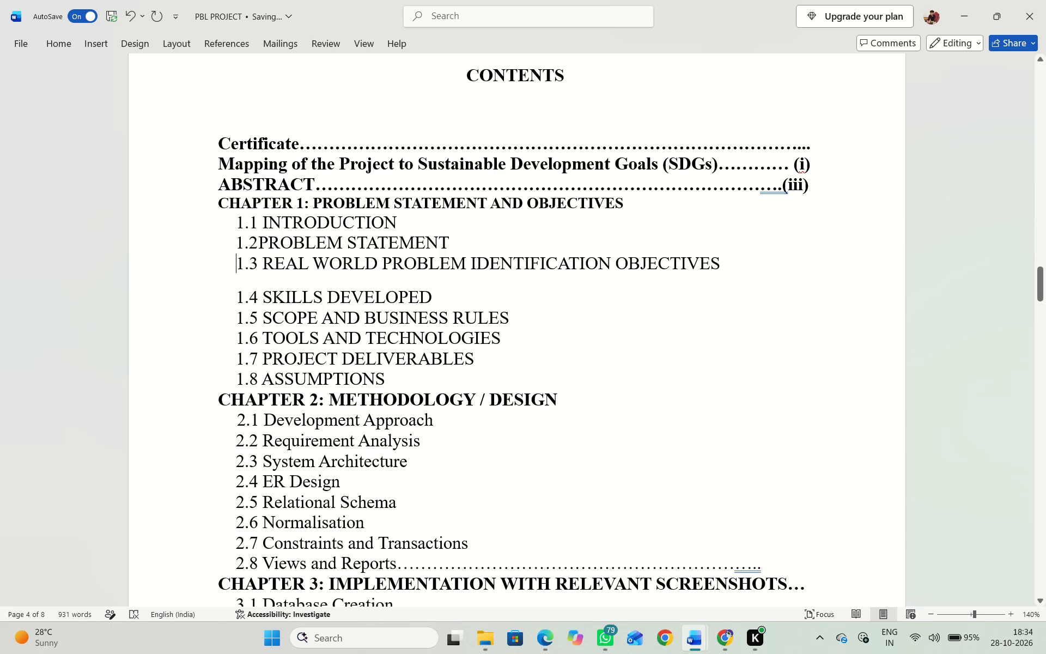
Insert an ampersand between IDENTIFICATION and OBJECTIVES in the 1.3 entry on the CONTENTS page, with a space on each side.
{"action": "left_click", "coordinate": [616, 263]}
{"action": "key", "text": "BackSpace"}
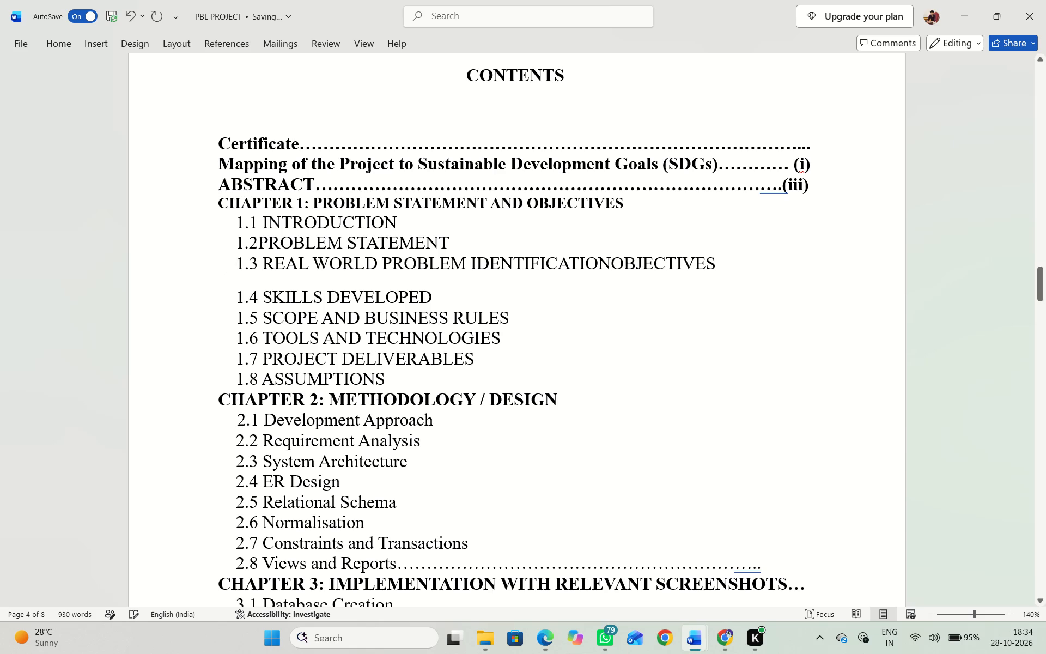
{"action": "key", "text": "space"}
{"action": "key", "text": "shift+ampersand"}
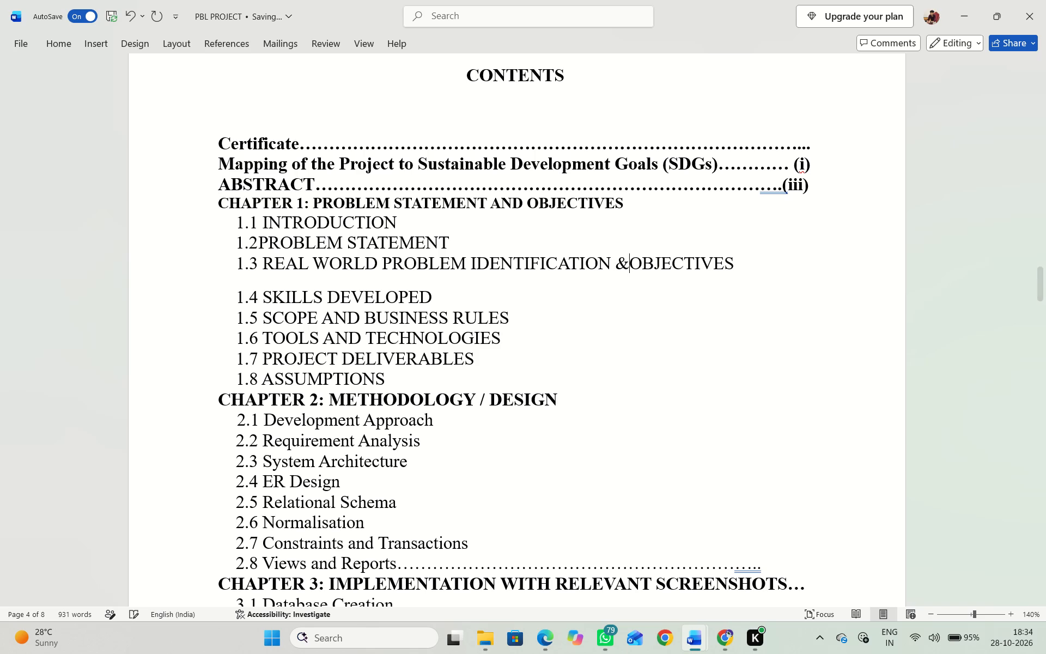
{"action": "key", "text": "space"}
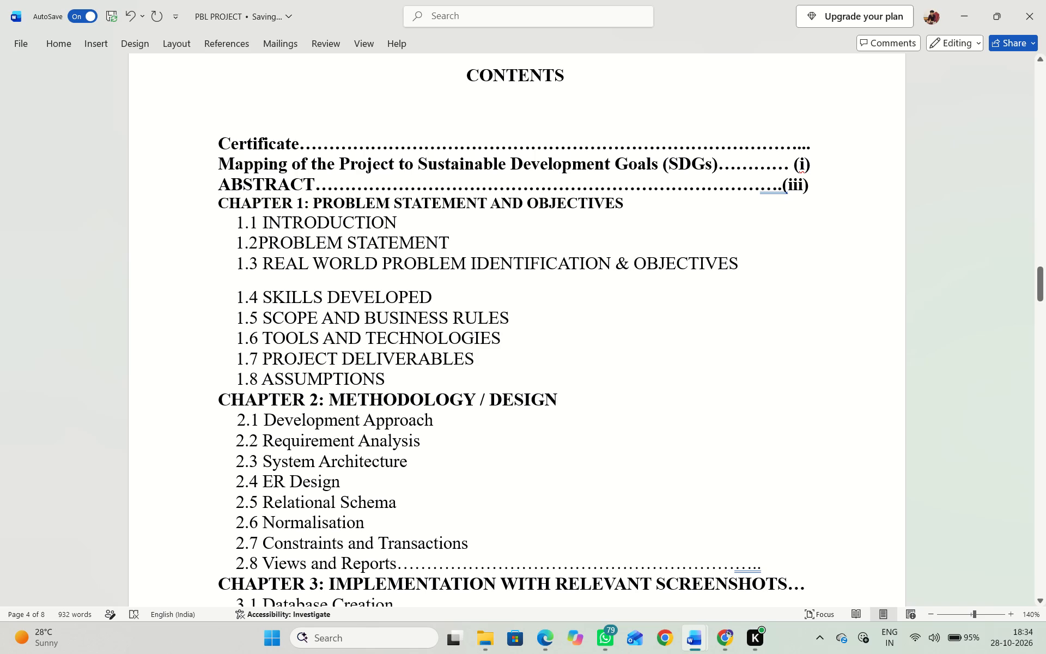
Remove the break and indent before the 1.4 SKILLS DEVELOPED contents entry, then restart it on a new line indented with four spaces.
{"action": "left_click", "coordinate": [234, 299]}
{"action": "key", "text": "BackSpace"}
{"action": "key", "text": "BackSpace"}
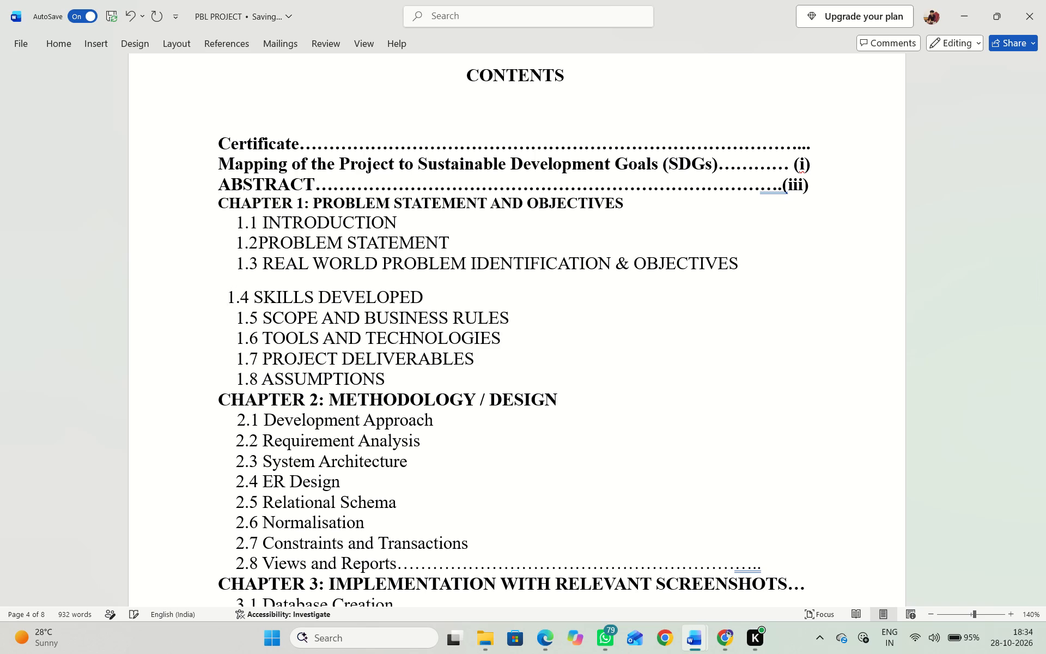
{"action": "key", "text": "BackSpace"}
{"action": "key", "text": "BackSpace"}
{"action": "key", "text": "BackSpace"}
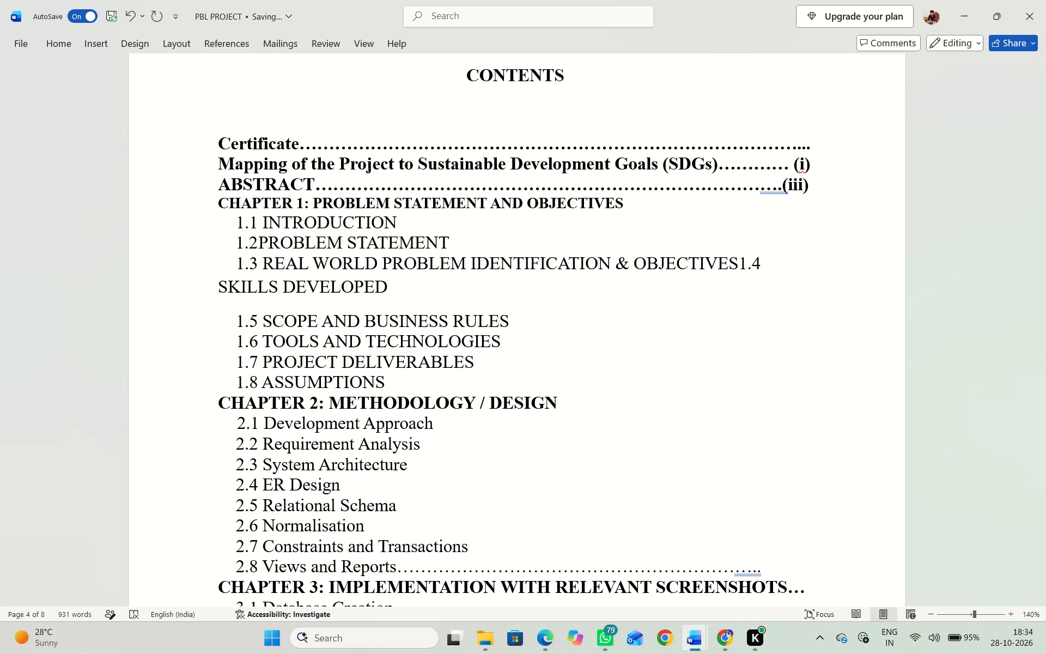
{"action": "key", "text": "Return"}
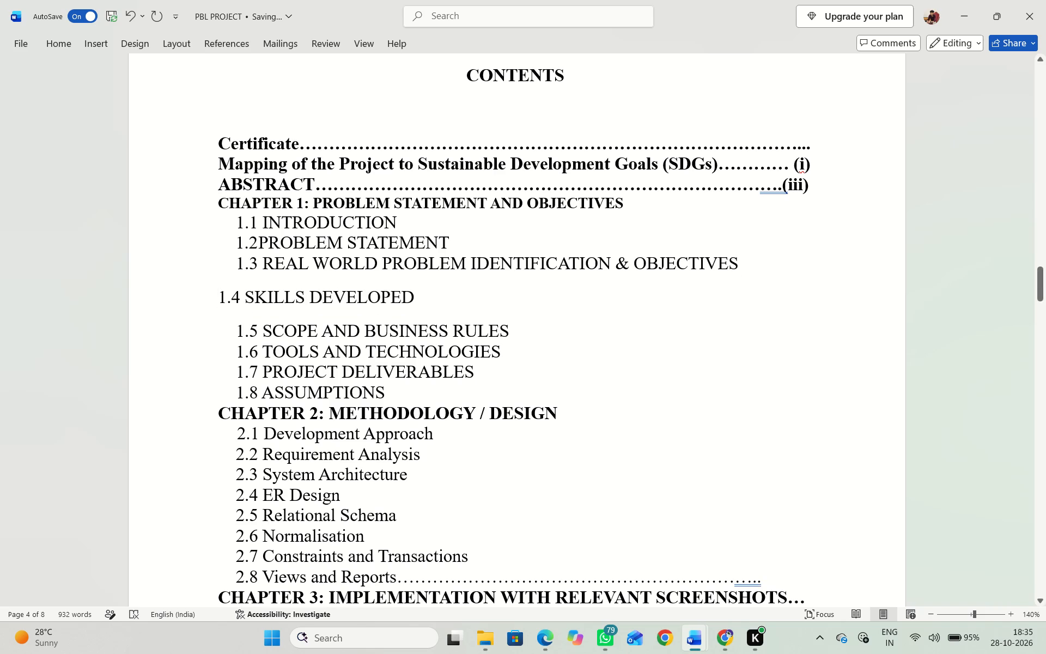
{"action": "key", "text": "space"}
{"action": "key", "text": "space"}
{"action": "key", "text": "space"}
{"action": "key", "text": "space"}
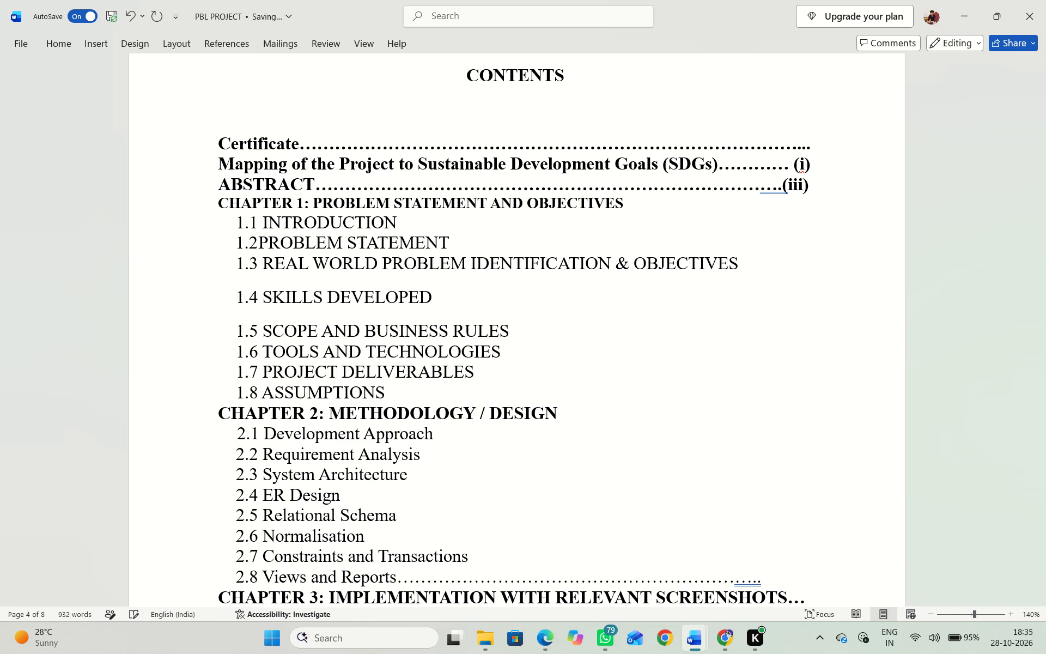
Apply the No Spacing style to the whole contents list, from the Certificate entry through the REFERENCES entry.
{"action": "scroll", "coordinate": [242, 279], "scroll_direction": "down", "scroll_amount": 10}
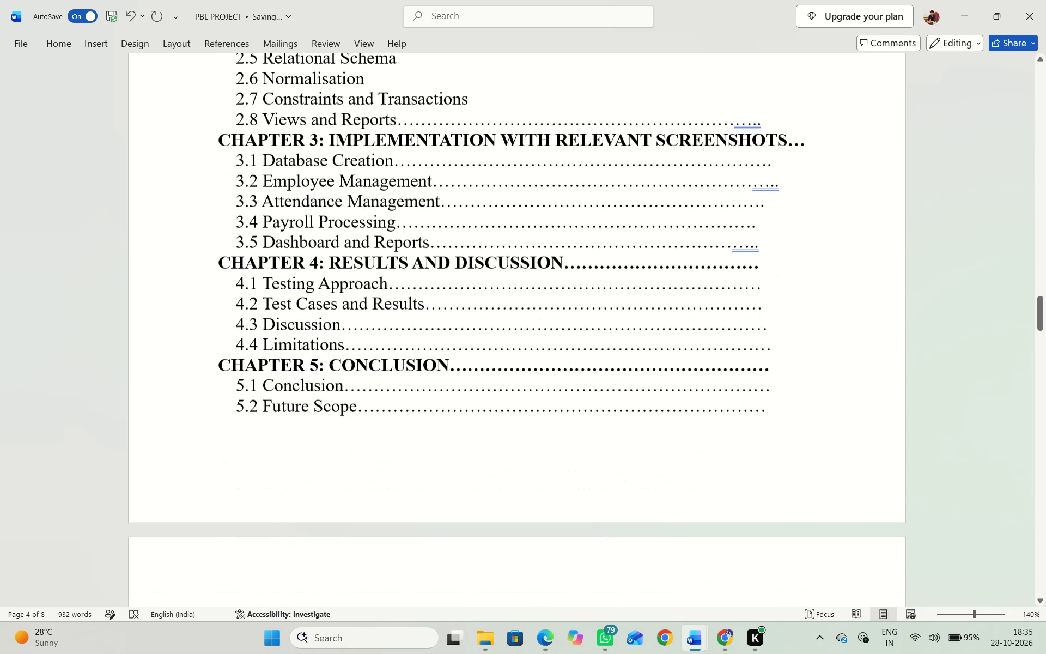
{"action": "scroll", "coordinate": [248, 266], "scroll_direction": "down", "scroll_amount": 6}
{"action": "scroll", "coordinate": [248, 266], "scroll_direction": "up", "scroll_amount": 18}
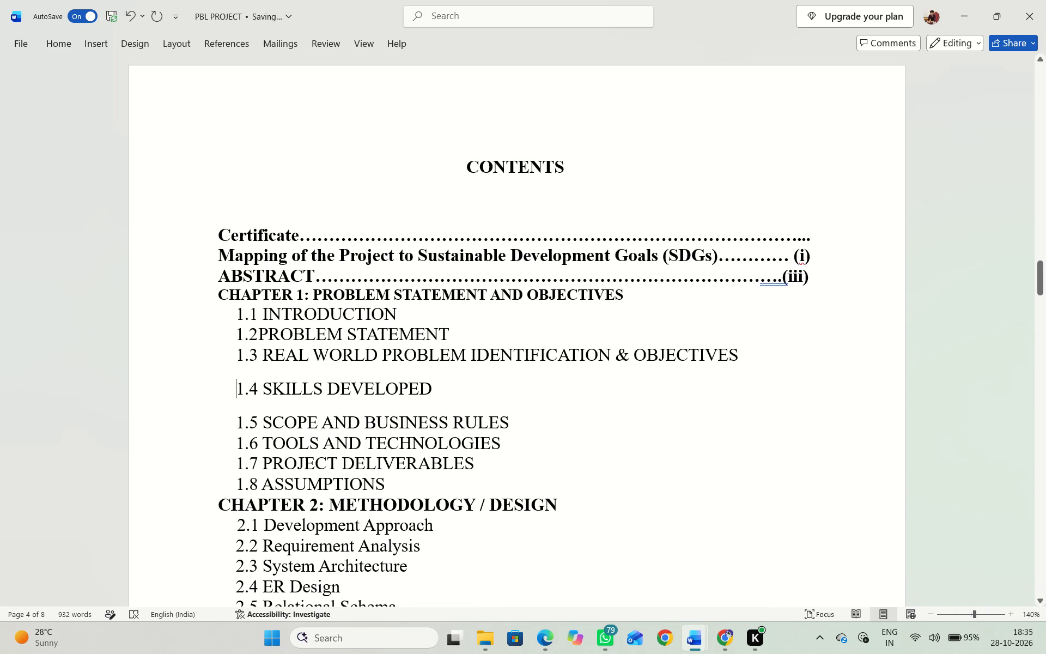
{"action": "left_click_drag", "start_coordinate": [215, 231], "coordinate": [319, 623]}
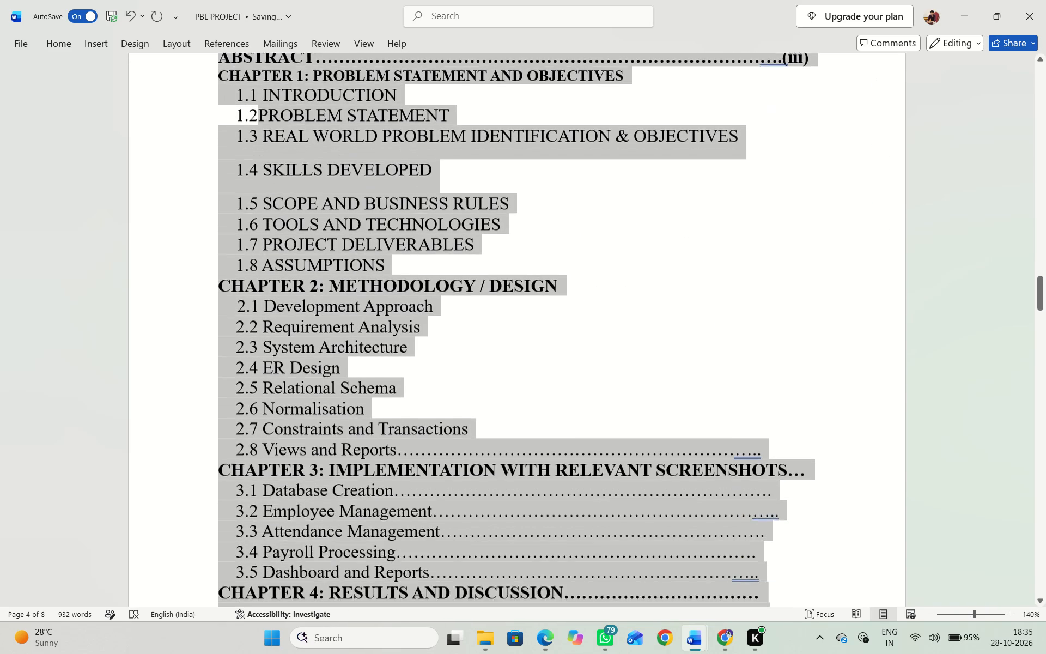
{"action": "left_click_drag", "start_coordinate": [319, 623], "coordinate": [286, 456]}
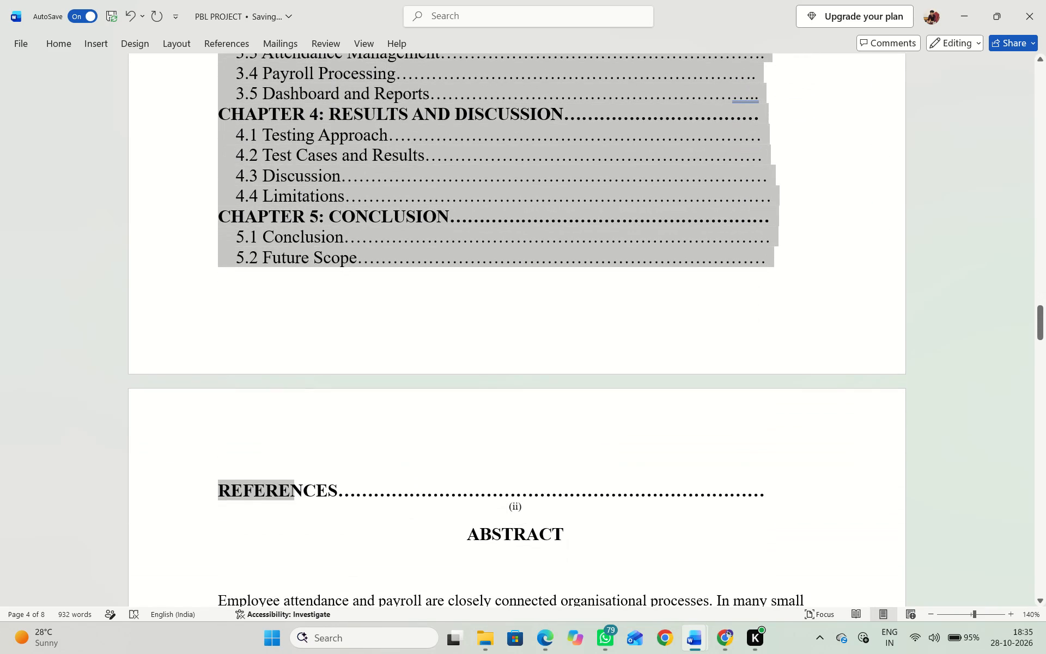
{"action": "left_click_drag", "start_coordinate": [286, 456], "coordinate": [408, 508]}
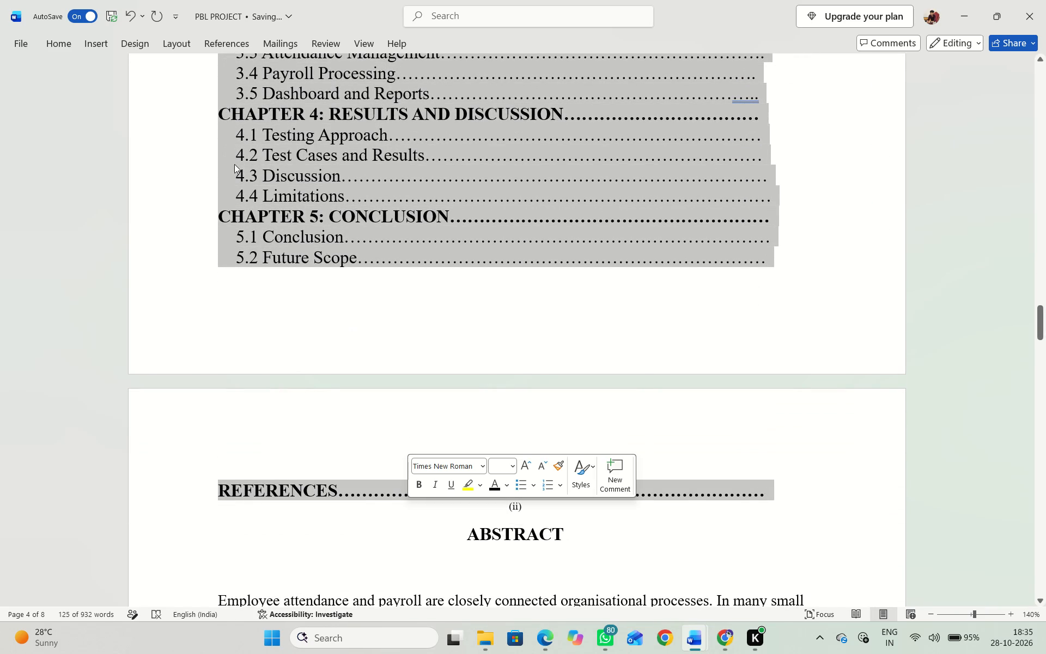
{"action": "left_click", "coordinate": [80, 42]}
{"action": "left_click", "coordinate": [66, 42]}
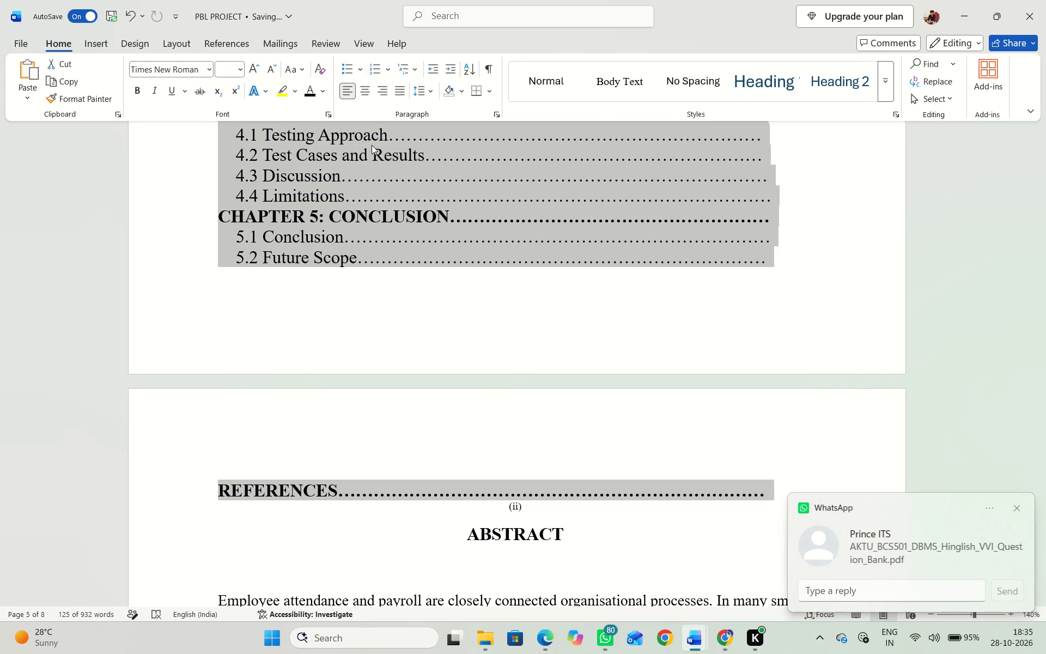
{"action": "left_click", "coordinate": [669, 80]}
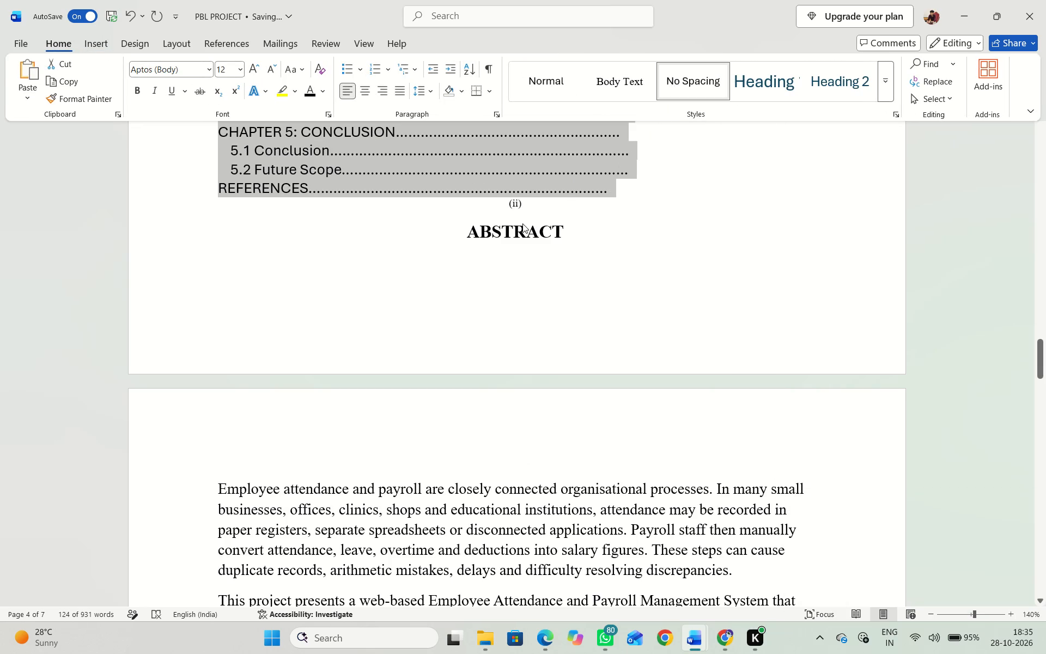
{"action": "scroll", "coordinate": [522, 223], "scroll_direction": "up", "scroll_amount": 16}
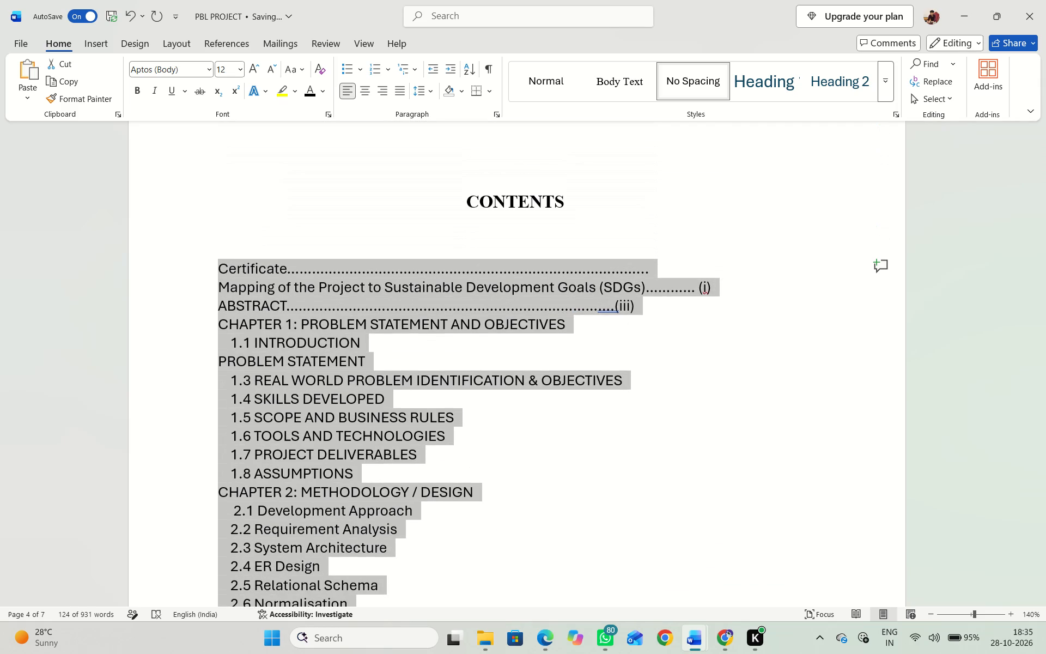
{"action": "left_click", "coordinate": [986, 300]}
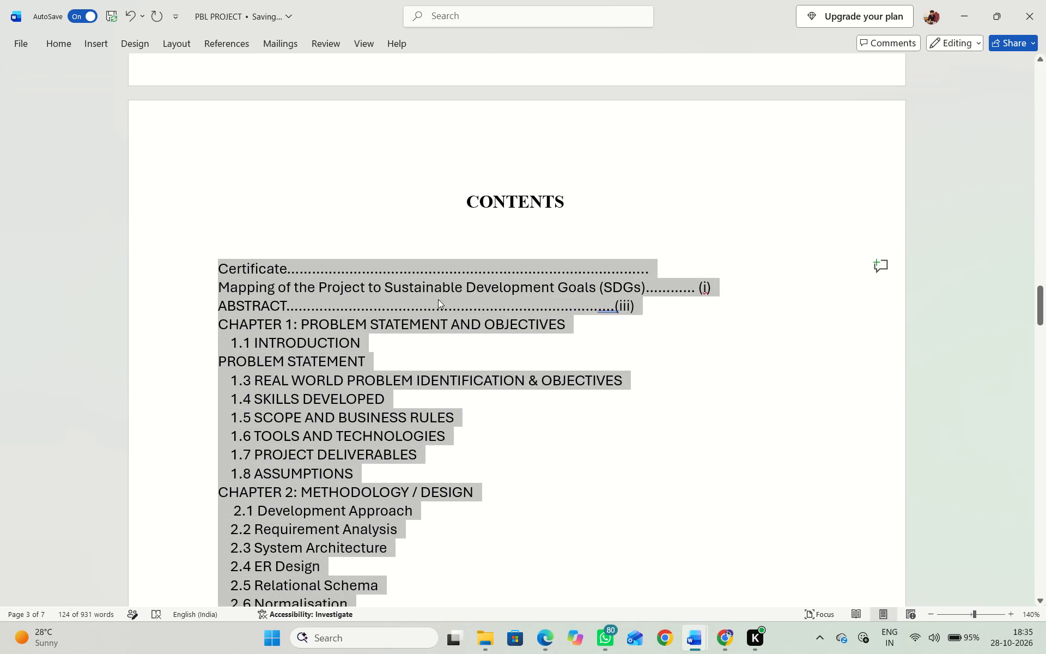
Format the Certificate line of the contents list as bold with font size 14.
{"action": "left_click", "coordinate": [228, 267]}
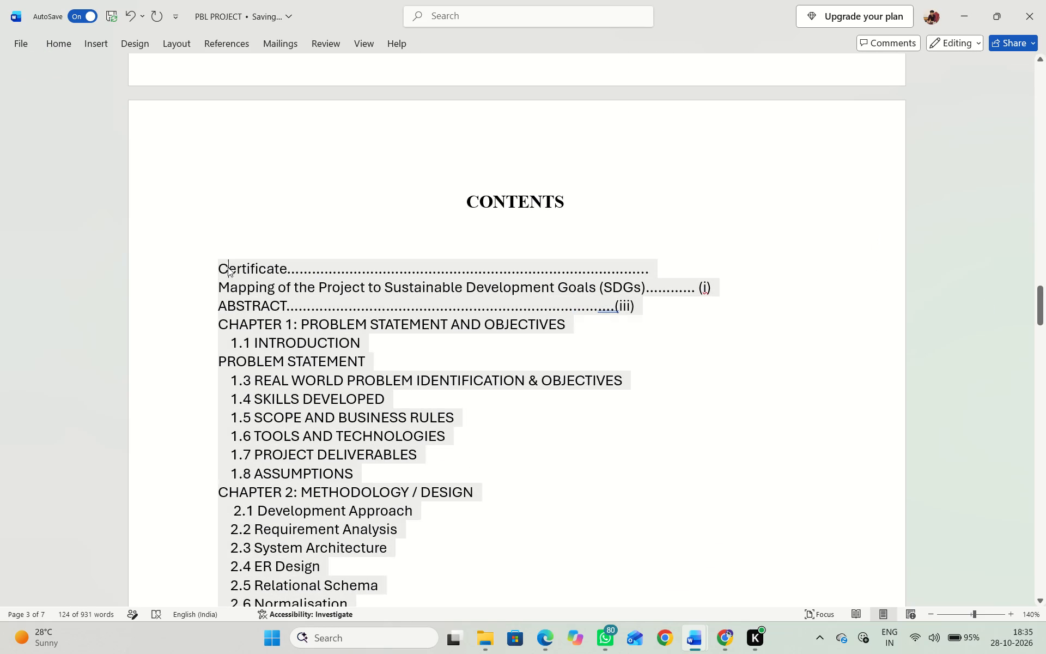
{"action": "left_click_drag", "start_coordinate": [220, 265], "coordinate": [537, 273]}
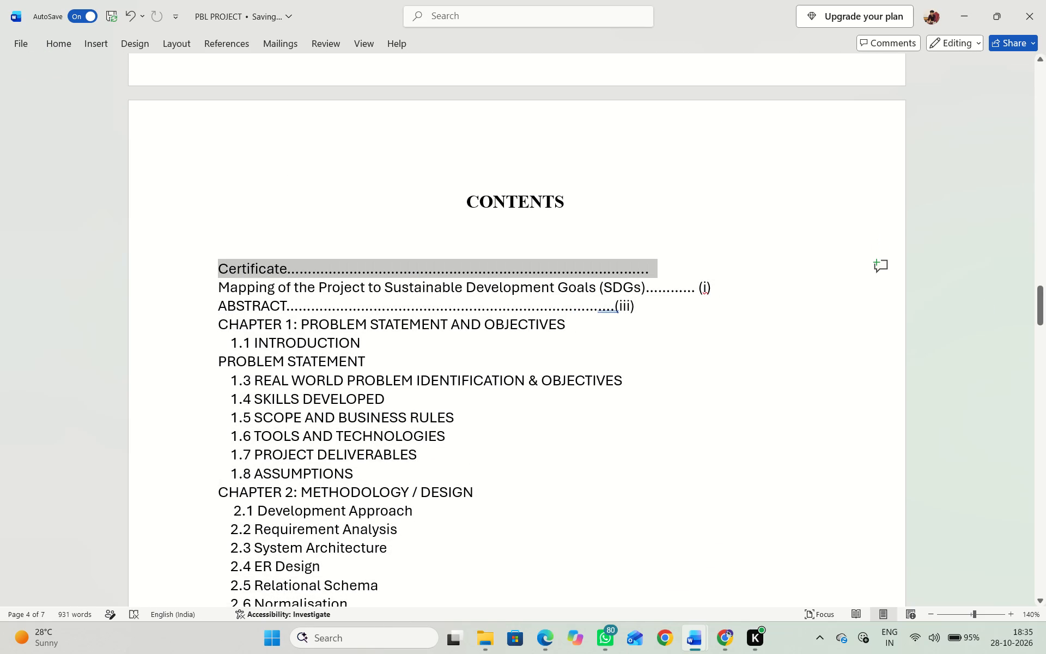
{"action": "left_click_drag", "start_coordinate": [537, 273], "coordinate": [538, 273]}
{"action": "left_click", "coordinate": [628, 223]}
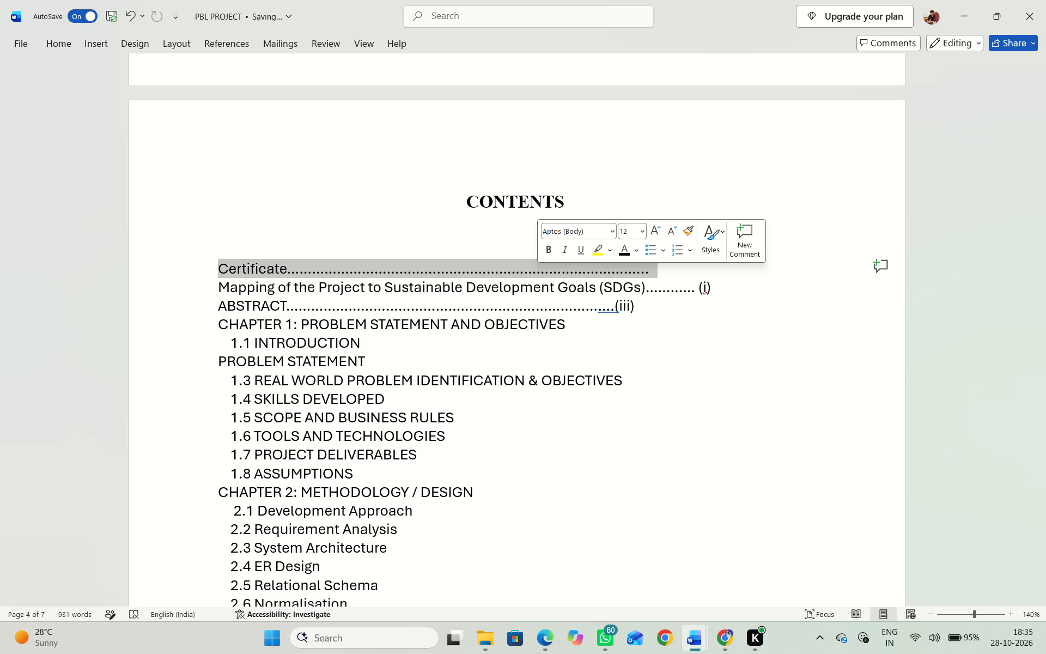
{"action": "left_click", "coordinate": [629, 231]}
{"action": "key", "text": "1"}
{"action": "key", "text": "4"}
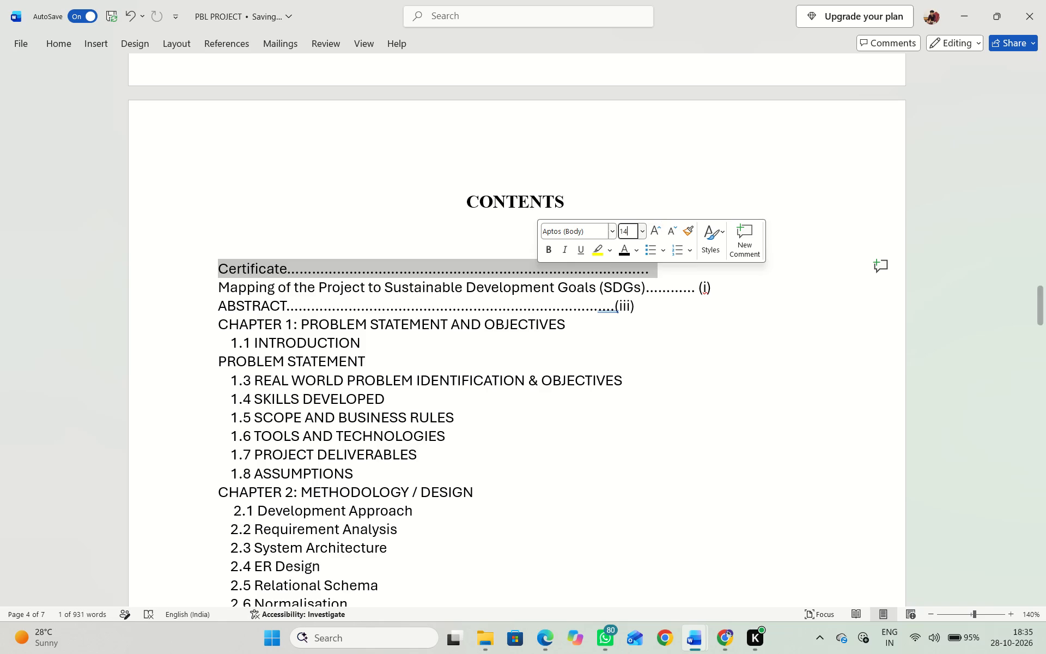
{"action": "left_click", "coordinate": [548, 245]}
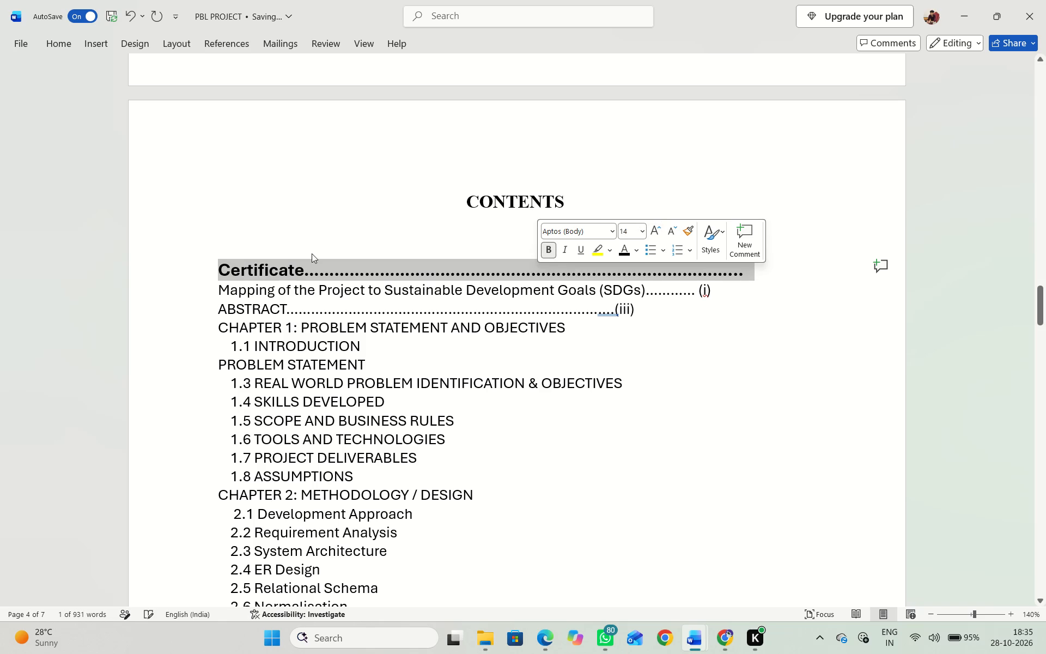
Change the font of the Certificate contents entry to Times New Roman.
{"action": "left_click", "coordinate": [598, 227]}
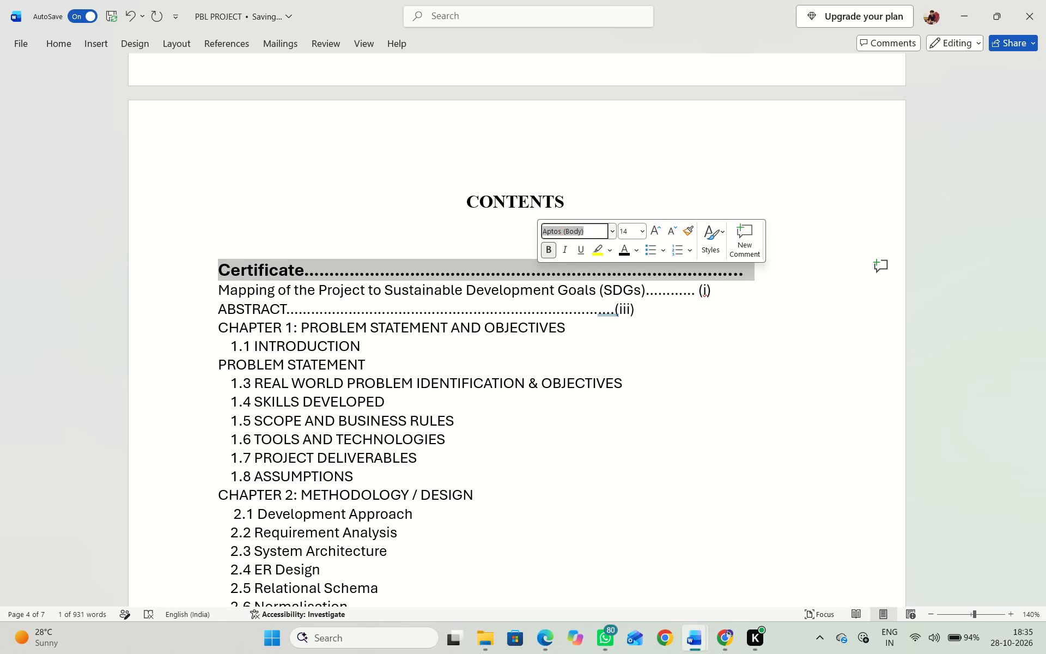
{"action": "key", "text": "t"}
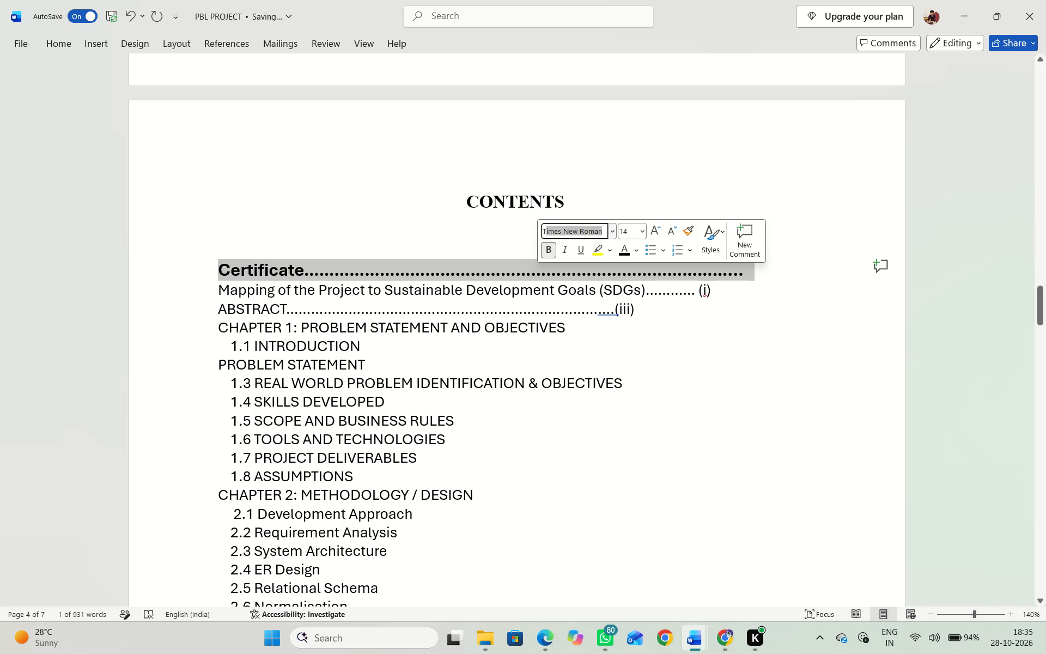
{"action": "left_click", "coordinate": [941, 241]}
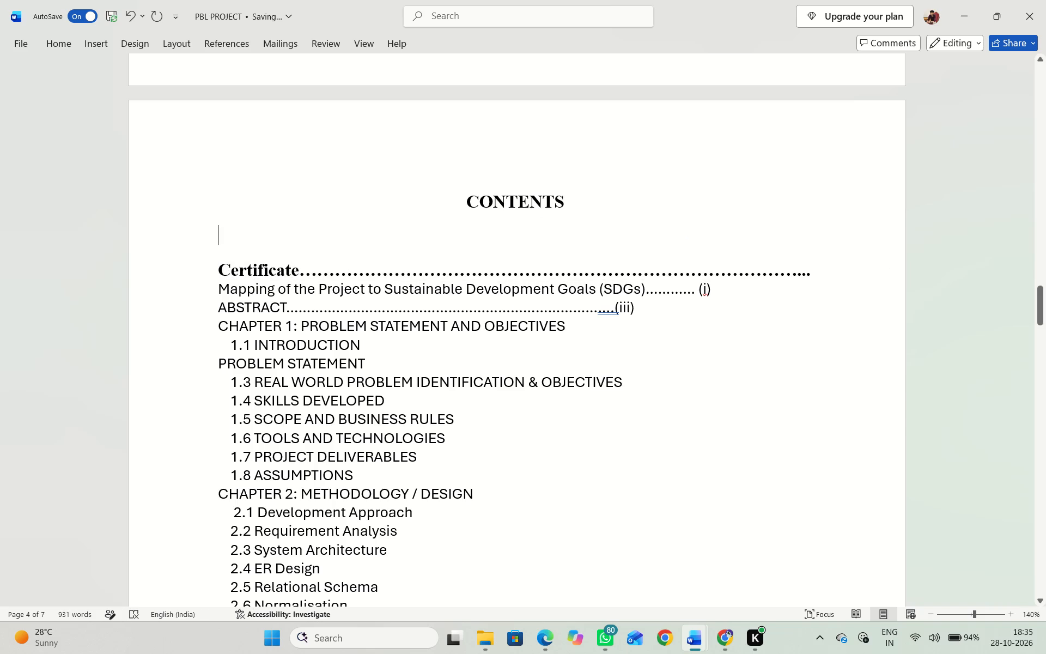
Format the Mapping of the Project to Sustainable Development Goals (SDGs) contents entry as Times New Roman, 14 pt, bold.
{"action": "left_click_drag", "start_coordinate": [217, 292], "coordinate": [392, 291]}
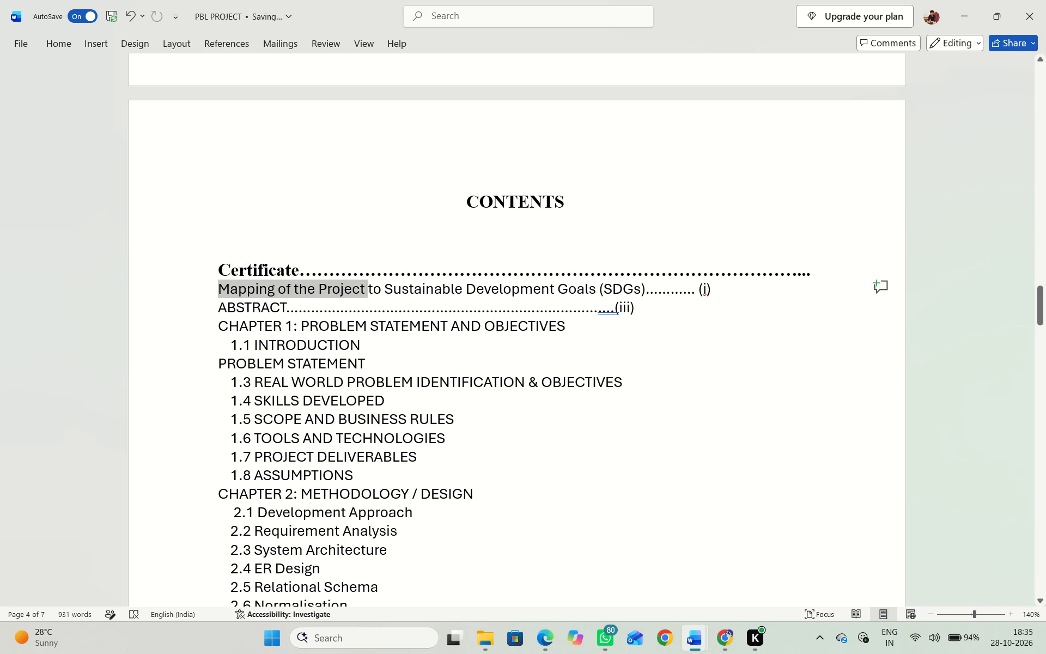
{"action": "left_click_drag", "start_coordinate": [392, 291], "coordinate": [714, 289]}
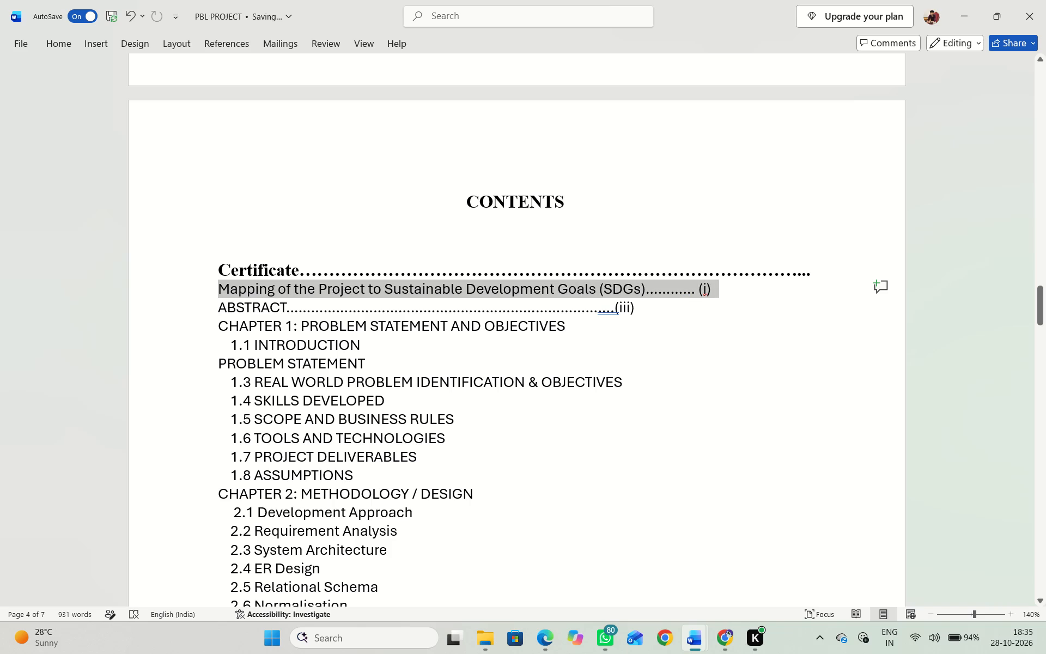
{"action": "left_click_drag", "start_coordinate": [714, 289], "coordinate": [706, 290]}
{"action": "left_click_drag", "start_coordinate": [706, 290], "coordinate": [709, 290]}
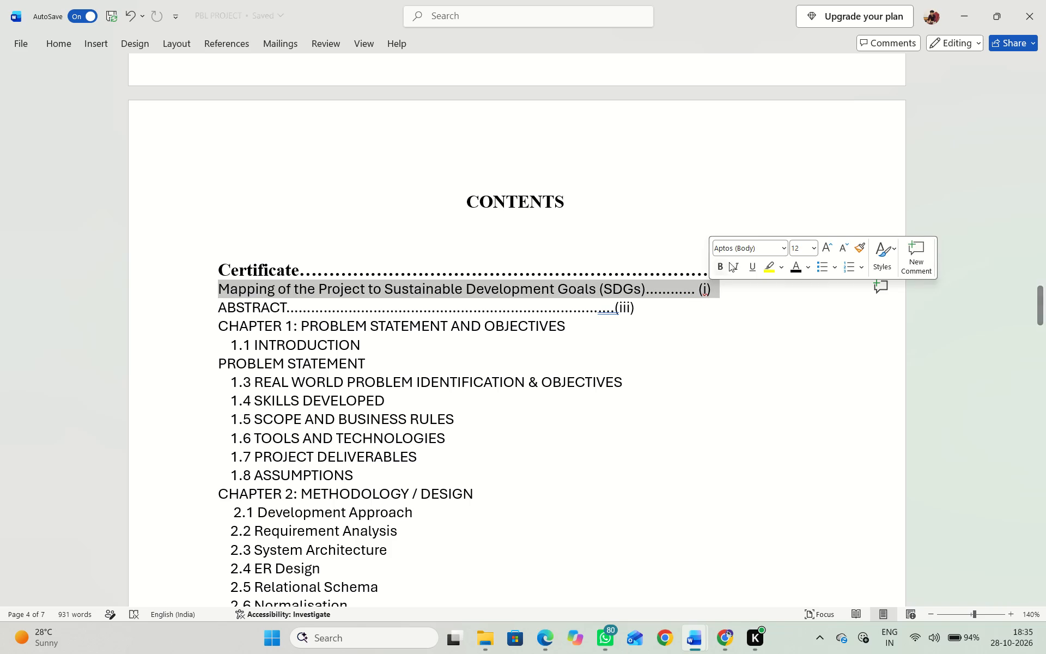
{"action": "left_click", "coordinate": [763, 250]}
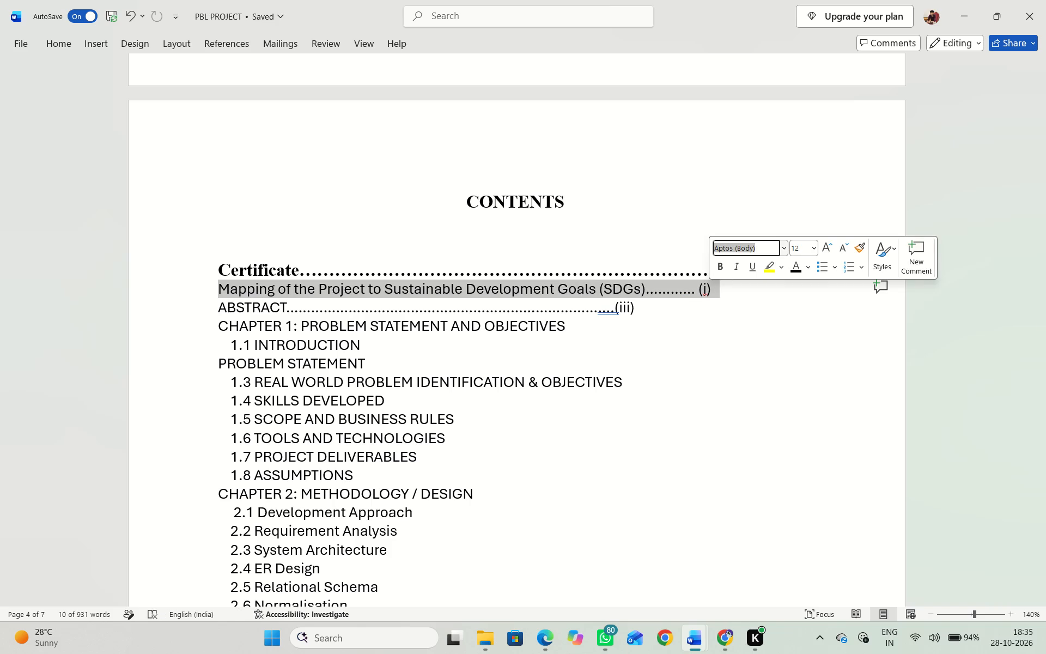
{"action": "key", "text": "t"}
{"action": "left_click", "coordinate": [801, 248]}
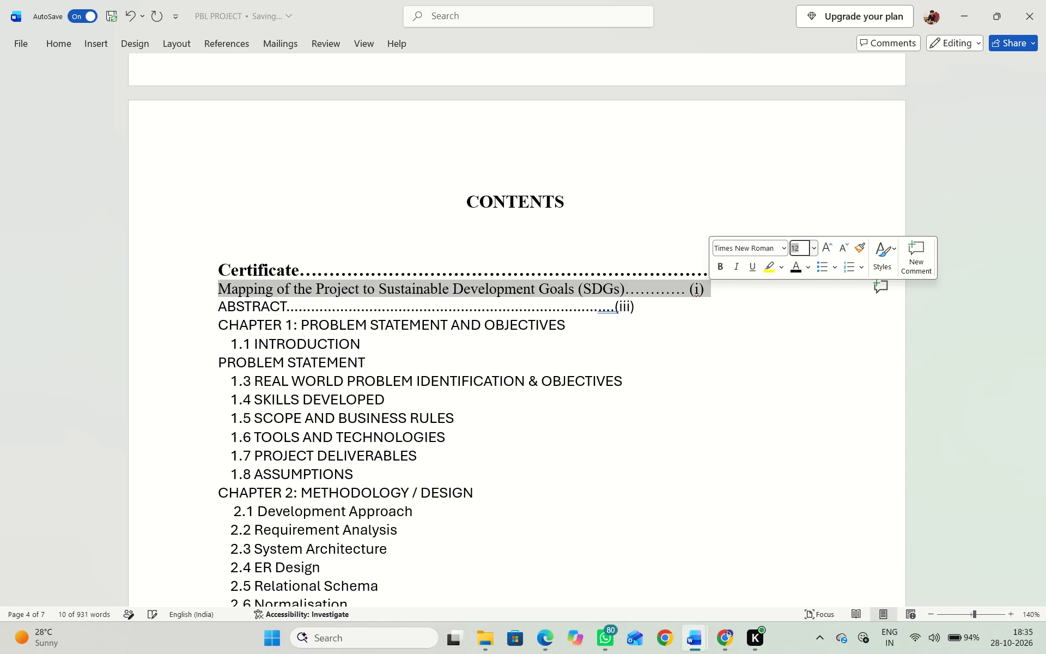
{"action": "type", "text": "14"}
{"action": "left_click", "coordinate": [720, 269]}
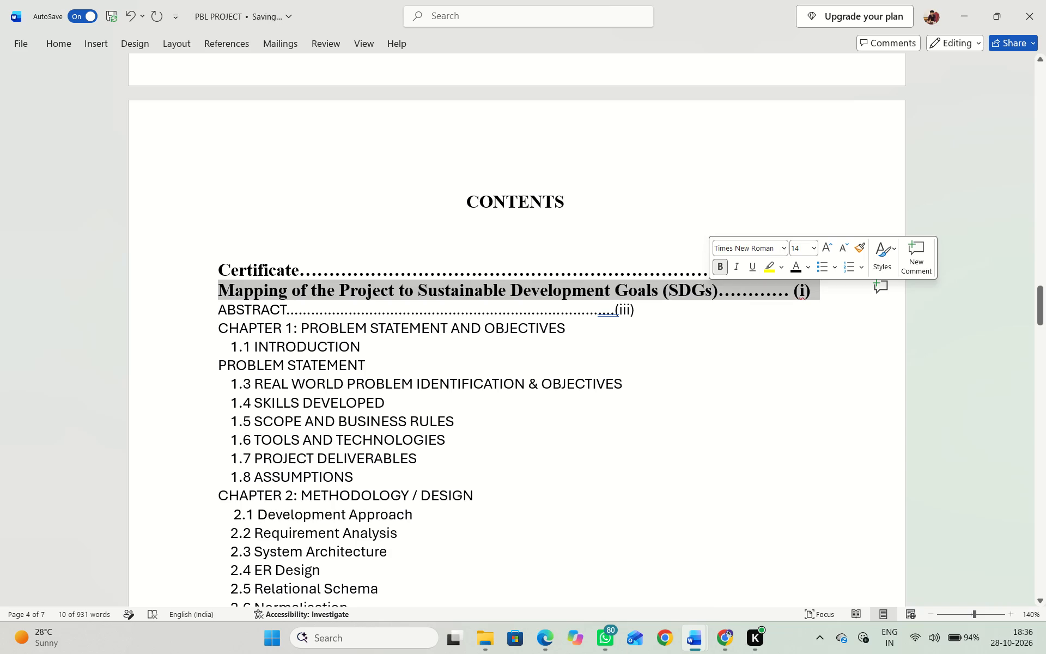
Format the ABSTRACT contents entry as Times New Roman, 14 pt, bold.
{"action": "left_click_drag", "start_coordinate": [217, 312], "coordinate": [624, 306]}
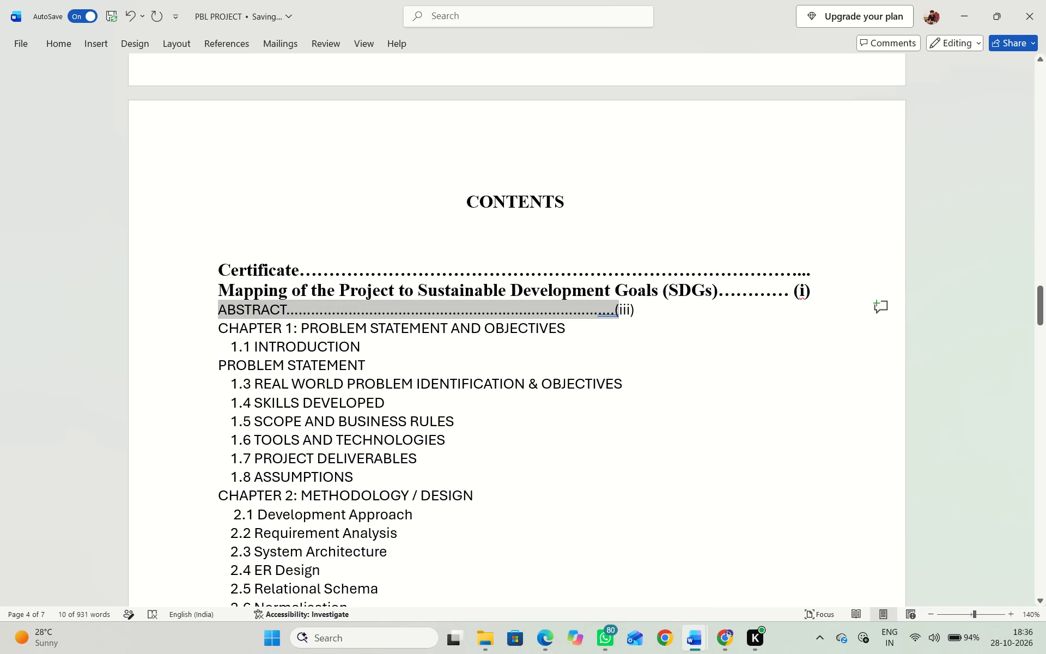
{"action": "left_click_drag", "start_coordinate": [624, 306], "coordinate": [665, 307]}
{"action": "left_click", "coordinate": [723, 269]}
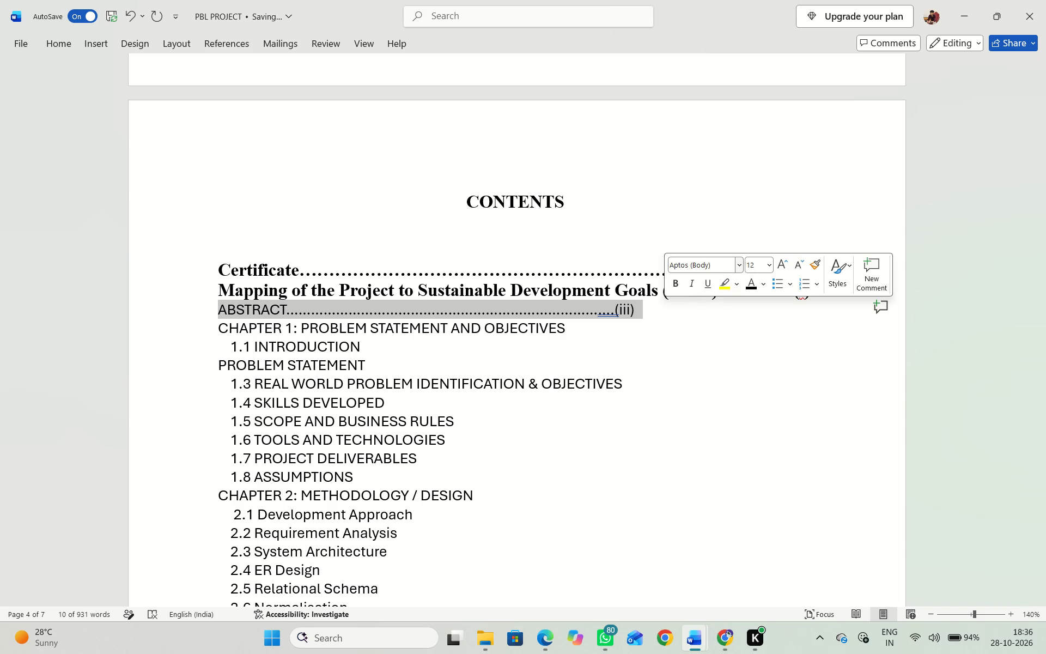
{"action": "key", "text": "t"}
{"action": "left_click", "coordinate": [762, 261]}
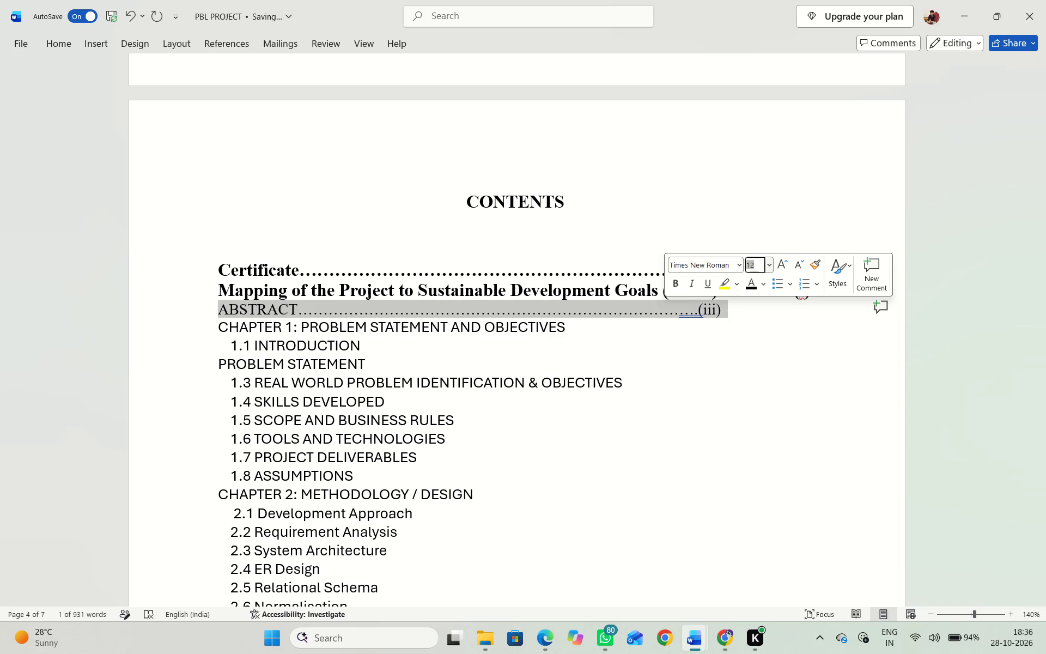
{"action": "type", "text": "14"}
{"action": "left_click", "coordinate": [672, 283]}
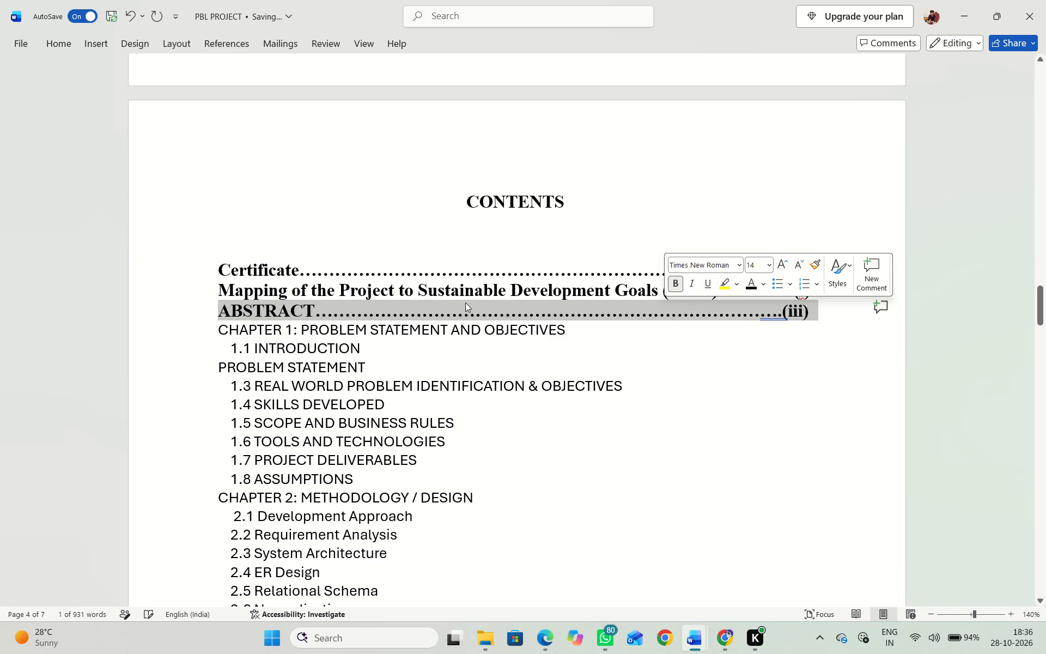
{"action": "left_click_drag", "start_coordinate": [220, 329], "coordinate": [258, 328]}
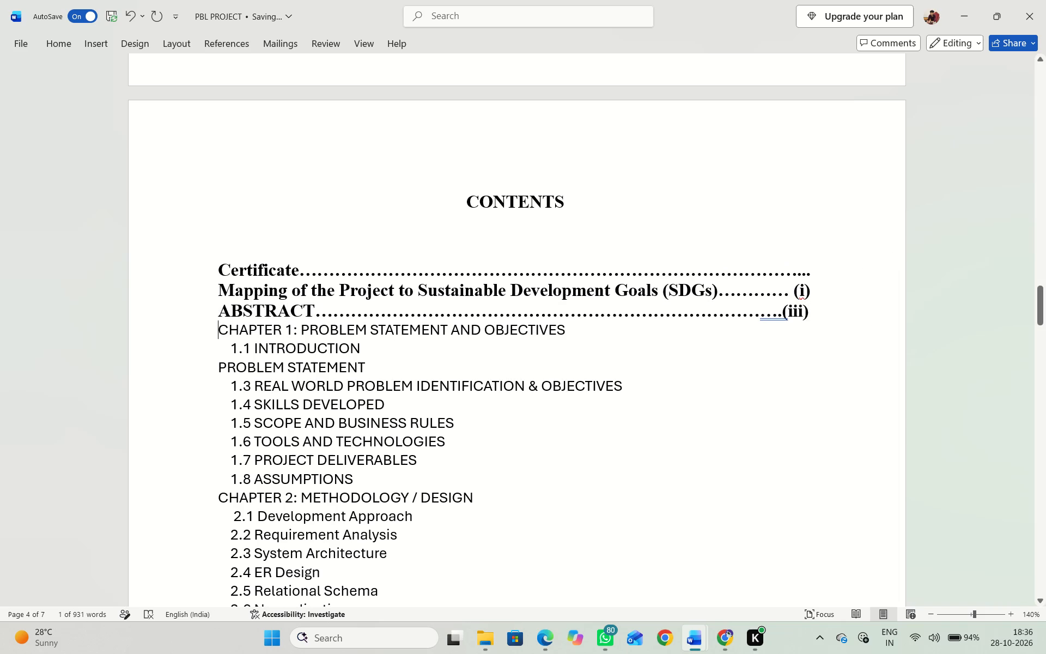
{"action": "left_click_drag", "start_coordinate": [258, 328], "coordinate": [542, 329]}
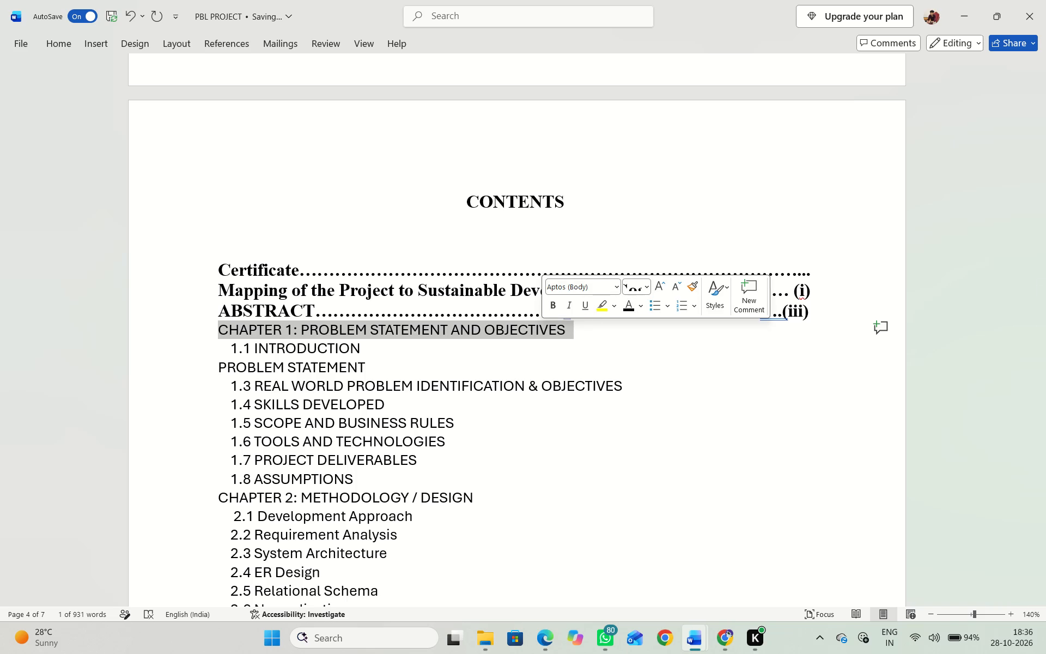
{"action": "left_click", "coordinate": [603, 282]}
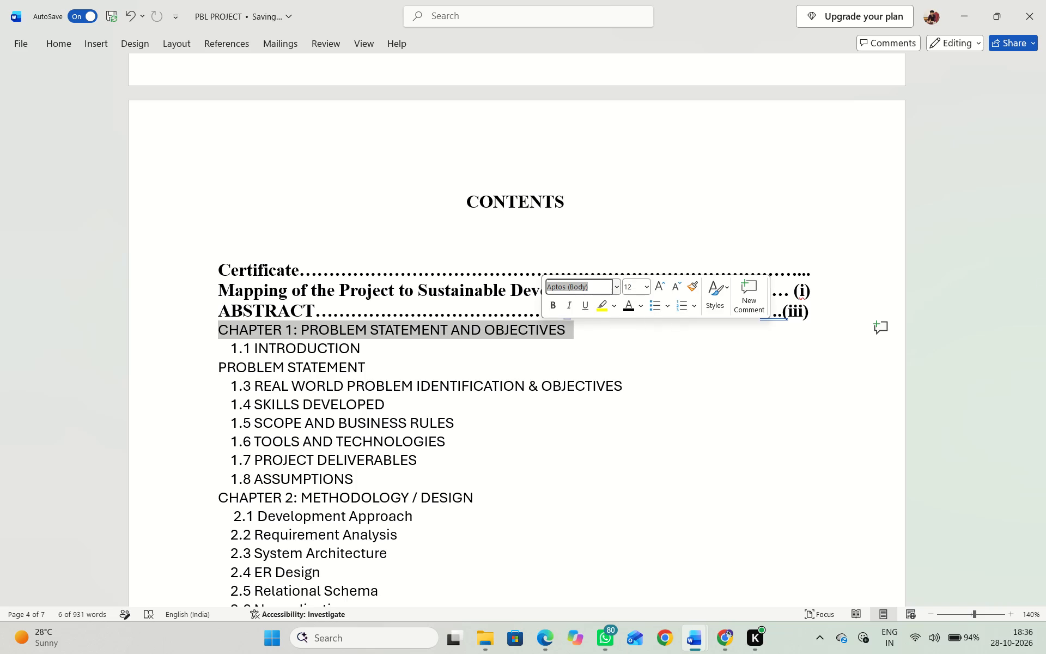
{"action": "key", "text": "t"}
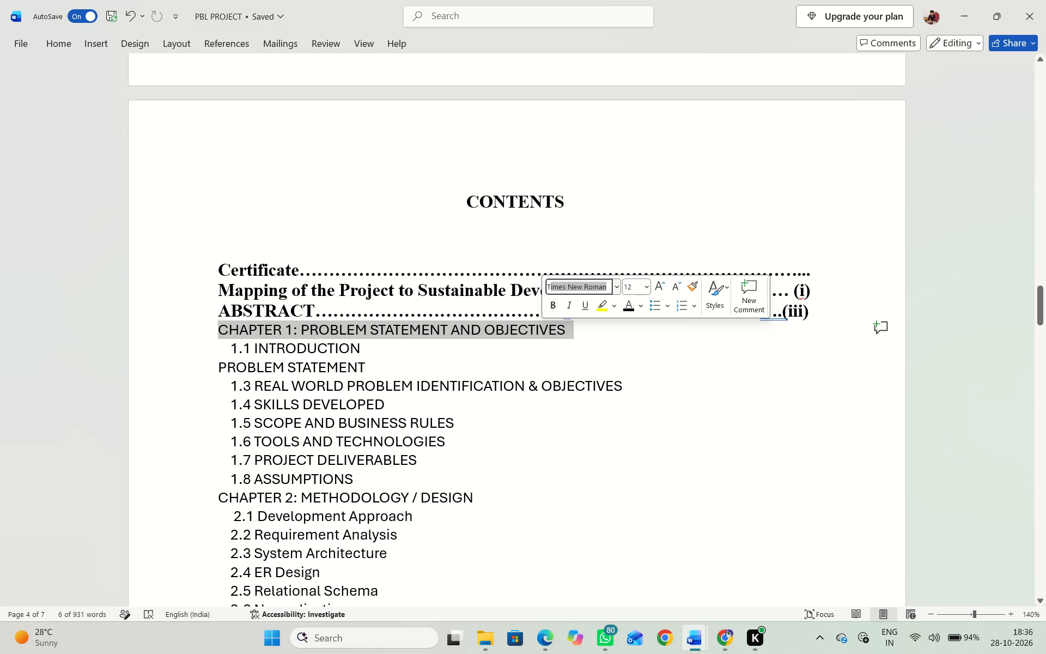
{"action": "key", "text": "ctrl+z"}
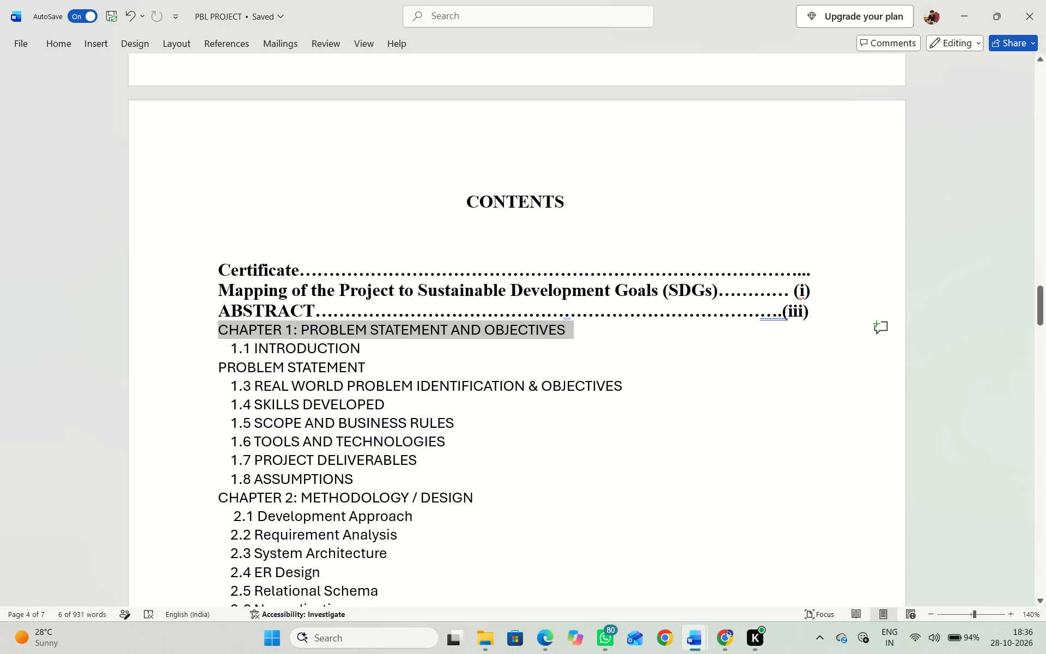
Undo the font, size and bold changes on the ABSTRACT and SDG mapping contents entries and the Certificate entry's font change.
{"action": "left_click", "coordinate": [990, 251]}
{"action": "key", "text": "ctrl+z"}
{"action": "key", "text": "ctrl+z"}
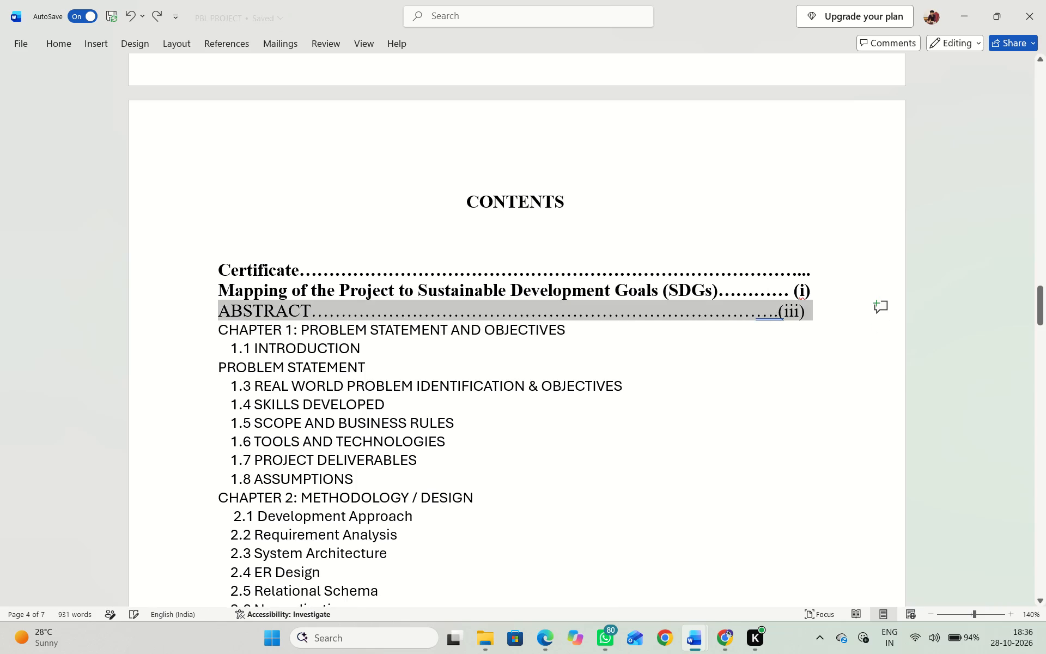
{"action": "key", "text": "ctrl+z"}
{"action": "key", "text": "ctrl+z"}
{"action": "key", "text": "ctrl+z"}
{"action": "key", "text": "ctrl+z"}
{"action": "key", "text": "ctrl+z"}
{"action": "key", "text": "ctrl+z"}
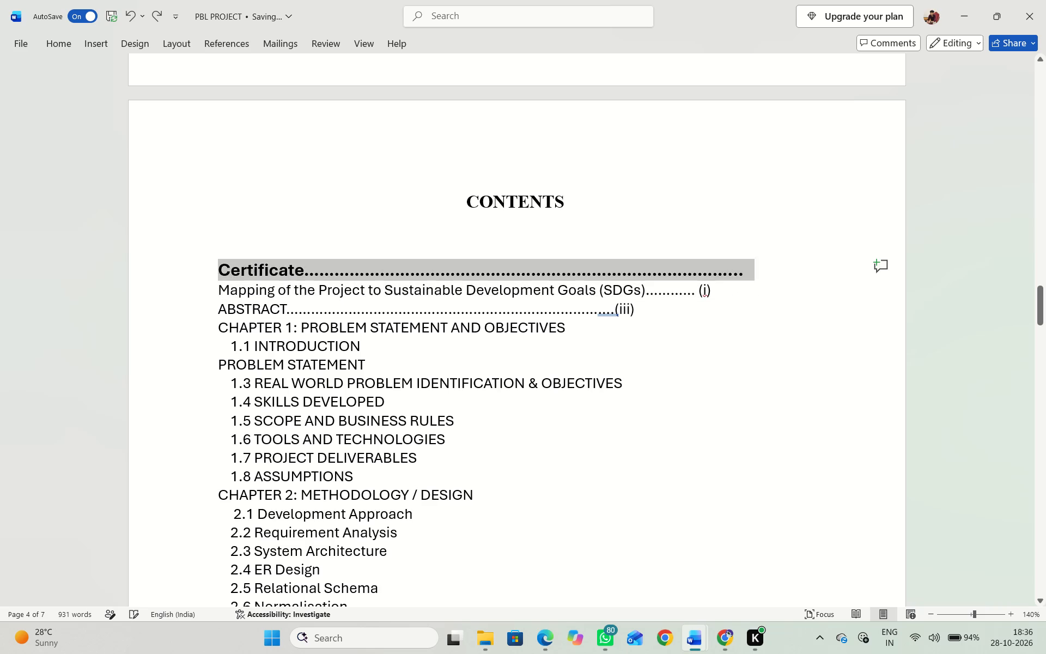
Undo the formatting loss across the CONTENTS entries and the joining of entry 1.4 onto entry 1.3.
{"action": "key", "text": "ctrl+z"}
{"action": "key", "text": "ctrl+z"}
{"action": "key", "text": "ctrl+z"}
{"action": "key", "text": "ctrl+z"}
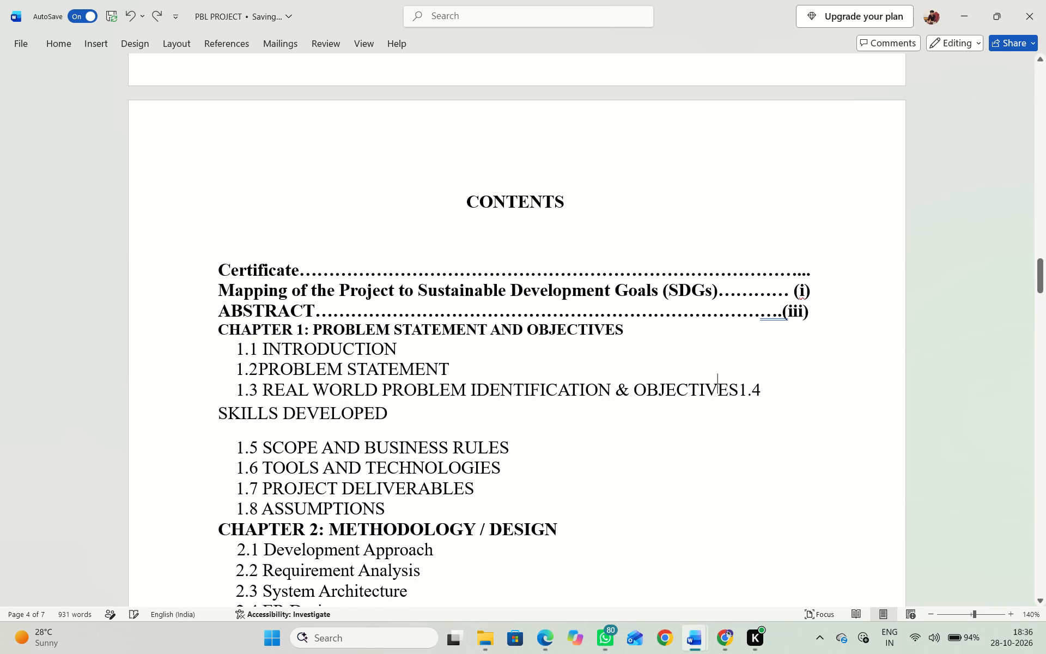
{"action": "key", "text": "ctrl+z"}
{"action": "key", "text": "ctrl+z"}
{"action": "key", "text": "ctrl+z"}
{"action": "key", "text": "ctrl+z"}
{"action": "key", "text": "ctrl+z"}
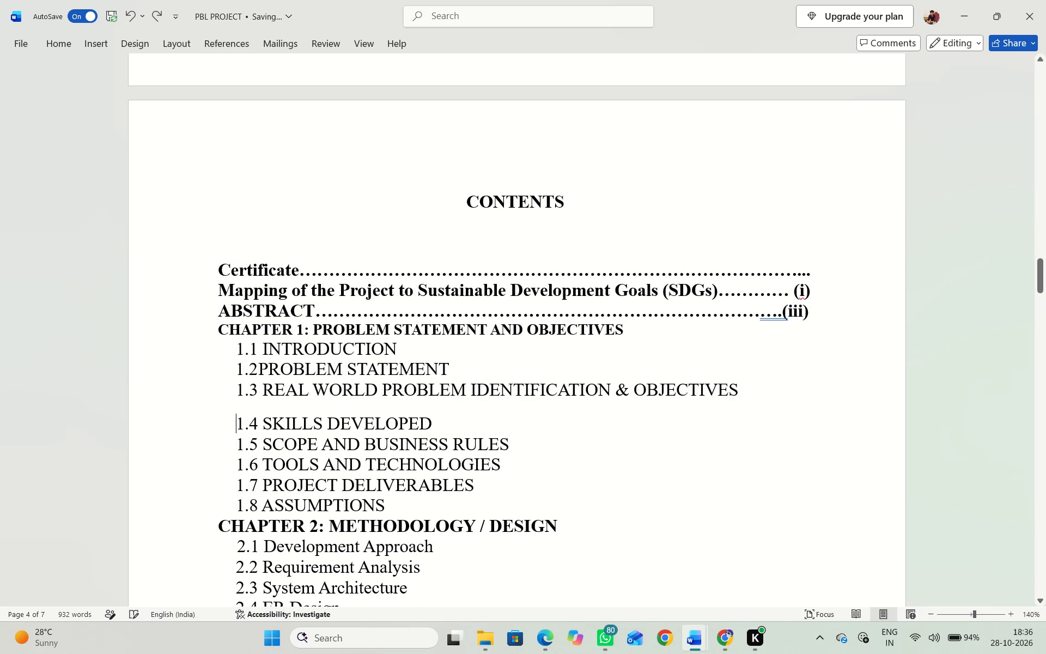
Undo the spacing, numbering and wording edits on contents entries 1.2 and 1.3, back to 1.3 OBJECTIVES.
{"action": "key", "text": "ctrl+z"}
{"action": "key", "text": "ctrl+z"}
{"action": "key", "text": "ctrl+z"}
{"action": "key", "text": "ctrl+z"}
{"action": "key", "text": "ctrl+z"}
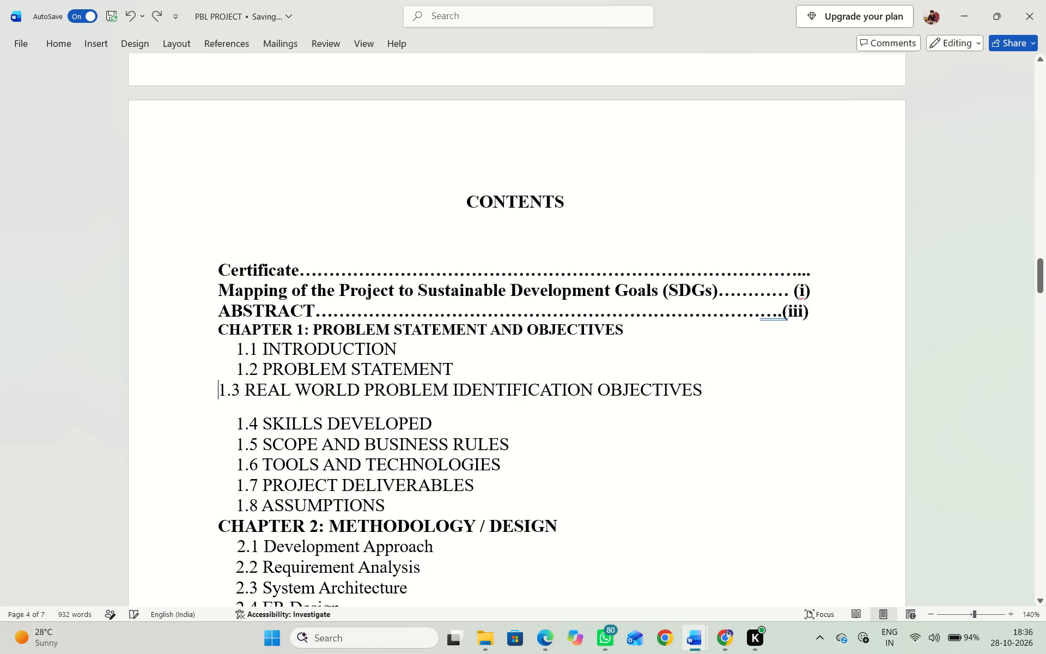
{"action": "key", "text": "ctrl+z"}
{"action": "key", "text": "ctrl+z"}
{"action": "key", "text": "ctrl+z"}
{"action": "key", "text": "ctrl+z"}
{"action": "key", "text": "ctrl+z"}
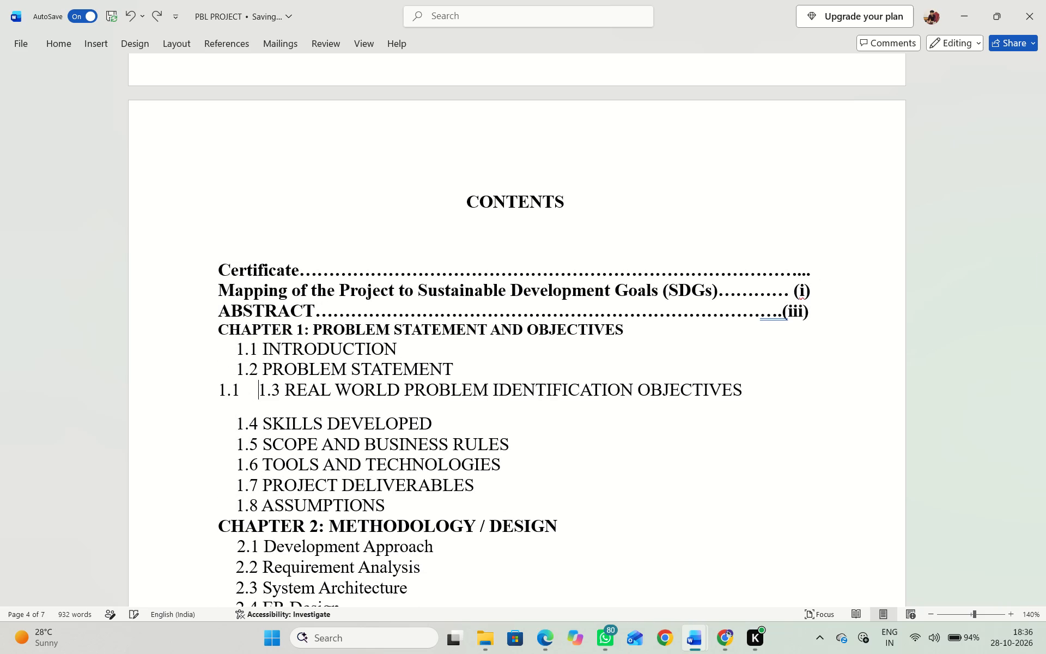
{"action": "key", "text": "ctrl+z"}
{"action": "key", "text": "ctrl+z"}
{"action": "key", "text": "ctrl+z"}
{"action": "key", "text": "ctrl+z"}
{"action": "key", "text": "ctrl+z"}
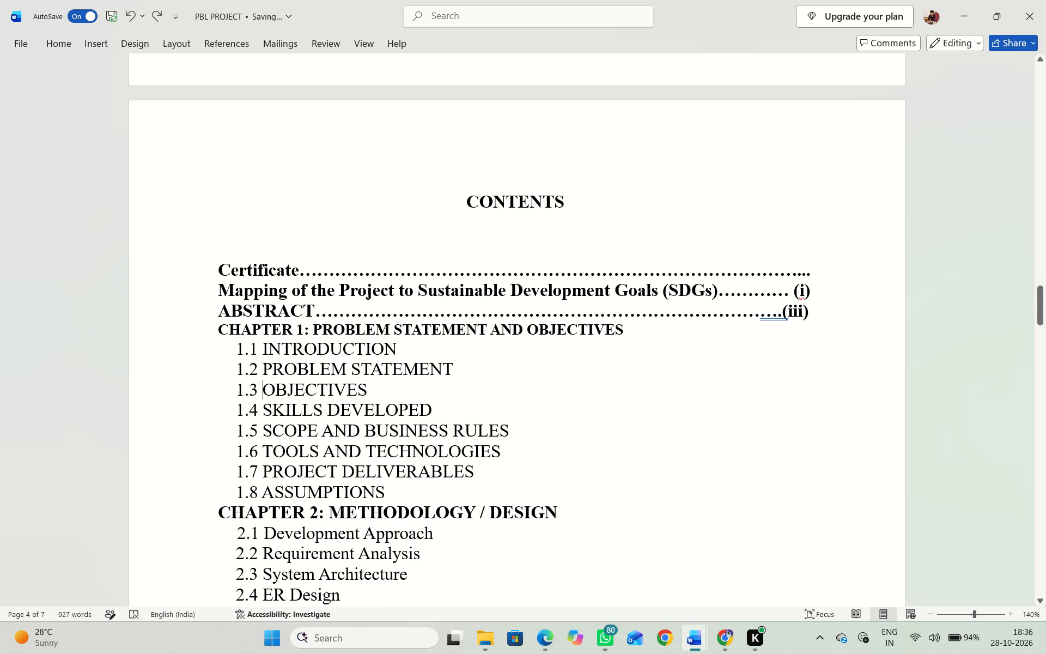
Review the Chapter 1 section headings in the report body against the CONTENTS entries.
{"action": "scroll", "coordinate": [269, 338], "scroll_direction": "down", "scroll_amount": 5}
{"action": "scroll", "coordinate": [284, 265], "scroll_direction": "down", "scroll_amount": 5}
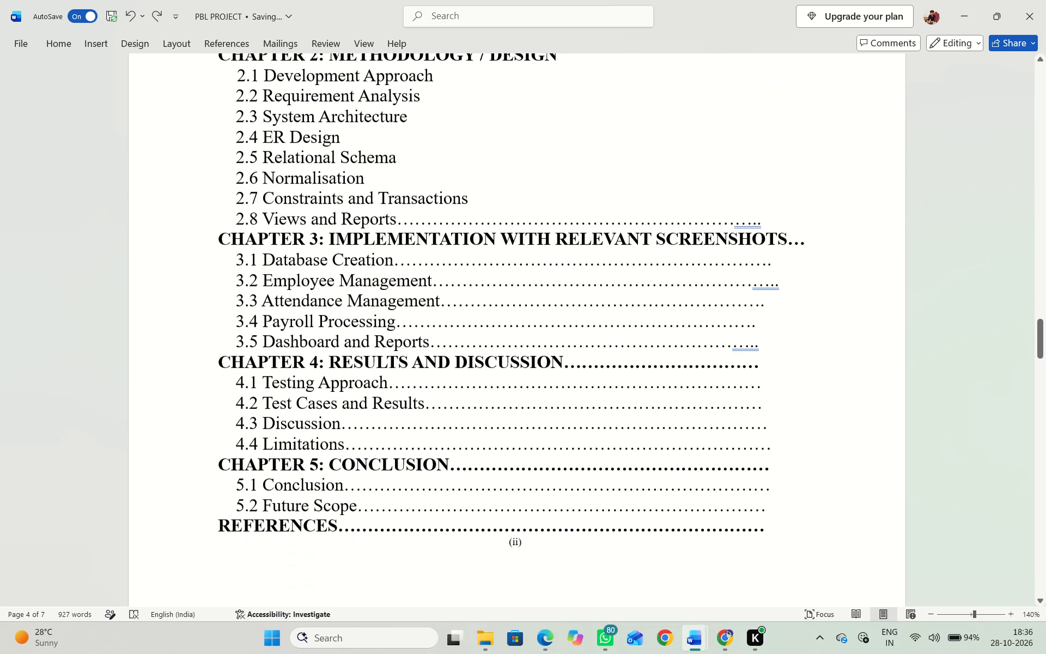
{"action": "scroll", "coordinate": [310, 234], "scroll_direction": "down", "scroll_amount": 13}
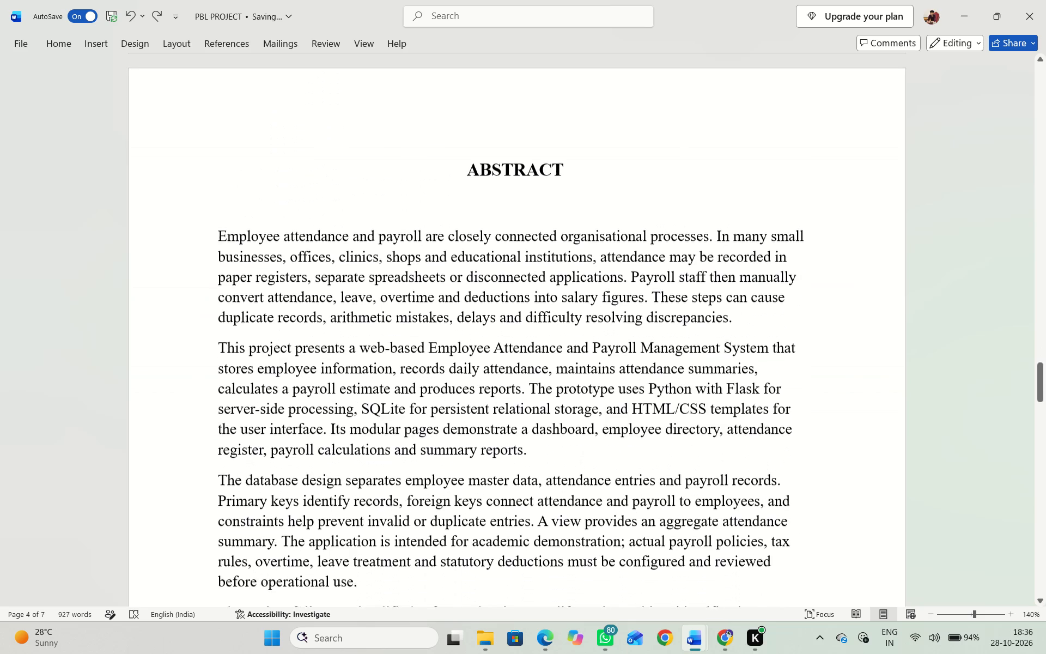
{"action": "scroll", "coordinate": [328, 230], "scroll_direction": "down", "scroll_amount": 18}
{"action": "scroll", "coordinate": [335, 217], "scroll_direction": "down", "scroll_amount": 12}
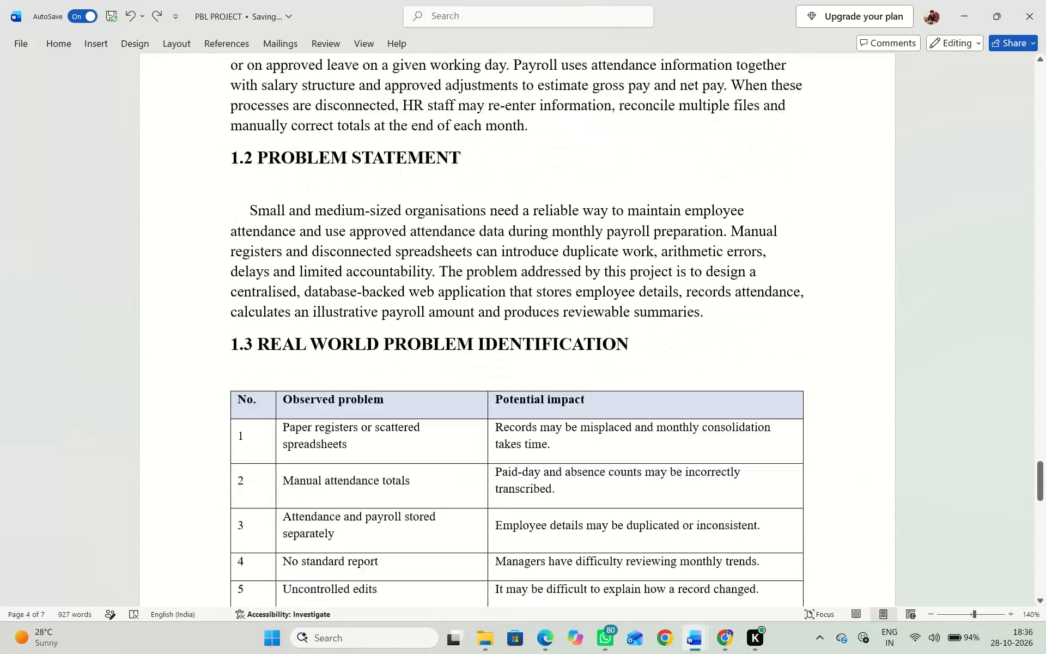
{"action": "scroll", "coordinate": [336, 216], "scroll_direction": "up", "scroll_amount": 17}
{"action": "scroll", "coordinate": [358, 168], "scroll_direction": "up", "scroll_amount": 3}
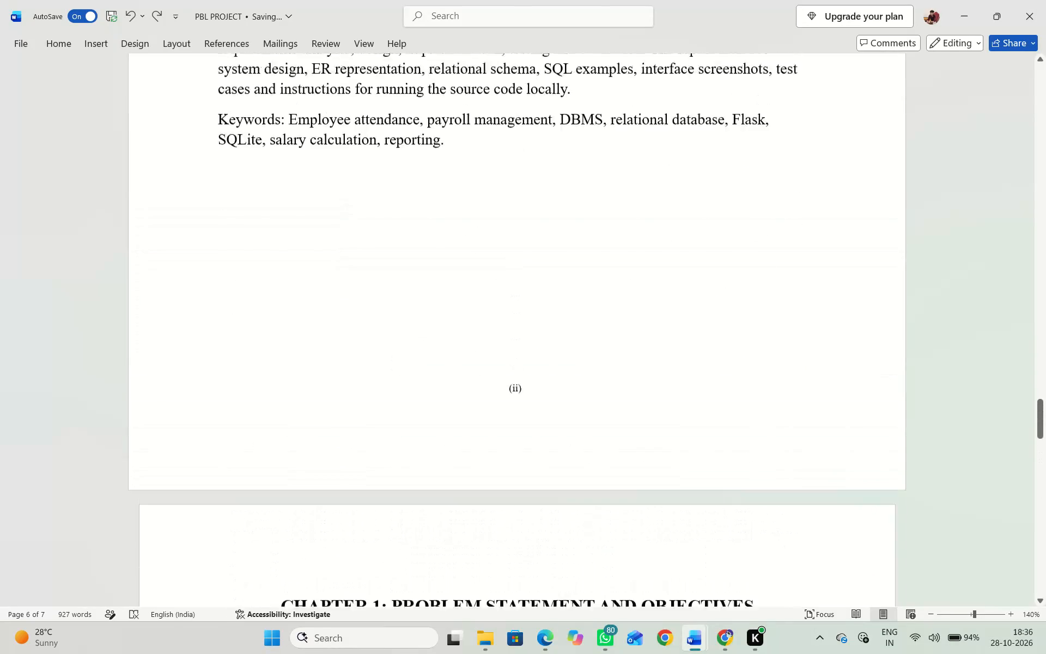
{"action": "scroll", "coordinate": [358, 168], "scroll_direction": "up", "scroll_amount": 20}
{"action": "scroll", "coordinate": [358, 166], "scroll_direction": "up", "scroll_amount": 3}
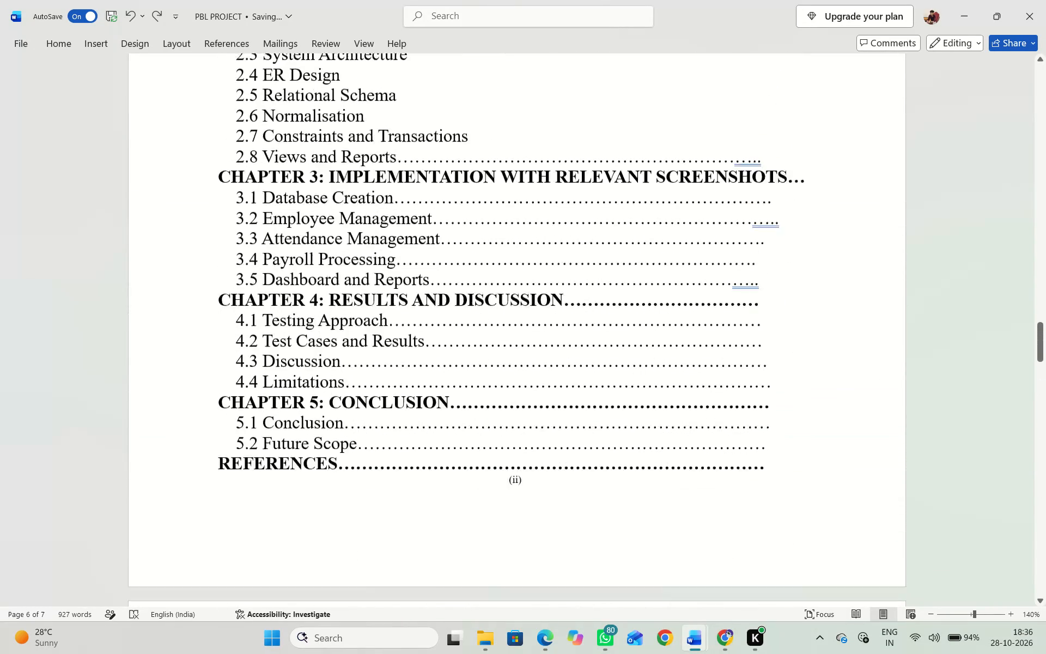
{"action": "scroll", "coordinate": [358, 166], "scroll_direction": "up", "scroll_amount": 1}
{"action": "scroll", "coordinate": [288, 171], "scroll_direction": "up", "scroll_amount": 5}
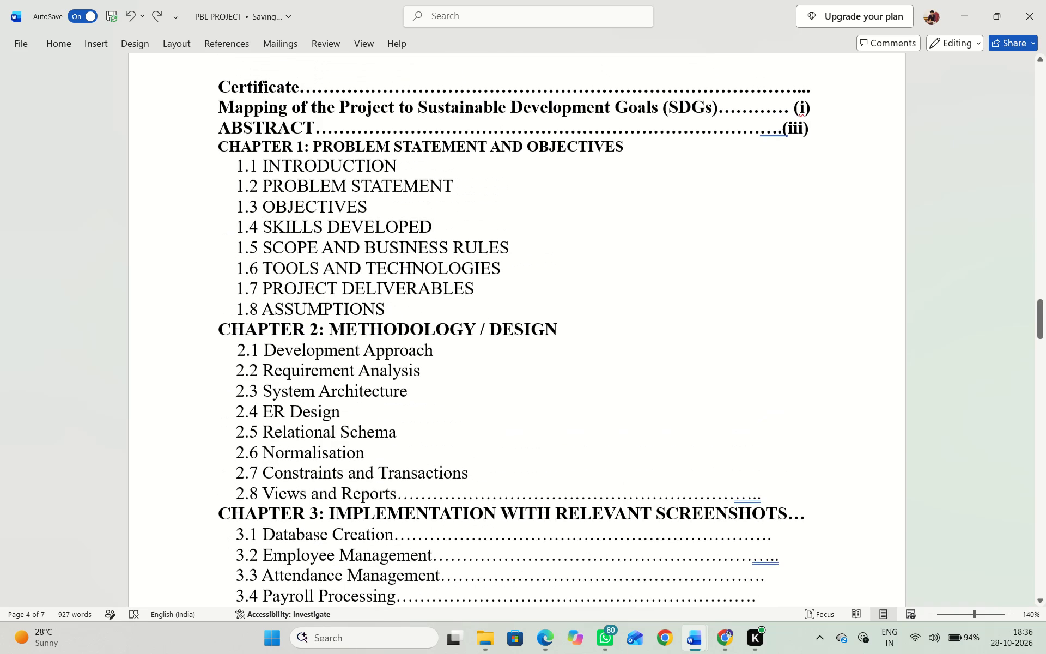
Replace the word OBJECTIVES in contents entry 1.3 with REAL.
{"action": "left_click", "coordinate": [369, 208]}
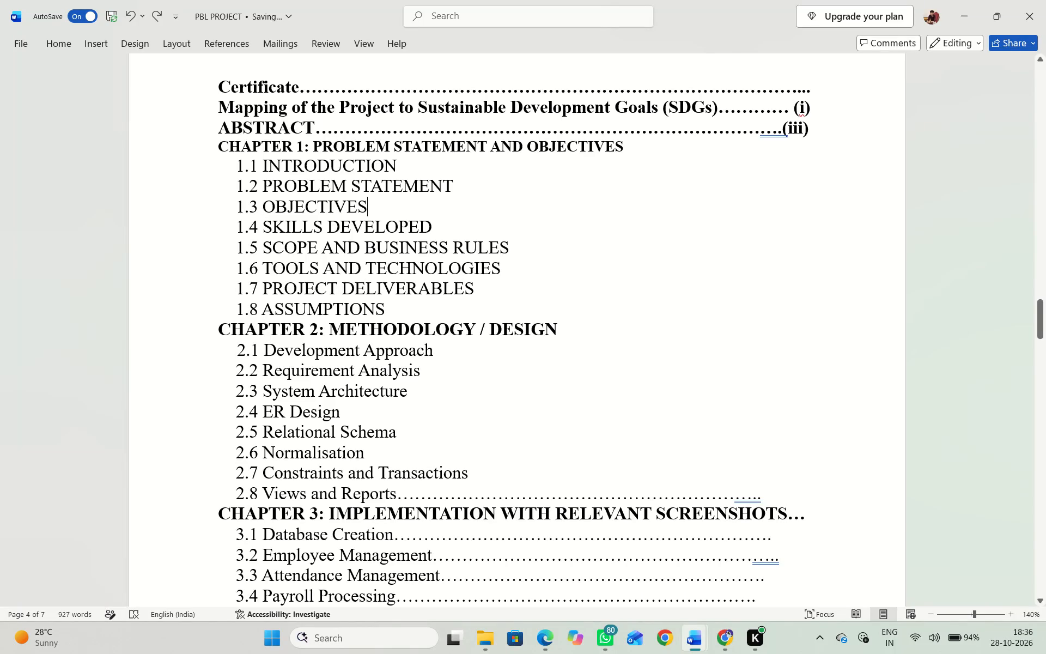
{"action": "key", "text": "BackSpace"}
{"action": "key", "text": "BackSpace"}
{"action": "key", "text": "BackSpace"}
{"action": "key", "text": "BackSpace"}
{"action": "key", "text": "BackSpace"}
{"action": "key", "text": "BackSpace"}
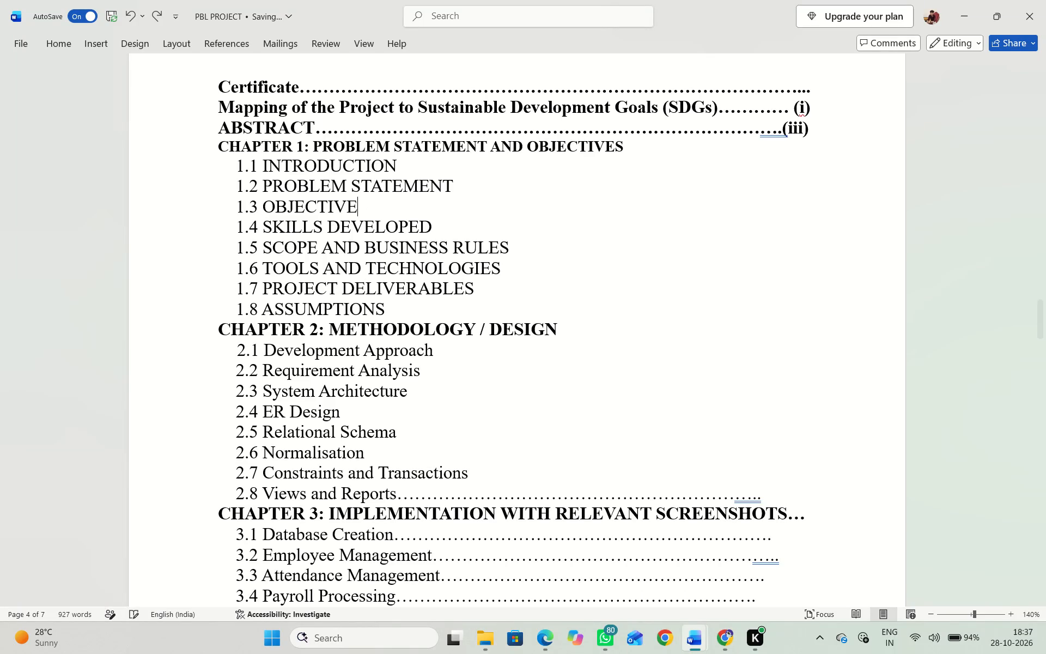
{"action": "key", "text": "BackSpace"}
{"action": "key", "text": "BackSpace"}
{"action": "key", "text": "BackSpace"}
{"action": "key", "text": "BackSpace"}
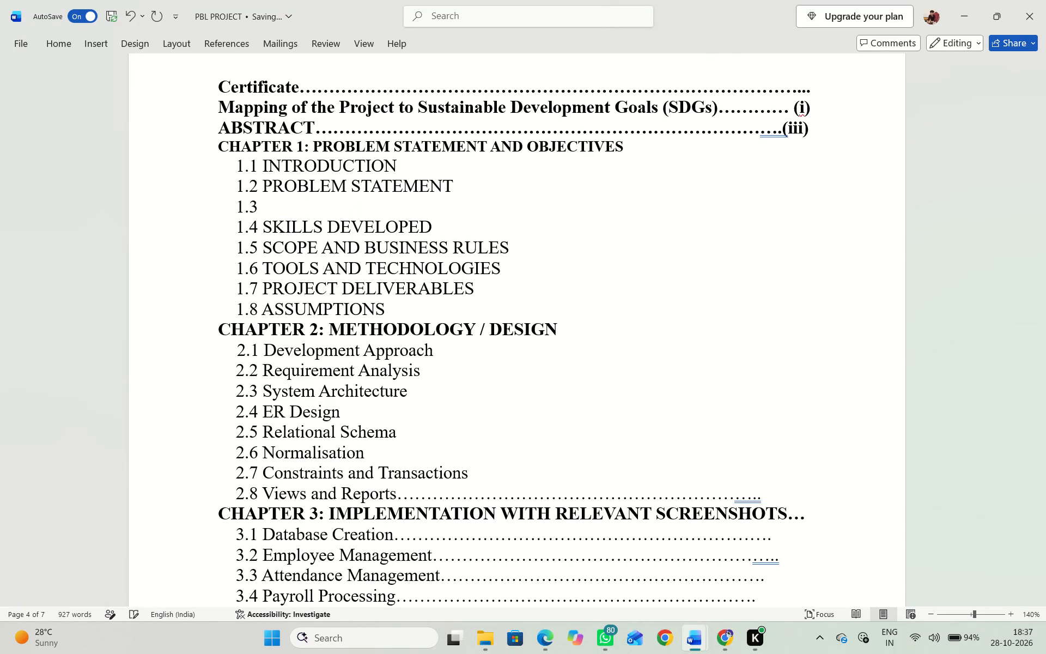
{"action": "type", "text": "Rea"}
{"action": "key", "text": "BackSpace"}
{"action": "key", "text": "BackSpace"}
{"action": "type", "text": "EA"}
{"action": "key", "text": "shift+l"}
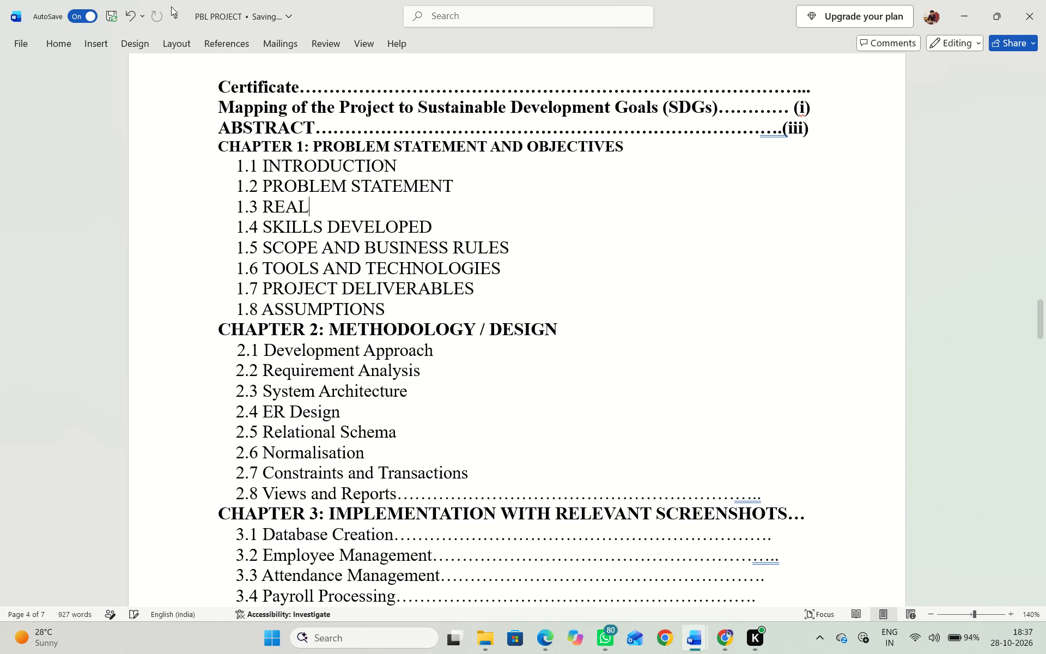
Examine how the contents entries of Chapters 2 to 5 are written, including their capitalisation.
{"action": "scroll", "coordinate": [182, 26], "scroll_direction": "down", "scroll_amount": 5}
{"action": "scroll", "coordinate": [254, 123], "scroll_direction": "down", "scroll_amount": 6}
{"action": "scroll", "coordinate": [256, 118], "scroll_direction": "up", "scroll_amount": 6}
{"action": "scroll", "coordinate": [256, 118], "scroll_direction": "down", "scroll_amount": 6}
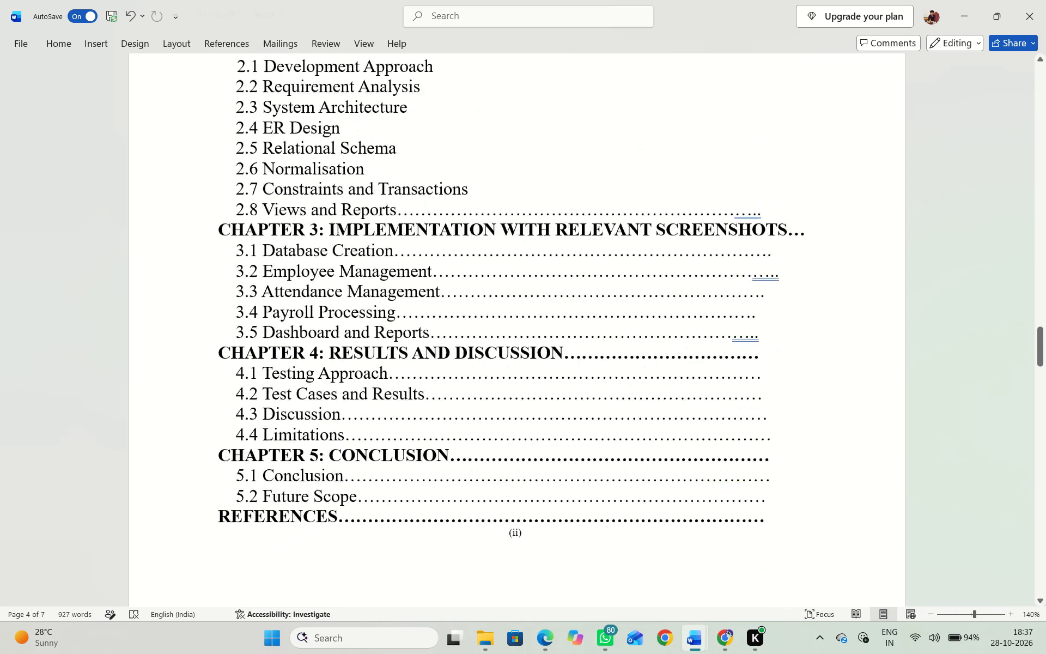
{"action": "scroll", "coordinate": [259, 111], "scroll_direction": "down", "scroll_amount": 5}
{"action": "scroll", "coordinate": [259, 111], "scroll_direction": "up", "scroll_amount": 9}
{"action": "scroll", "coordinate": [259, 111], "scroll_direction": "down", "scroll_amount": 4}
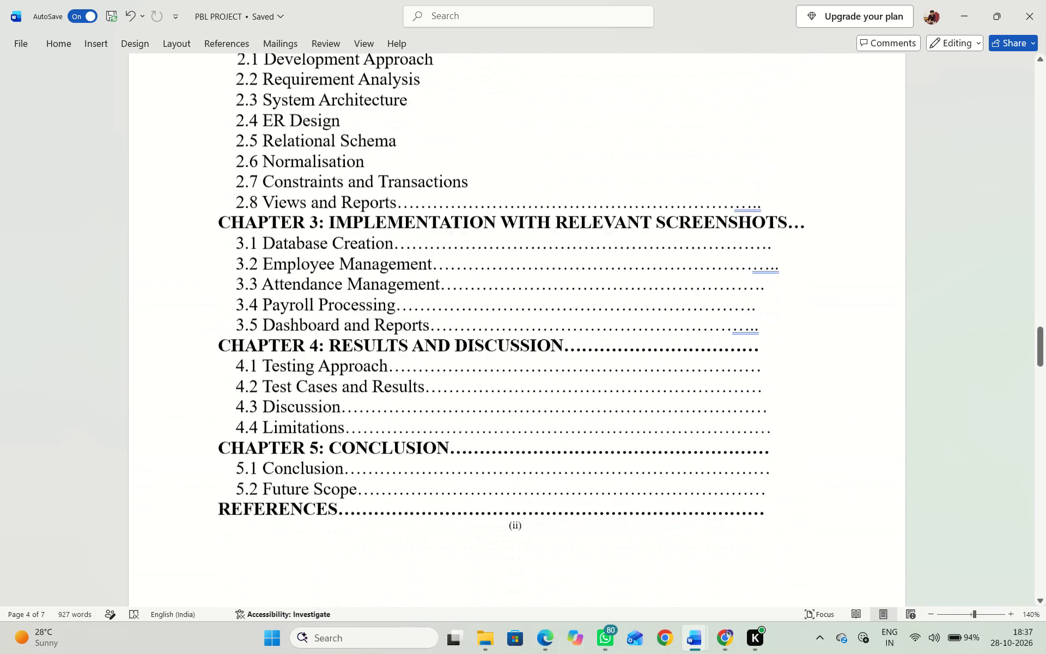
{"action": "scroll", "coordinate": [259, 111], "scroll_direction": "down", "scroll_amount": 4}
{"action": "scroll", "coordinate": [263, 108], "scroll_direction": "up", "scroll_amount": 8}
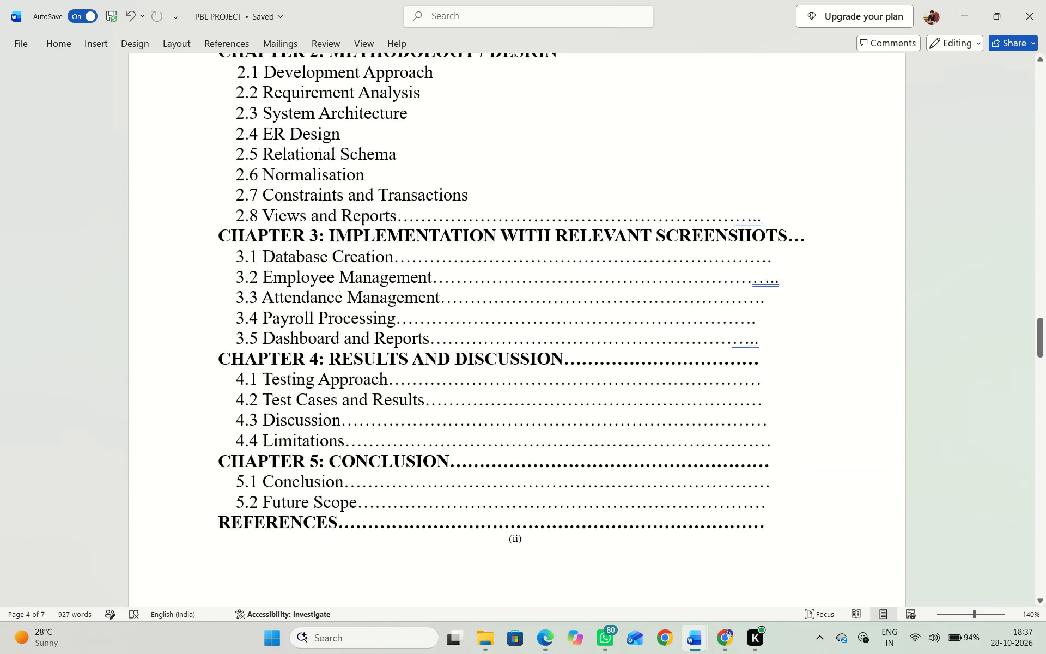
{"action": "scroll", "coordinate": [263, 106], "scroll_direction": "up", "scroll_amount": 4}
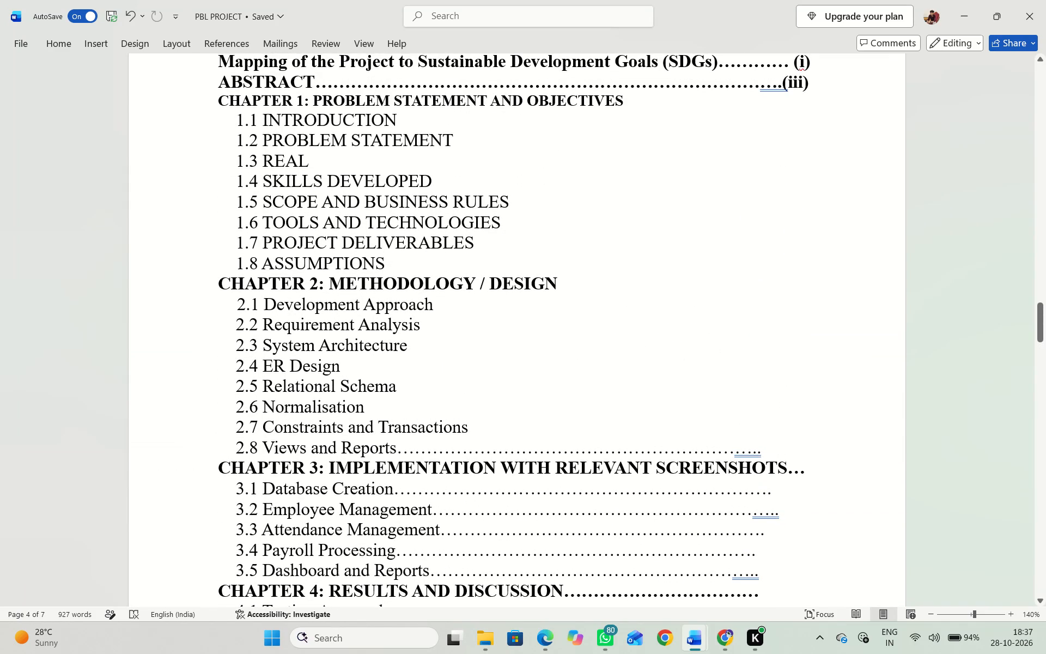
Rewrite the title of contents entry 1.1 as Introduction.
{"action": "left_click", "coordinate": [404, 125]}
{"action": "key", "text": "BackSpace"}
{"action": "key", "text": "BackSpace"}
{"action": "key", "text": "BackSpace"}
{"action": "key", "text": "BackSpace"}
{"action": "key", "text": "BackSpace"}
{"action": "key", "text": "BackSpace"}
{"action": "key", "text": "BackSpace"}
{"action": "key", "text": "BackSpace"}
{"action": "key", "text": "BackSpace"}
{"action": "key", "text": "BackSpace"}
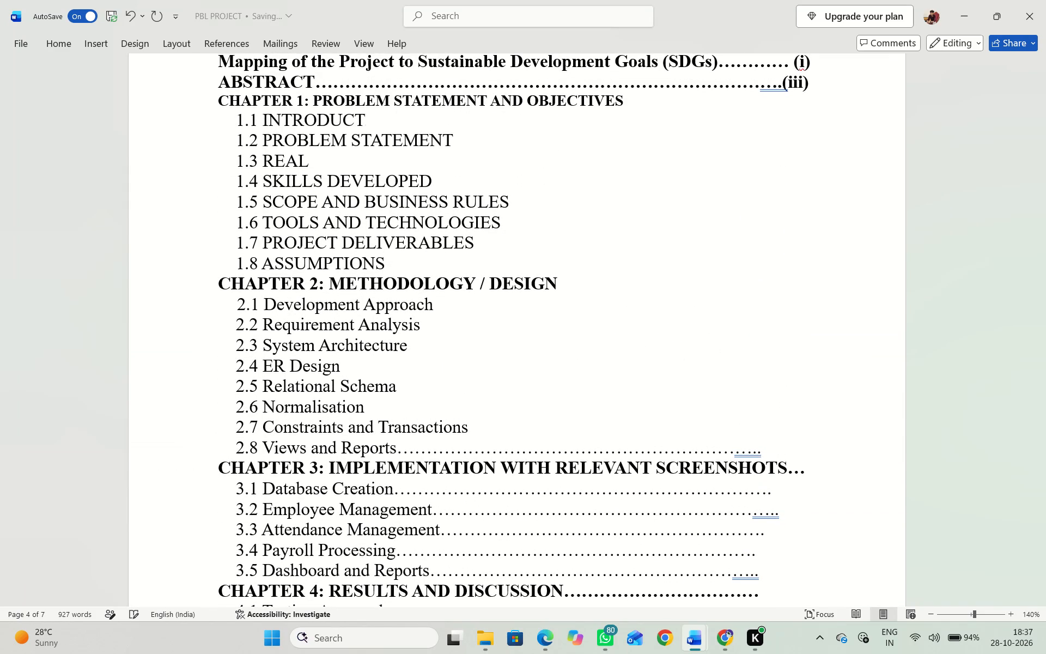
{"action": "key", "text": "BackSpace"}
{"action": "scroll", "coordinate": [404, 125], "scroll_direction": "up", "scroll_amount": 1}
{"action": "type", "text": "ntro"}
{"action": "type", "text": "duction"}
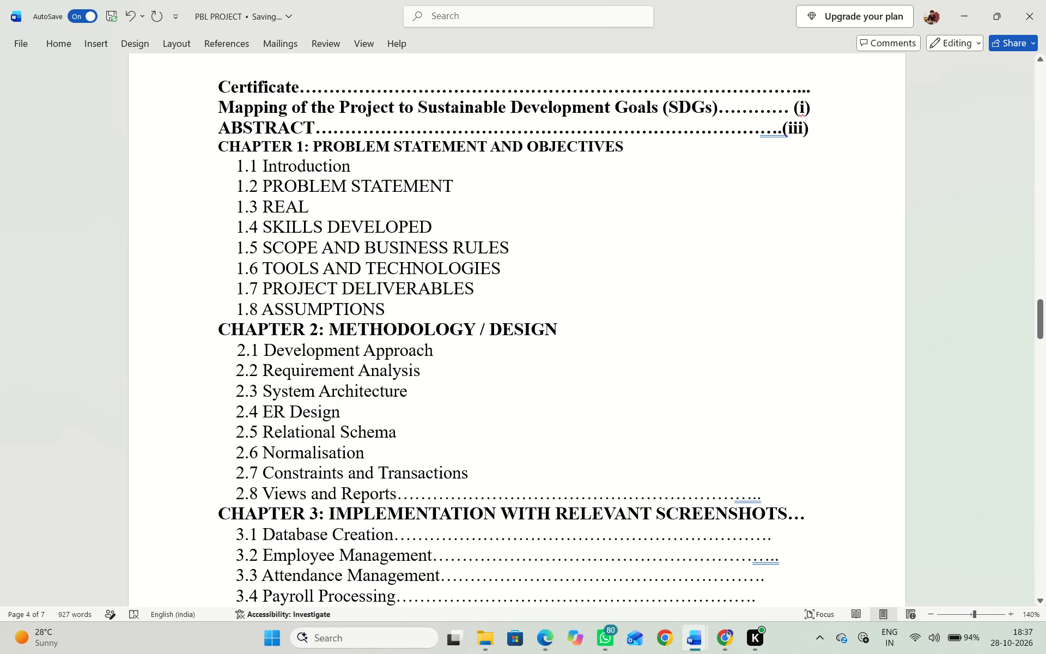
Rewrite the second word of contents entry 1.2 as Statement.
{"action": "left_click", "coordinate": [454, 192]}
{"action": "key", "text": "BackSpace"}
{"action": "key", "text": "BackSpace"}
{"action": "key", "text": "BackSpace"}
{"action": "key", "text": "BackSpace"}
{"action": "key", "text": "BackSpace"}
{"action": "key", "text": "BackSpace"}
{"action": "key", "text": "BackSpace"}
{"action": "key", "text": "BackSpace"}
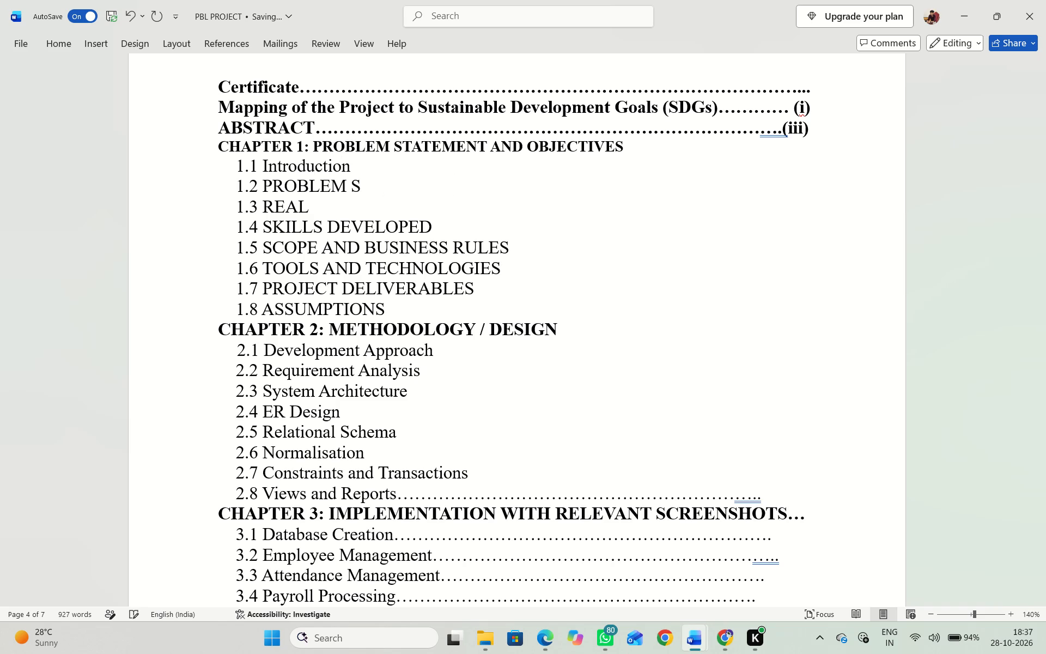
{"action": "type", "text": "ate"}
{"action": "key", "text": "BackSpace"}
{"action": "key", "text": "BackSpace"}
{"action": "key", "text": "BackSpace"}
{"action": "type", "text": "ta"}
{"action": "type", "text": "tement"}
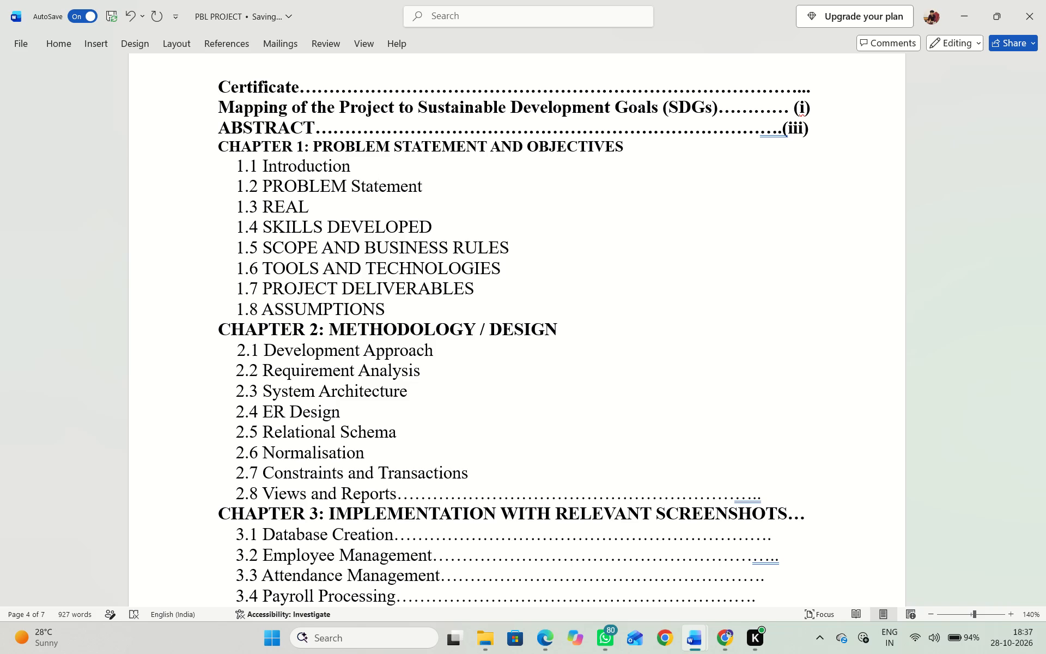
Rewrite the first word of contents entry 1.2 as Problem.
{"action": "key", "text": "Left"}
{"action": "key", "text": "Left"}
{"action": "key", "text": "Left"}
{"action": "key", "text": "Left"}
{"action": "key", "text": "Left"}
{"action": "key", "text": "Left"}
{"action": "key", "text": "Left"}
{"action": "key", "text": "Left"}
{"action": "key", "text": "Left"}
{"action": "key", "text": "Left"}
{"action": "key", "text": "BackSpace"}
{"action": "key", "text": "BackSpace"}
{"action": "key", "text": "BackSpace"}
{"action": "key", "text": "BackSpace"}
{"action": "key", "text": "BackSpace"}
{"action": "key", "text": "BackSpace"}
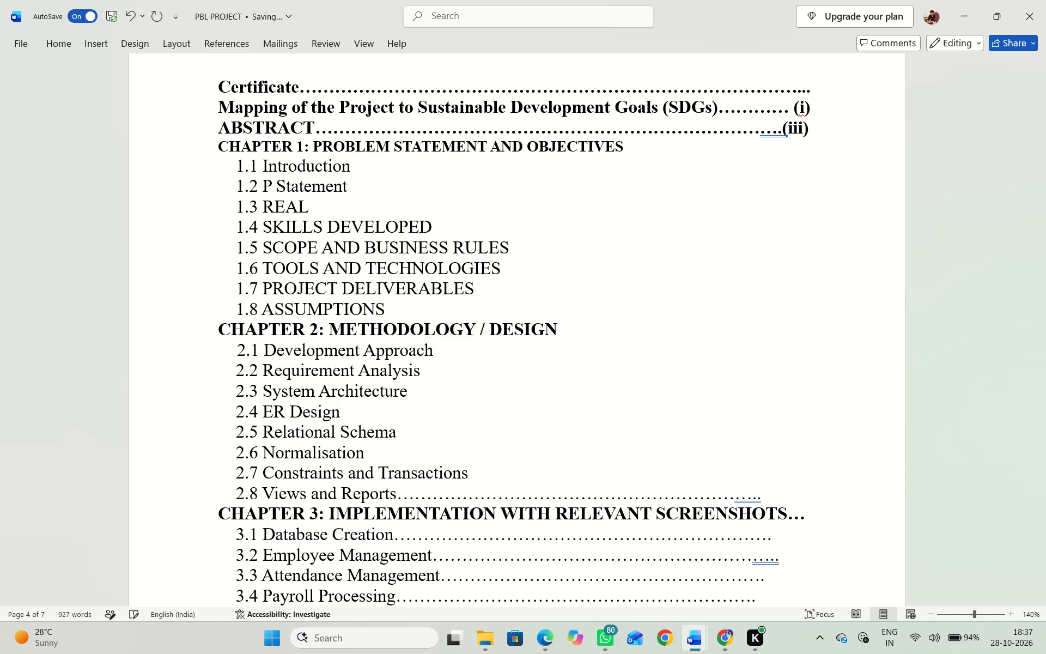
{"action": "type", "text": "roblrm"}
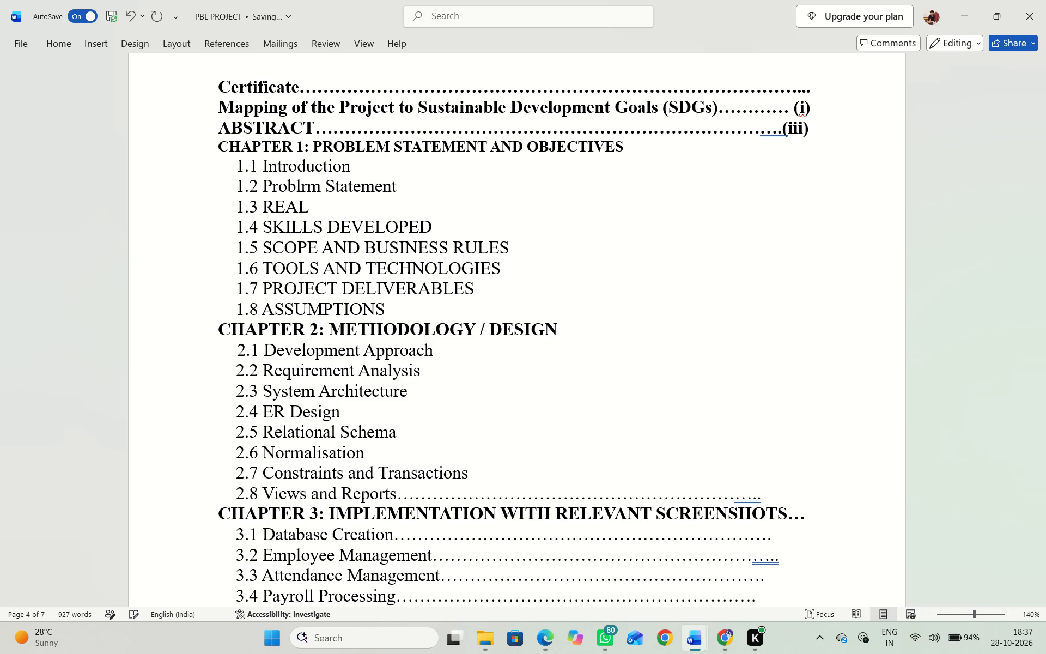
{"action": "key", "text": "backslash"}
{"action": "key", "text": "BackSpace"}
{"action": "key", "text": "BackSpace"}
{"action": "key", "text": "BackSpace"}
{"action": "key", "text": "r"}
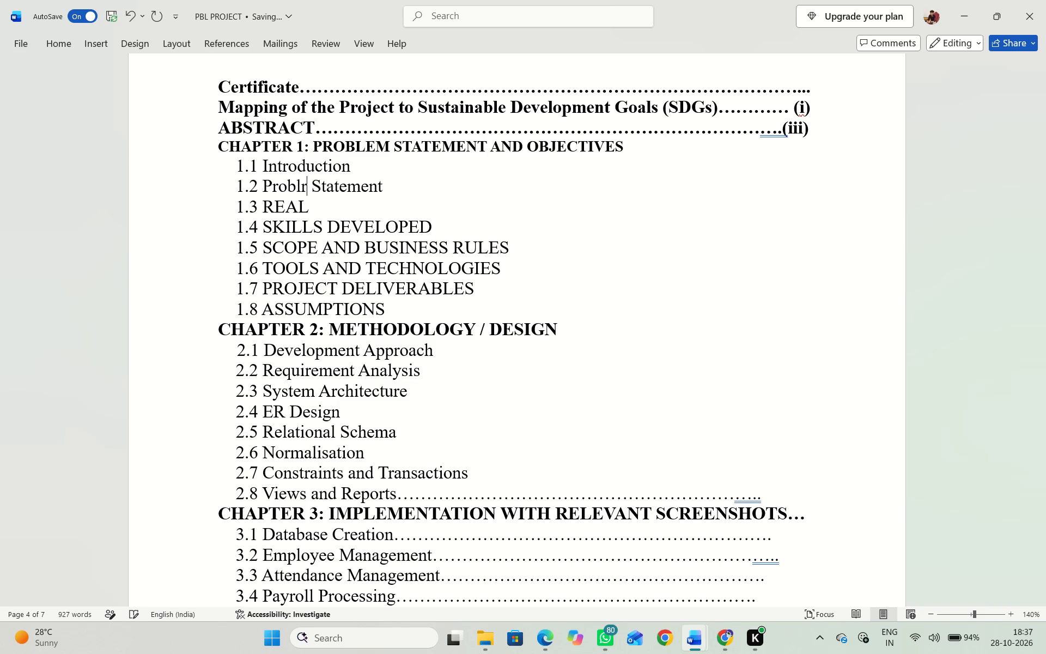
{"action": "key", "text": "BackSpace"}
{"action": "type", "text": "e,"}
{"action": "key", "text": "BackSpace"}
{"action": "key", "text": "m"}
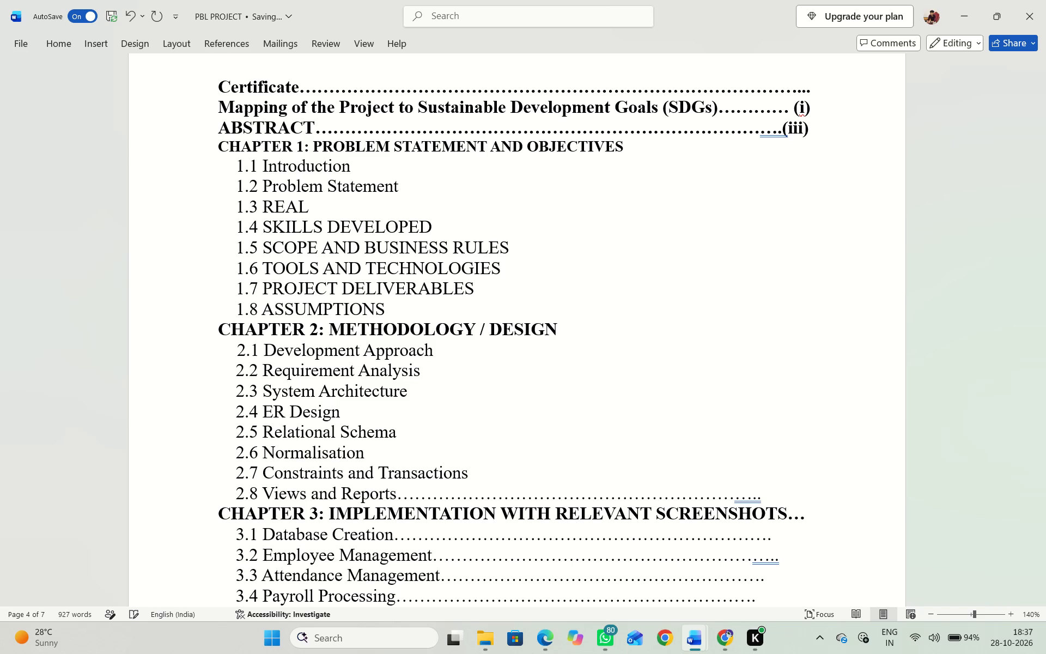
Rewrite the title of contents entry 1.3 to read Real World Problem.
{"action": "key", "text": "Down"}
{"action": "key", "text": "BackSpace"}
{"action": "key", "text": "BackSpace"}
{"action": "key", "text": "BackSpace"}
{"action": "type", "text": "eal Woe"}
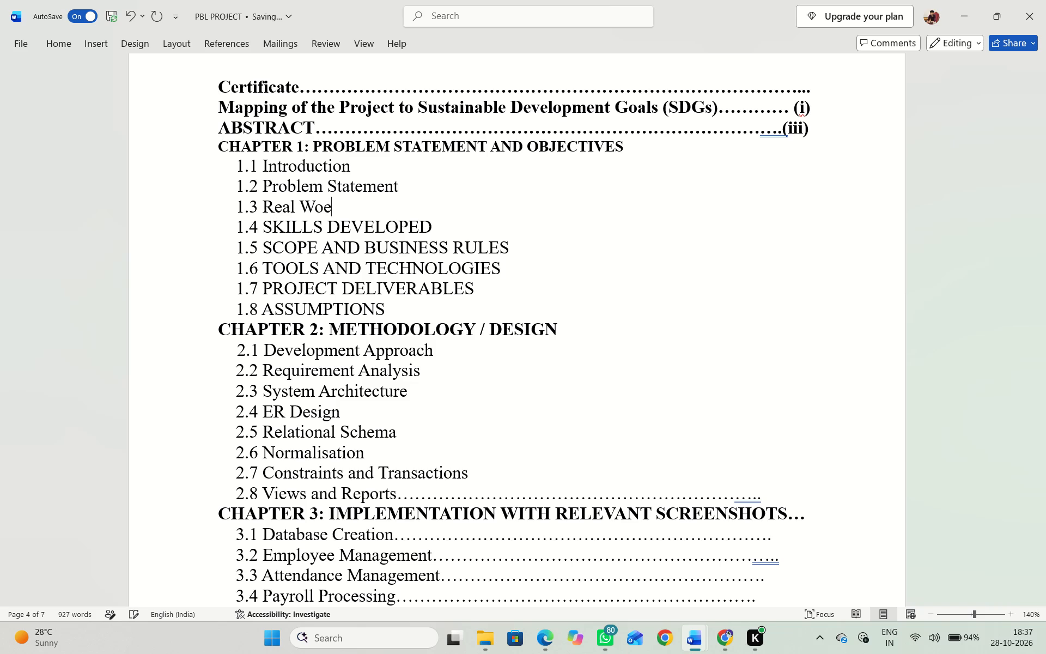
{"action": "key", "text": "BackSpace"}
{"action": "type", "text": "rld"}
{"action": "key", "text": "space"}
{"action": "type", "text": "Pro"}
{"action": "type", "text": "blem"}
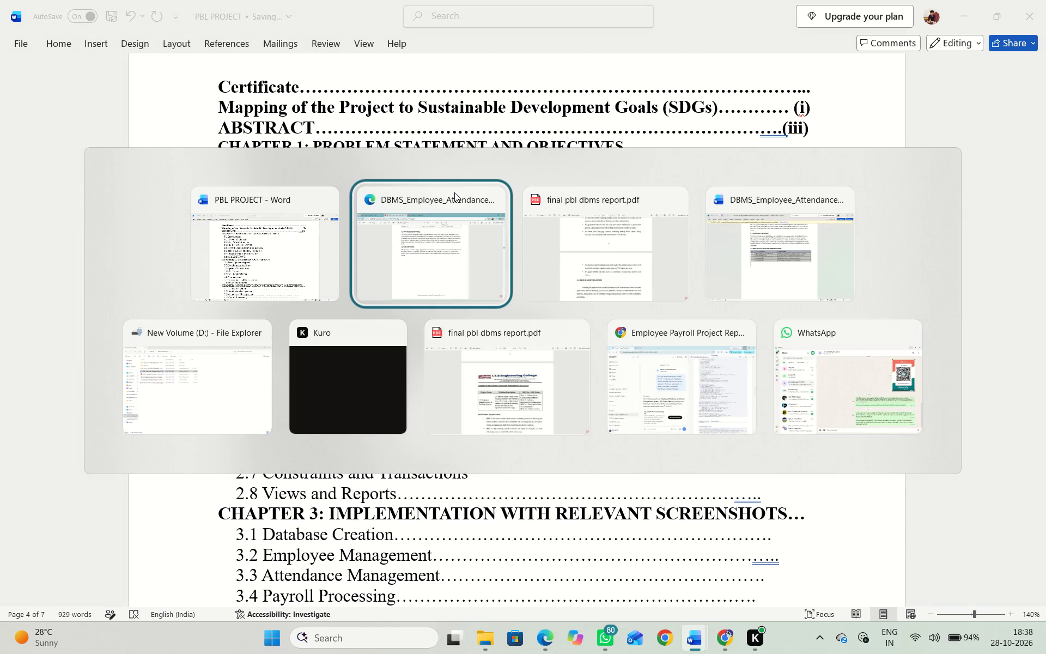
Check section heading 1.3 in the reference report PDF in Edge, and append Identification to contents entry 1.3 in Word.
{"action": "scroll", "coordinate": [454, 192], "scroll_direction": "up", "scroll_amount": 8}
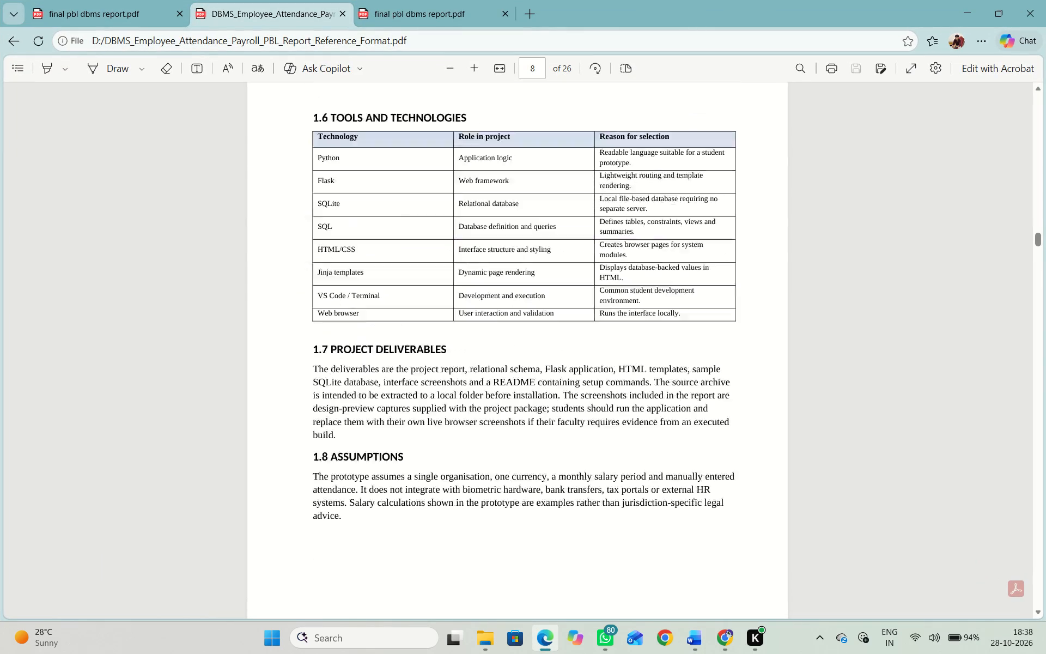
{"action": "scroll", "coordinate": [454, 192], "scroll_direction": "up", "scroll_amount": 15}
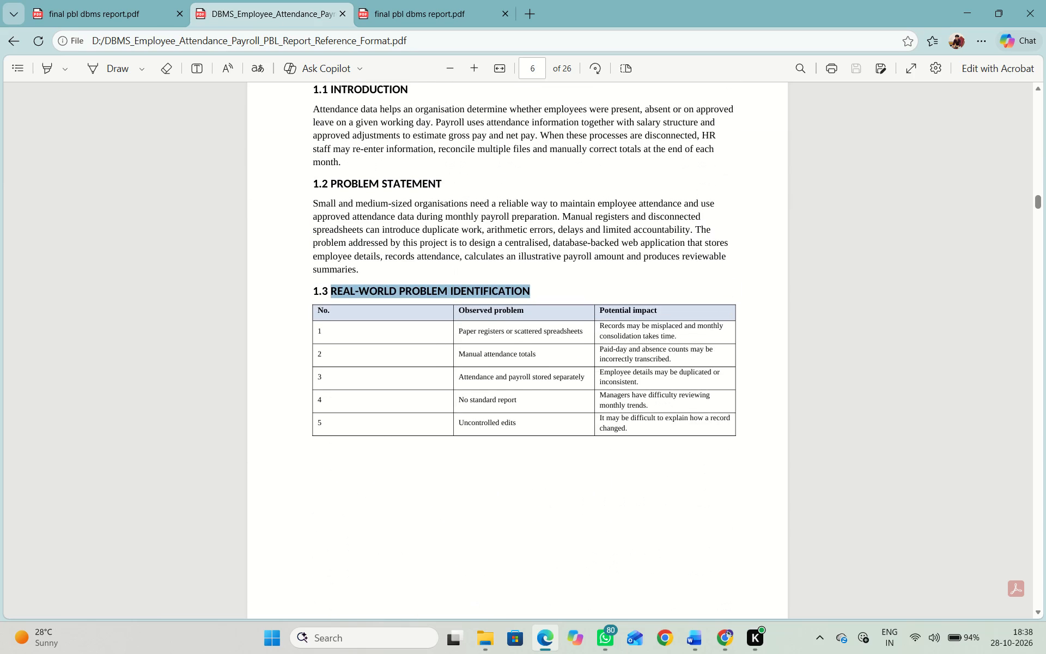
{"action": "scroll", "coordinate": [454, 192], "scroll_direction": "up", "scroll_amount": 1}
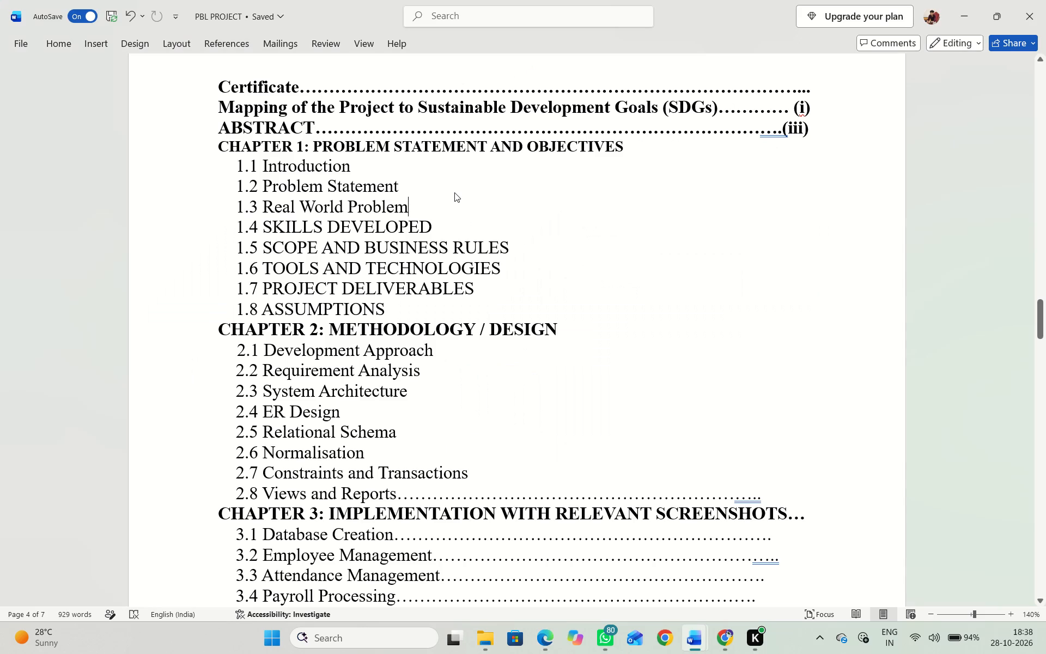
{"action": "key", "text": "space"}
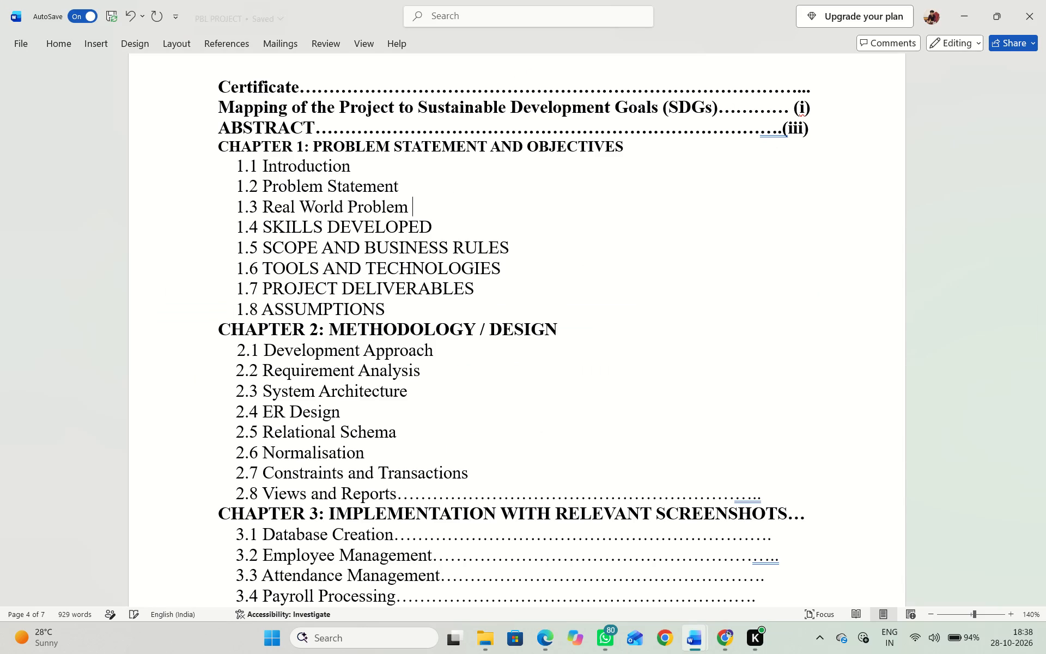
{"action": "type", "text": "Iden"}
{"action": "type", "text": "tificza"}
{"action": "key", "text": "BackSpace"}
{"action": "key", "text": "BackSpace"}
{"action": "key", "text": "BackSpace"}
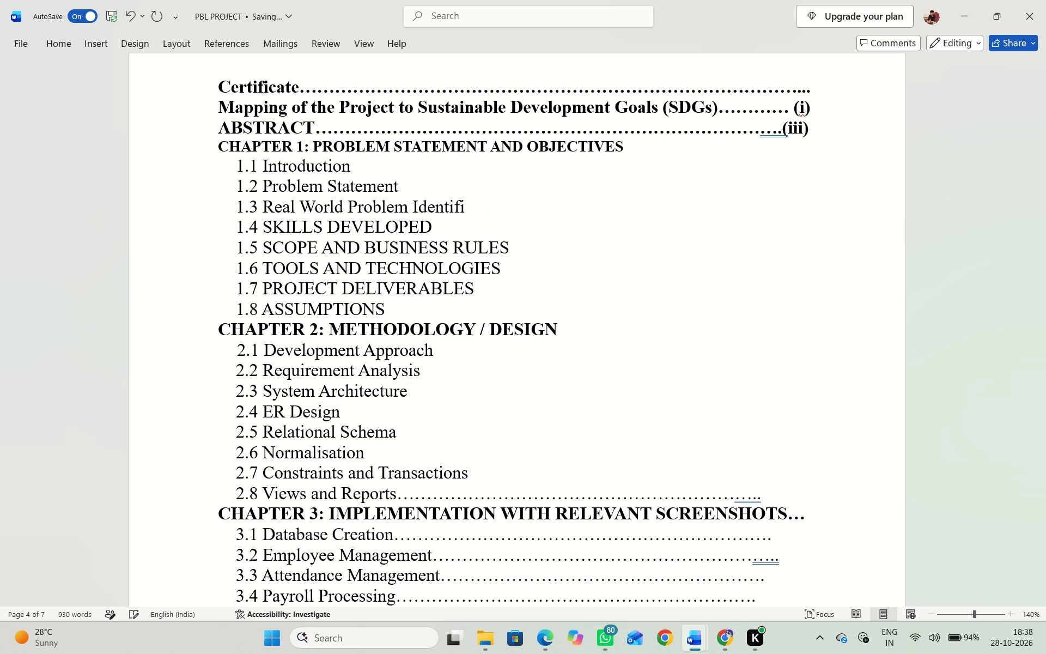
{"action": "type", "text": "cation"}
Extend the title of contents entry 1.3 with the words & Objective.
{"action": "key", "text": "space"}
{"action": "type", "text": "&"}
{"action": "key", "text": "space"}
{"action": "type", "text": "Ob"}
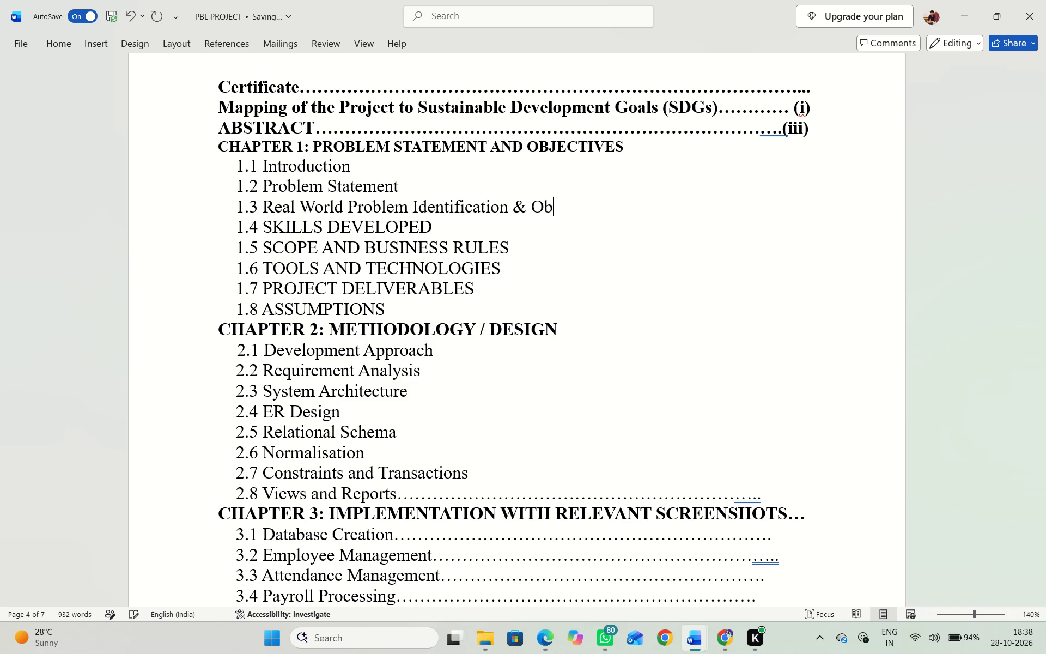
{"action": "type", "text": "je"}
{"action": "key", "text": "z"}
{"action": "key", "text": "BackSpace"}
{"action": "type", "text": "=ctiv"}
{"action": "key", "text": "BackSpace"}
{"action": "key", "text": "BackSpace"}
{"action": "key", "text": "BackSpace"}
{"action": "key", "text": "BackSpace"}
{"action": "key", "text": "BackSpace"}
{"action": "type", "text": "ctive"}
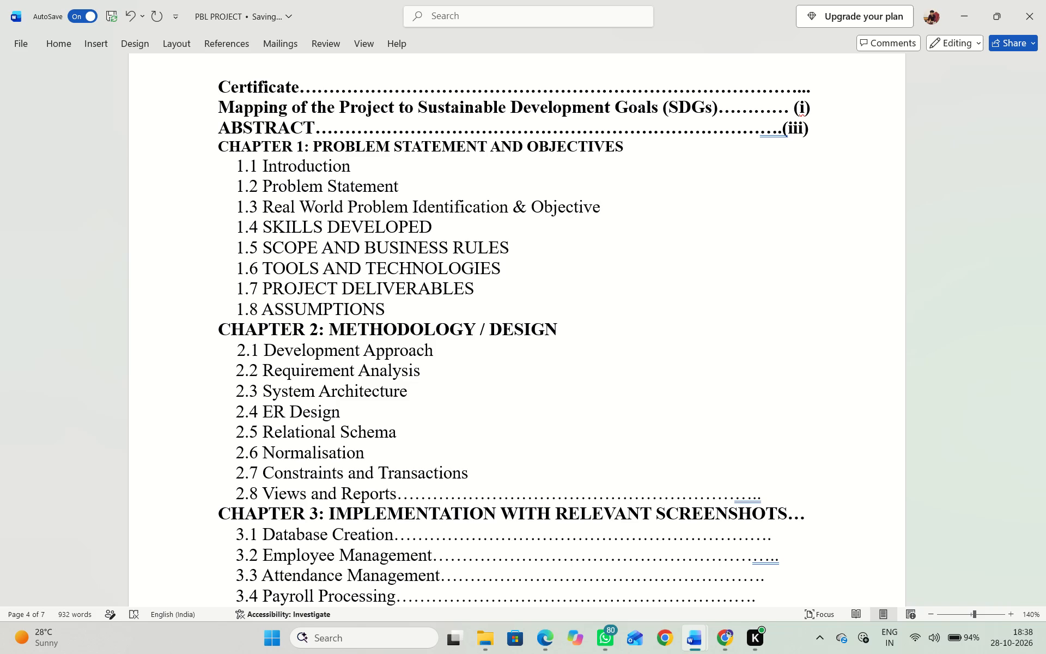
Rewrite the title of contents entry 1.4 in title case as Skills Developed.
{"action": "key", "text": "Down"}
{"action": "key", "text": "BackSpace"}
{"action": "key", "text": "BackSpace"}
{"action": "key", "text": "BackSpace"}
{"action": "key", "text": "BackSpace"}
{"action": "key", "text": "BackSpace"}
{"action": "key", "text": "BackSpace"}
{"action": "key", "text": "BackSpace"}
{"action": "key", "text": "BackSpace"}
{"action": "key", "text": "BackSpace"}
{"action": "key", "text": "BackSpace"}
{"action": "key", "text": "BackSpace"}
{"action": "key", "text": "BackSpace"}
{"action": "key", "text": "BackSpace"}
{"action": "key", "text": "BackSpace"}
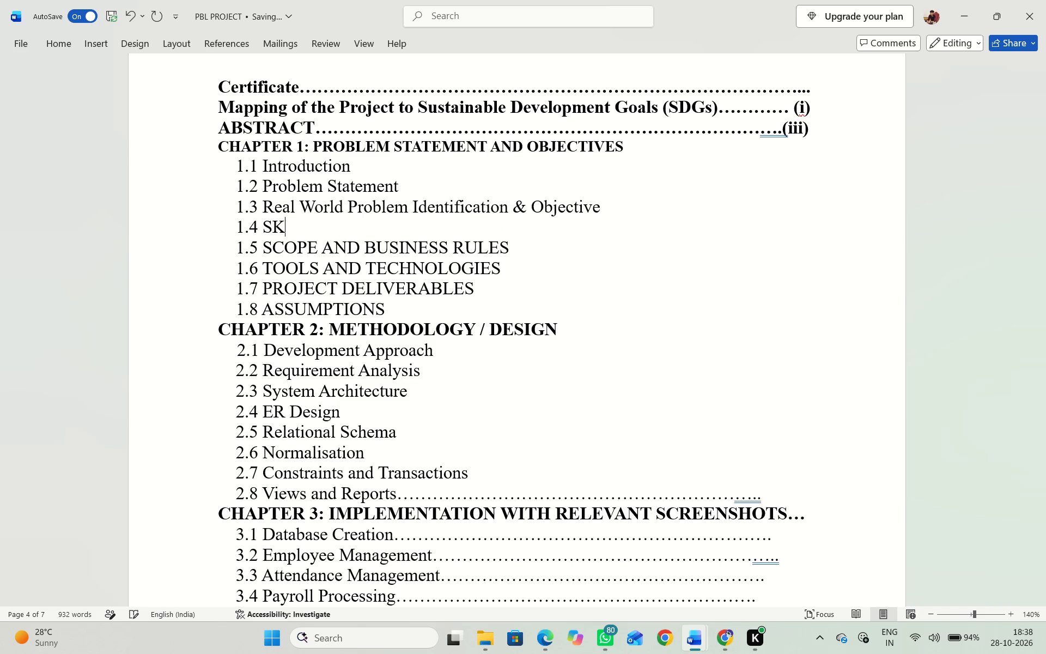
{"action": "key", "text": "BackSpace"}
{"action": "type", "text": "kills"}
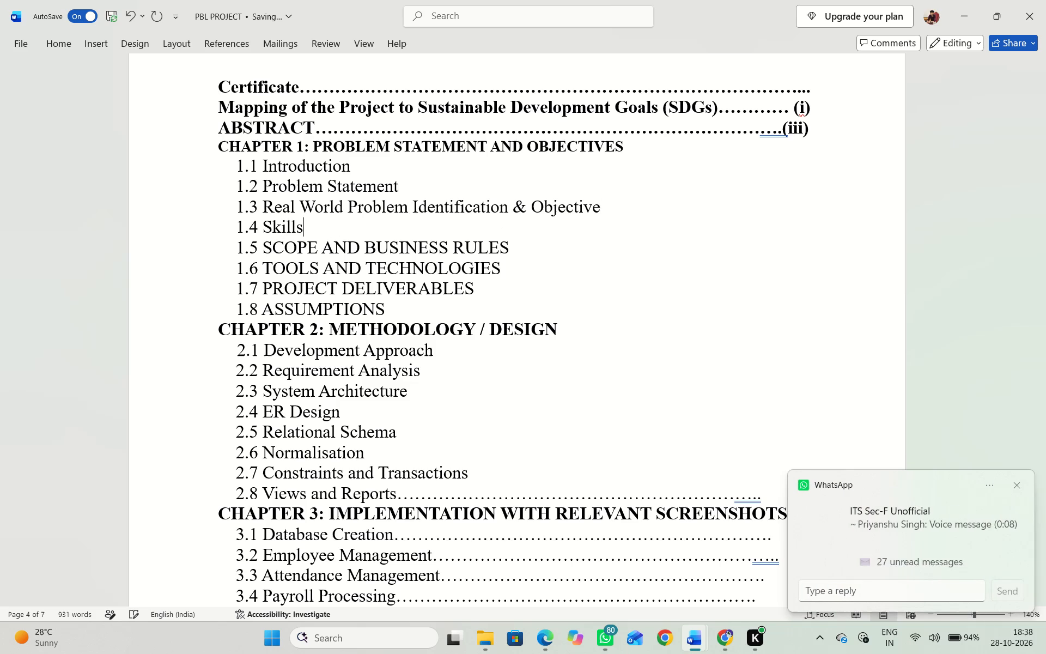
{"action": "key", "text": "space"}
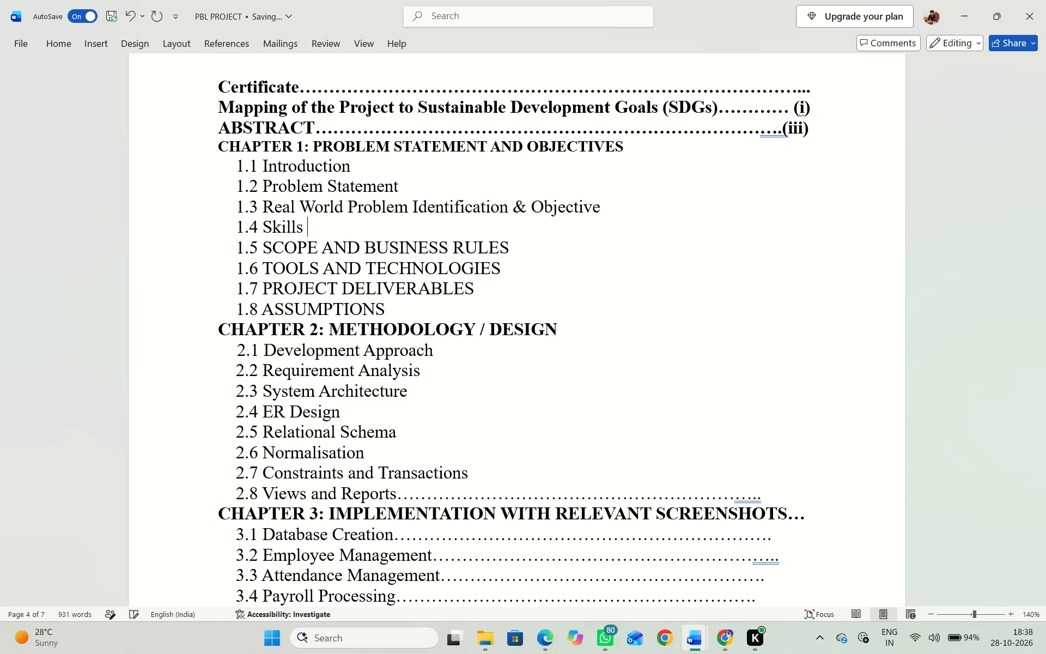
{"action": "type", "text": "Developed"}
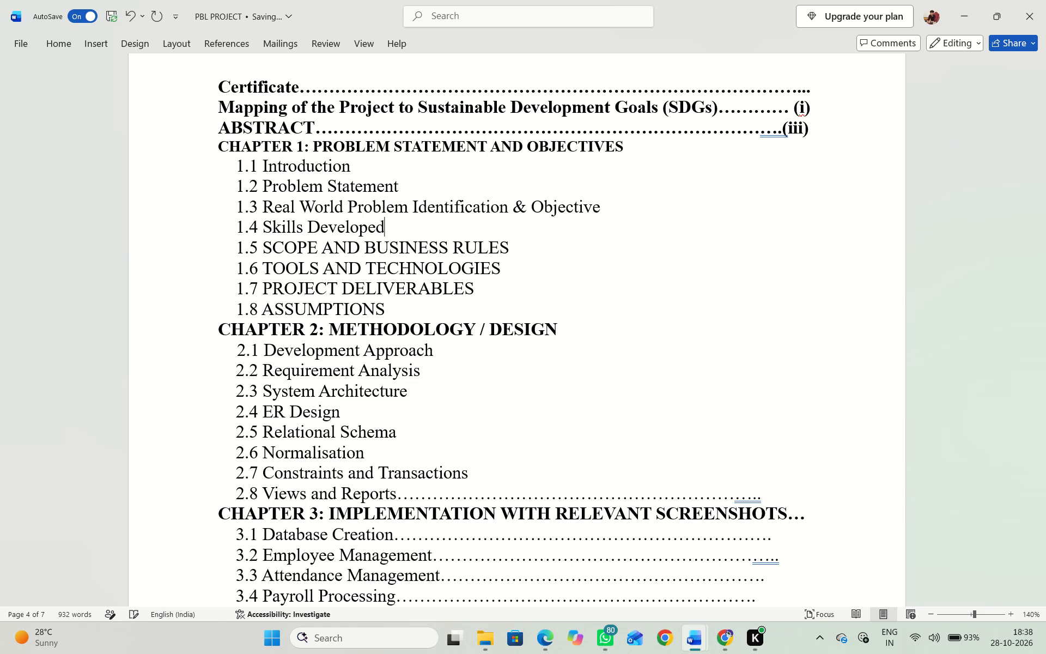
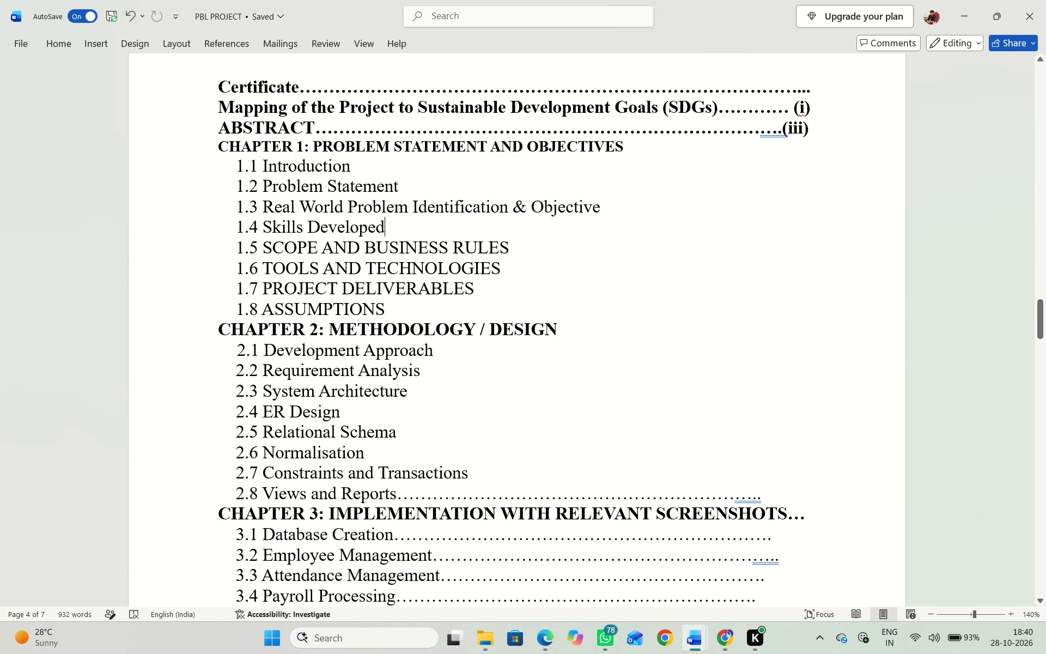
Rewrite the title of contents entry 1.5 in title case as Scope and Business Rules.
{"action": "left_click", "coordinate": [509, 252]}
{"action": "key", "text": "BackSpace"}
{"action": "key", "text": "BackSpace"}
{"action": "key", "text": "BackSpace"}
{"action": "key", "text": "BackSpace"}
{"action": "key", "text": "BackSpace"}
{"action": "key", "text": "BackSpace"}
{"action": "key", "text": "BackSpace"}
{"action": "key", "text": "BackSpace"}
{"action": "key", "text": "BackSpace"}
{"action": "key", "text": "BackSpace"}
{"action": "key", "text": "BackSpace"}
{"action": "key", "text": "BackSpace"}
{"action": "key", "text": "BackSpace"}
{"action": "key", "text": "BackSpace"}
{"action": "key", "text": "BackSpace"}
{"action": "key", "text": "BackSpace"}
{"action": "key", "text": "BackSpace"}
{"action": "key", "text": "BackSpace"}
{"action": "key", "text": "BackSpace"}
{"action": "key", "text": "BackSpace"}
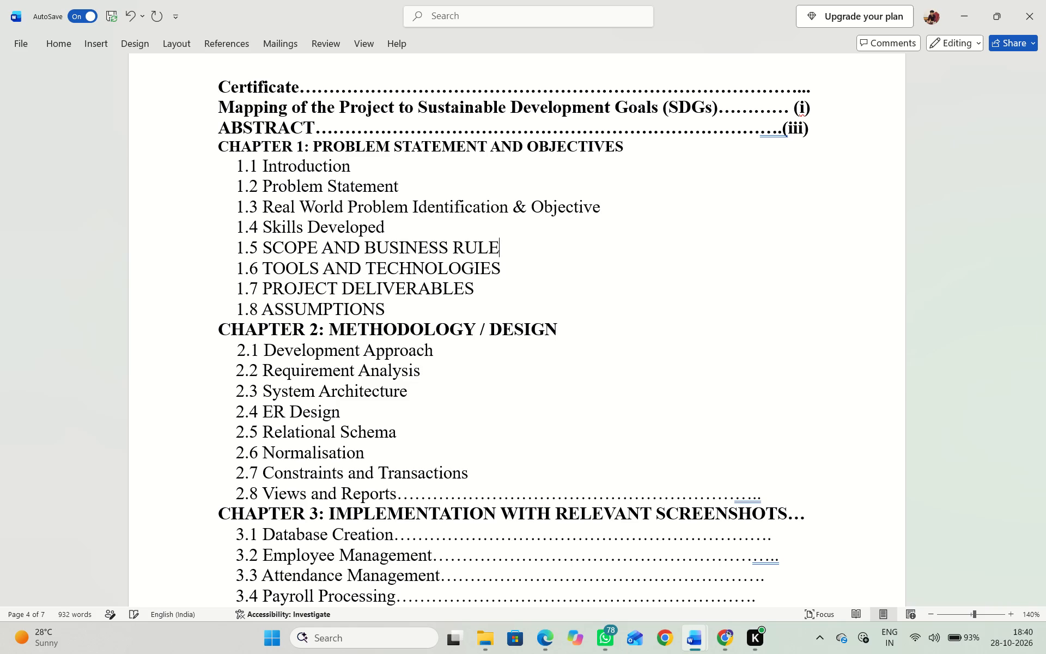
{"action": "key", "text": "BackSpace"}
{"action": "key", "text": "BackSpace"}
{"action": "key", "text": "BackSpace"}
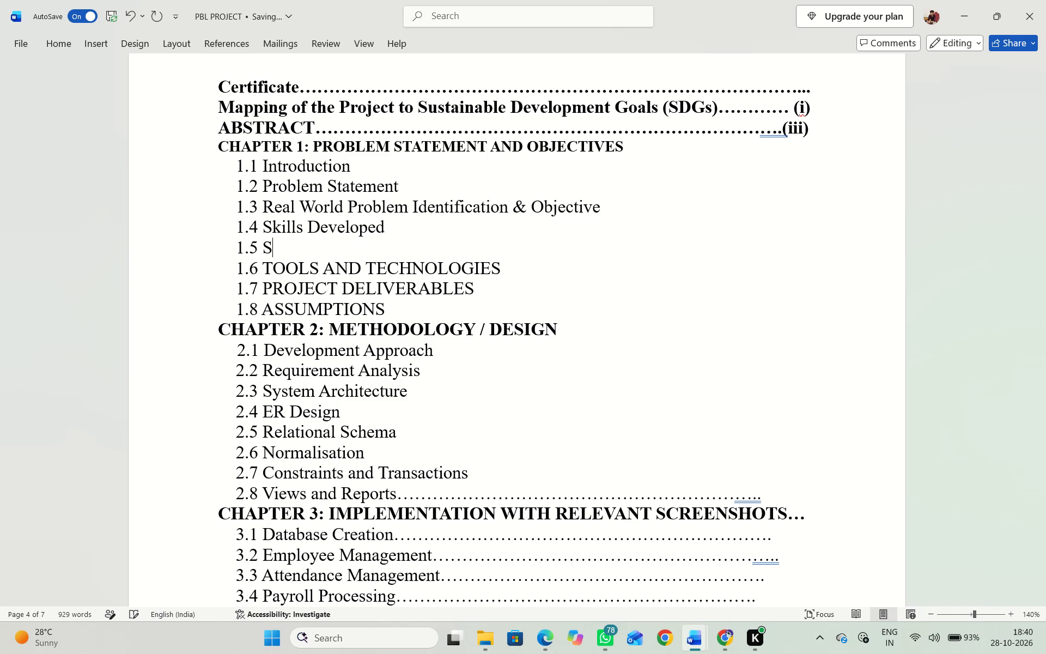
{"action": "type", "text": "cope"}
{"action": "key", "text": "space"}
{"action": "type", "text": "and Business"}
{"action": "key", "text": "space"}
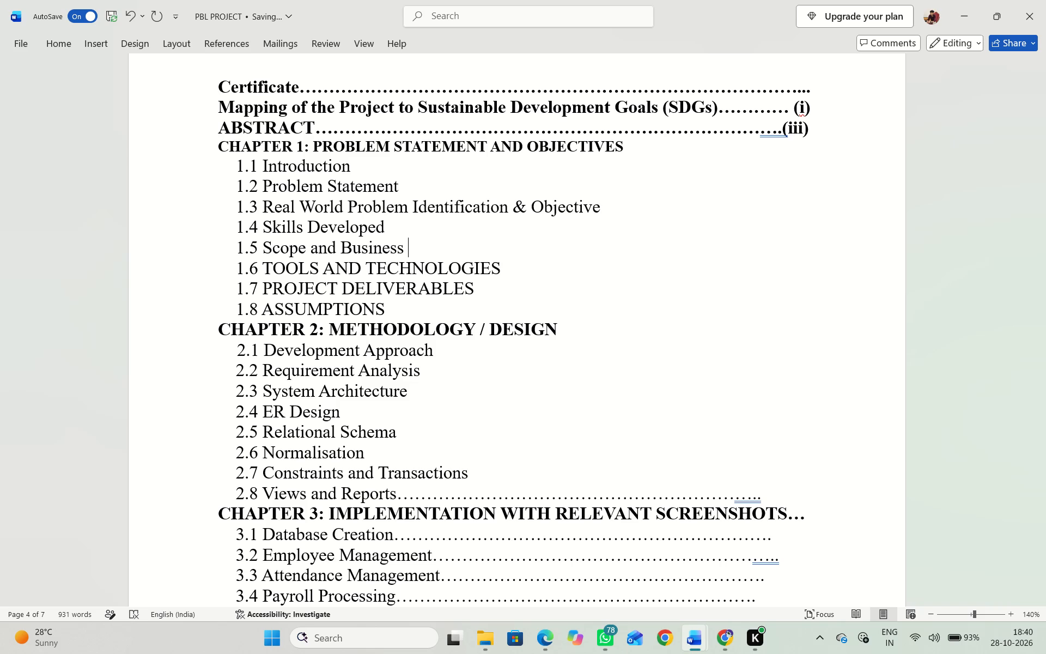
{"action": "type", "text": "Rules"}
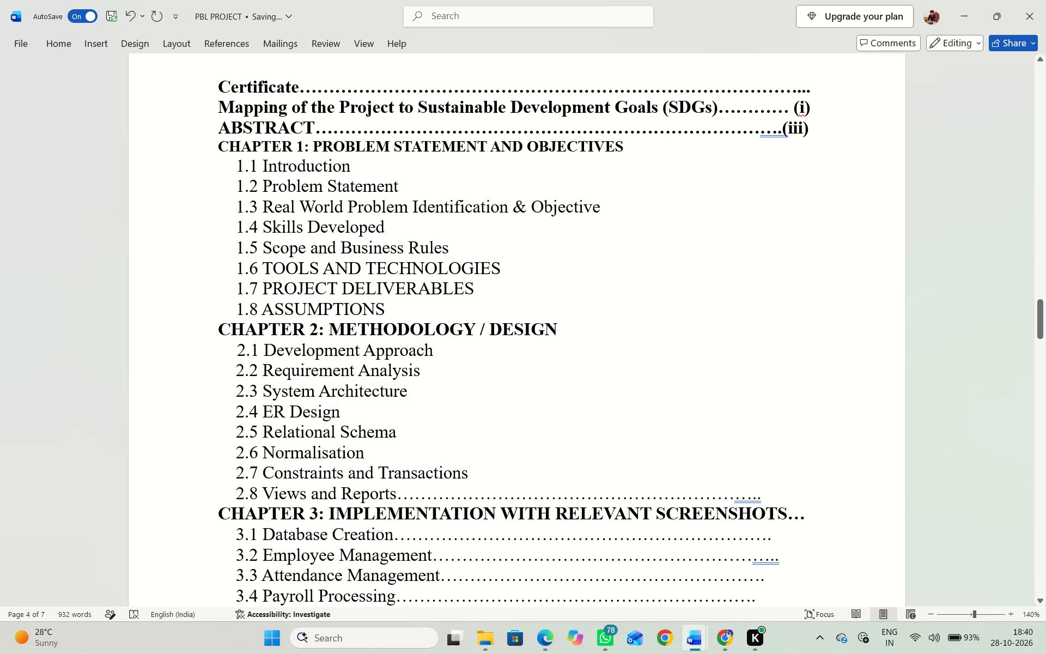
Switch to Edge and examine the Chapter 1 section headings from 1.3 through 1.6 in the reference report PDF.
{"action": "left_click", "coordinate": [545, 628]}
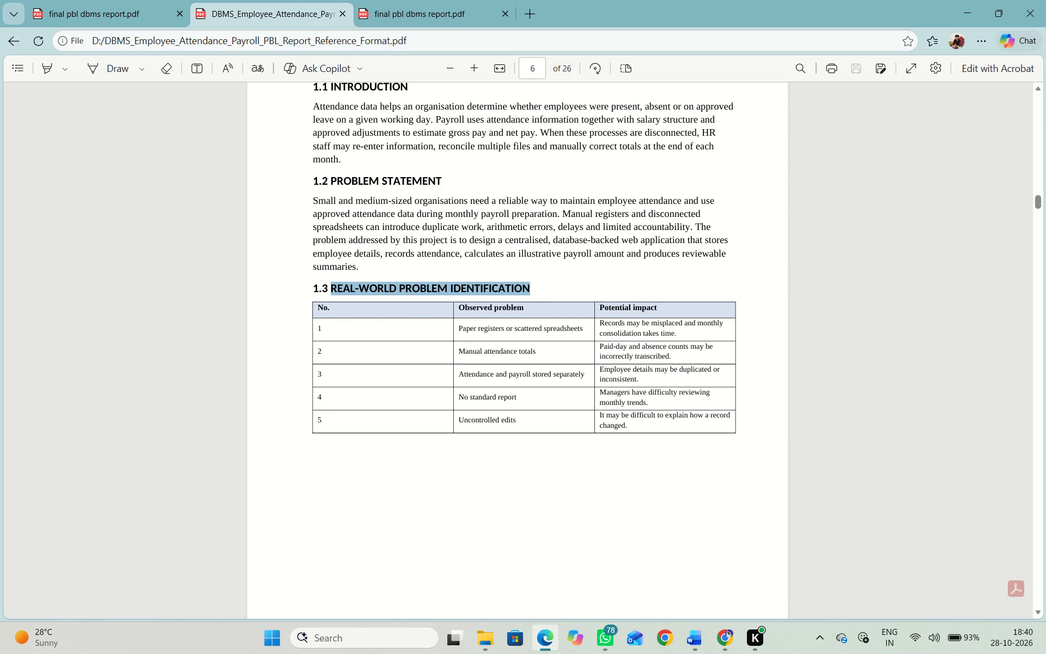
{"action": "scroll", "coordinate": [487, 288], "scroll_direction": "up", "scroll_amount": 6}
{"action": "scroll", "coordinate": [487, 288], "scroll_direction": "down", "scroll_amount": 1}
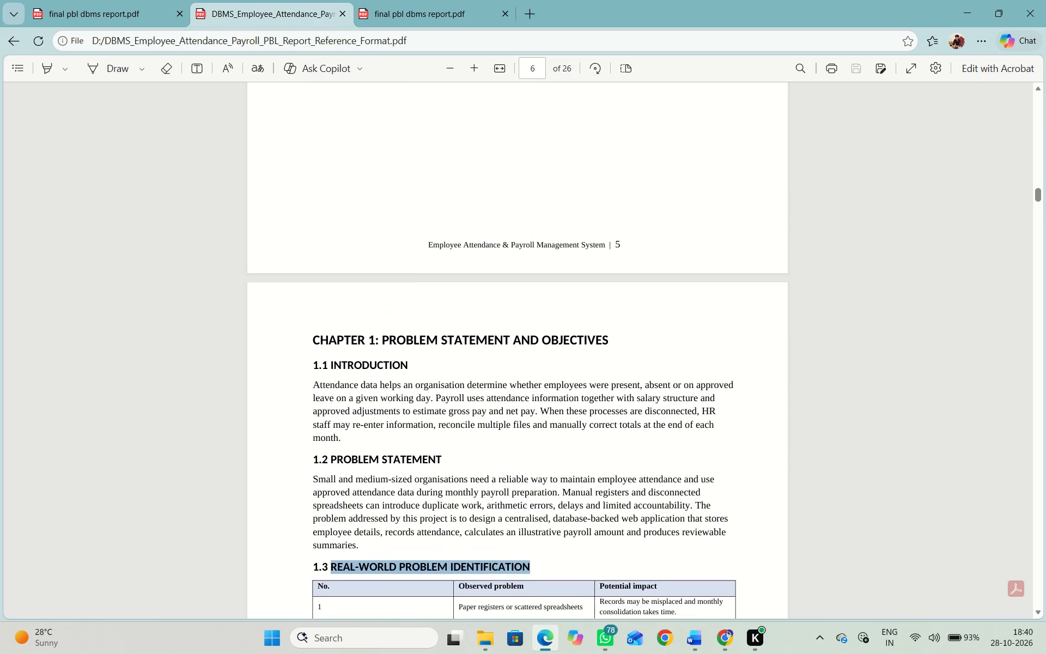
{"action": "scroll", "coordinate": [487, 288], "scroll_direction": "down", "scroll_amount": 6}
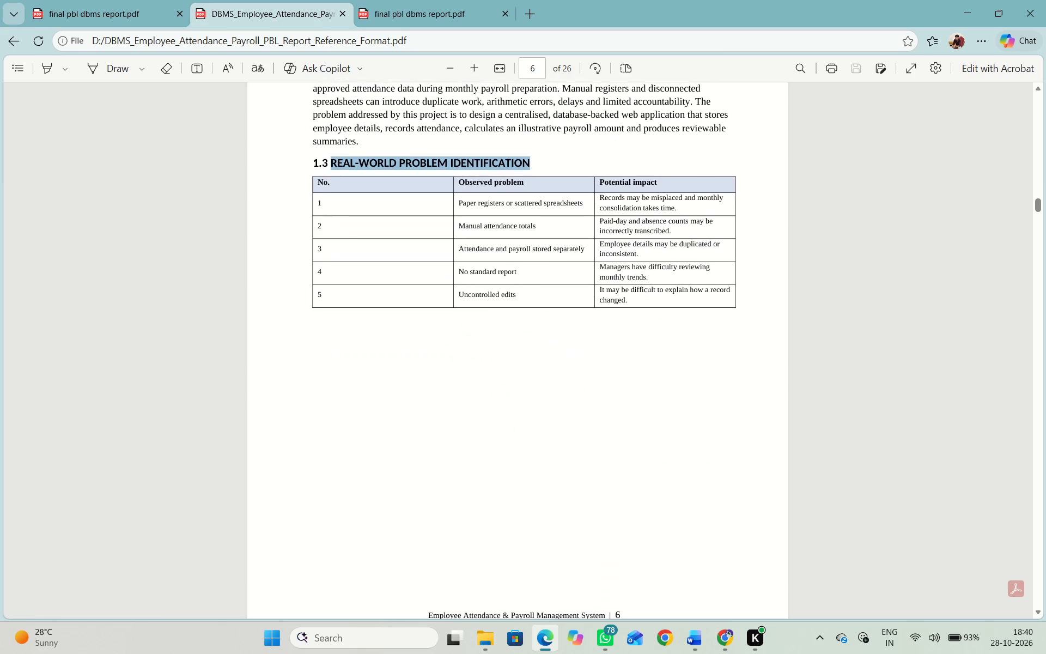
{"action": "scroll", "coordinate": [487, 288], "scroll_direction": "down", "scroll_amount": 8}
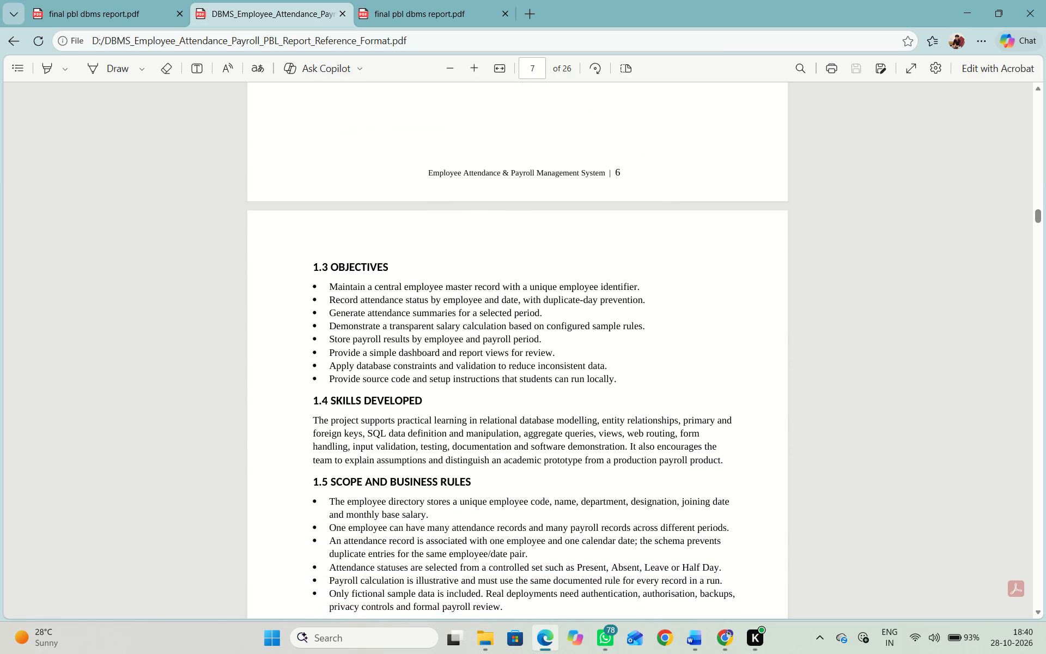
{"action": "scroll", "coordinate": [487, 288], "scroll_direction": "down", "scroll_amount": 4}
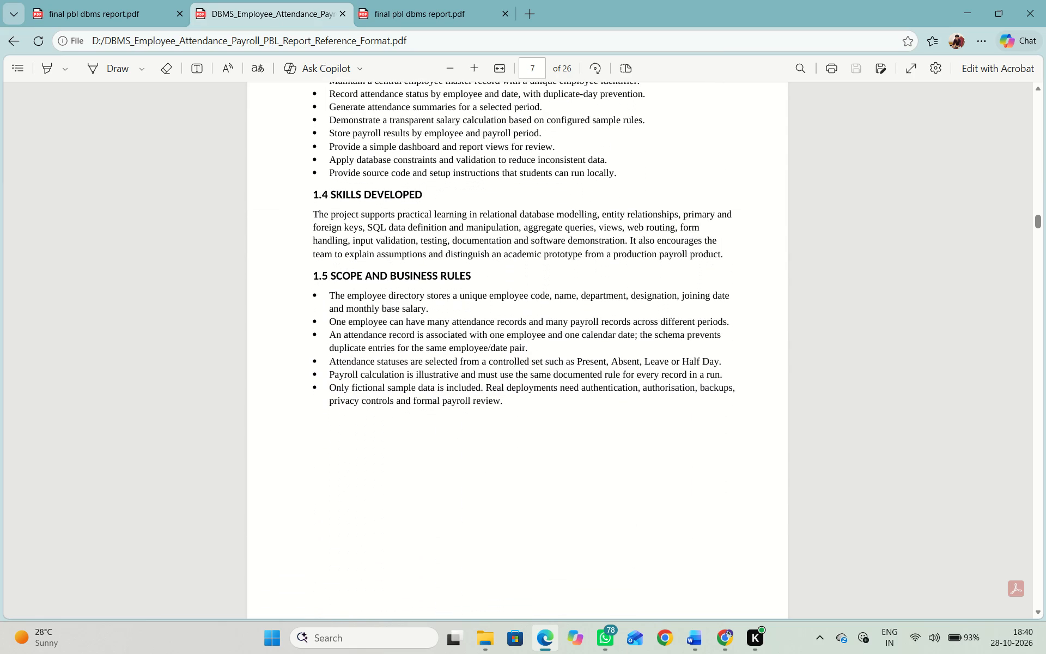
{"action": "scroll", "coordinate": [487, 288], "scroll_direction": "down", "scroll_amount": 1}
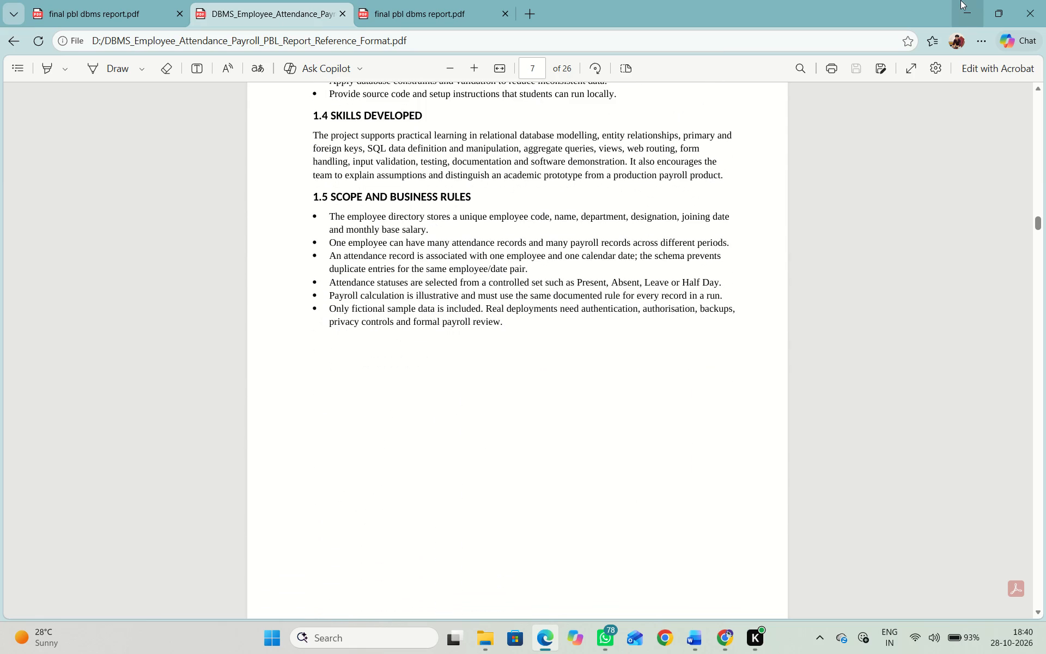
{"action": "scroll", "coordinate": [773, 212], "scroll_direction": "down", "scroll_amount": 2}
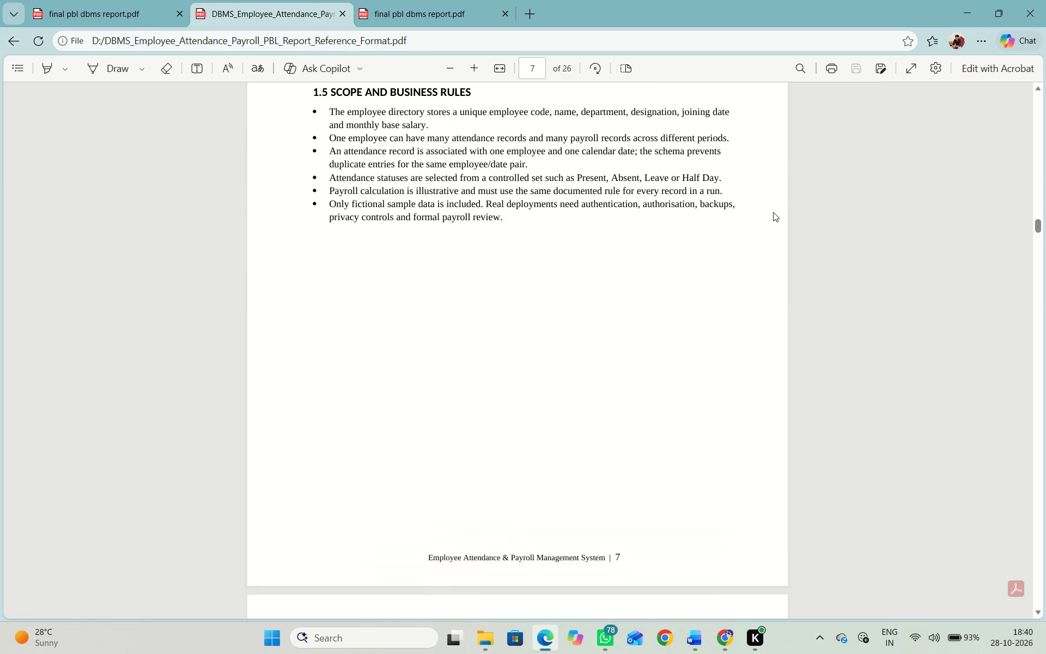
{"action": "scroll", "coordinate": [773, 212], "scroll_direction": "down", "scroll_amount": 5}
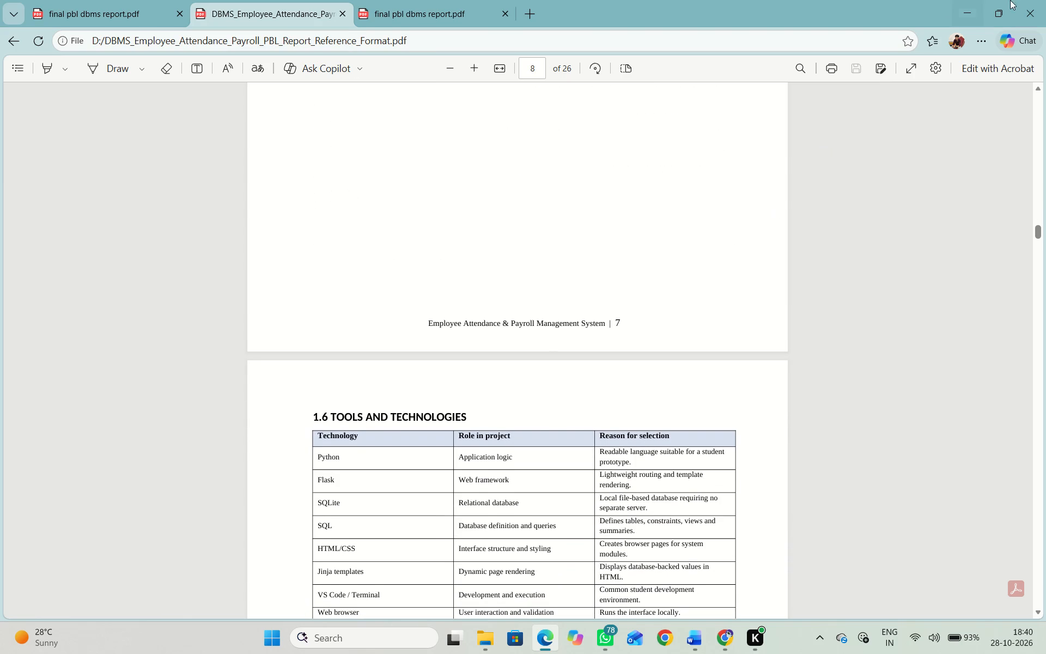
{"action": "left_click", "coordinate": [968, 4]}
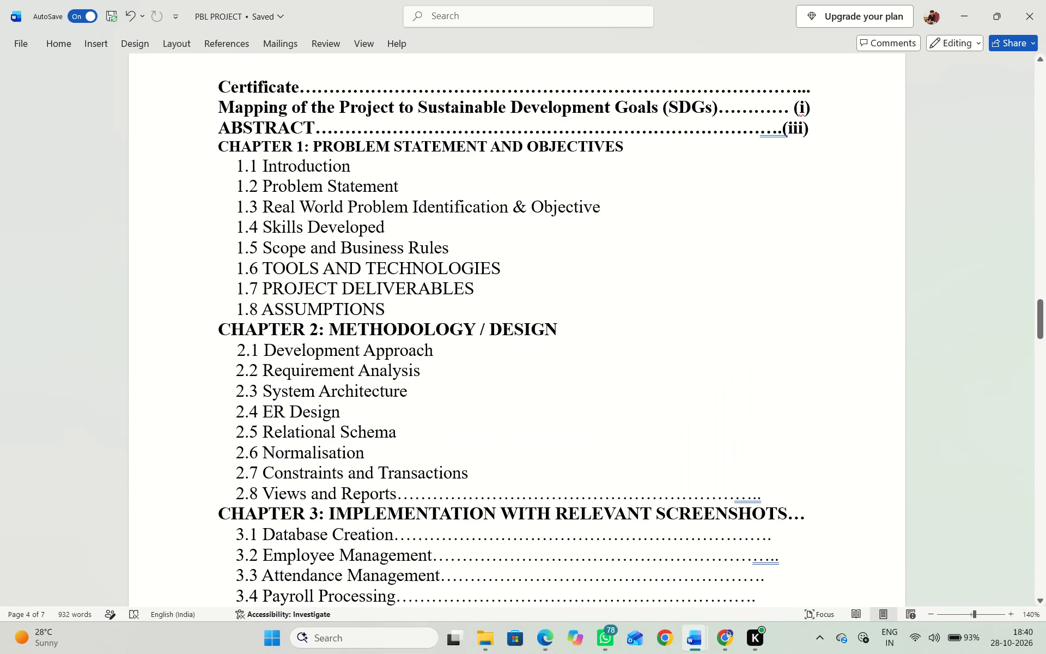
In Word, rewrite the title of contents entry 1.6 in title case as Tools and Technologies.
{"action": "left_click", "coordinate": [501, 270]}
{"action": "key", "text": "BackSpace"}
{"action": "key", "text": "BackSpace"}
{"action": "key", "text": "BackSpace"}
{"action": "key", "text": "BackSpace"}
{"action": "key", "text": "BackSpace"}
{"action": "key", "text": "BackSpace"}
{"action": "key", "text": "BackSpace"}
{"action": "key", "text": "BackSpace"}
{"action": "key", "text": "BackSpace"}
{"action": "key", "text": "BackSpace"}
{"action": "key", "text": "BackSpace"}
{"action": "key", "text": "BackSpace"}
{"action": "key", "text": "BackSpace"}
{"action": "key", "text": "BackSpace"}
{"action": "key", "text": "BackSpace"}
{"action": "key", "text": "BackSpace"}
{"action": "key", "text": "BackSpace"}
{"action": "key", "text": "BackSpace"}
{"action": "key", "text": "BackSpace"}
{"action": "key", "text": "BackSpace"}
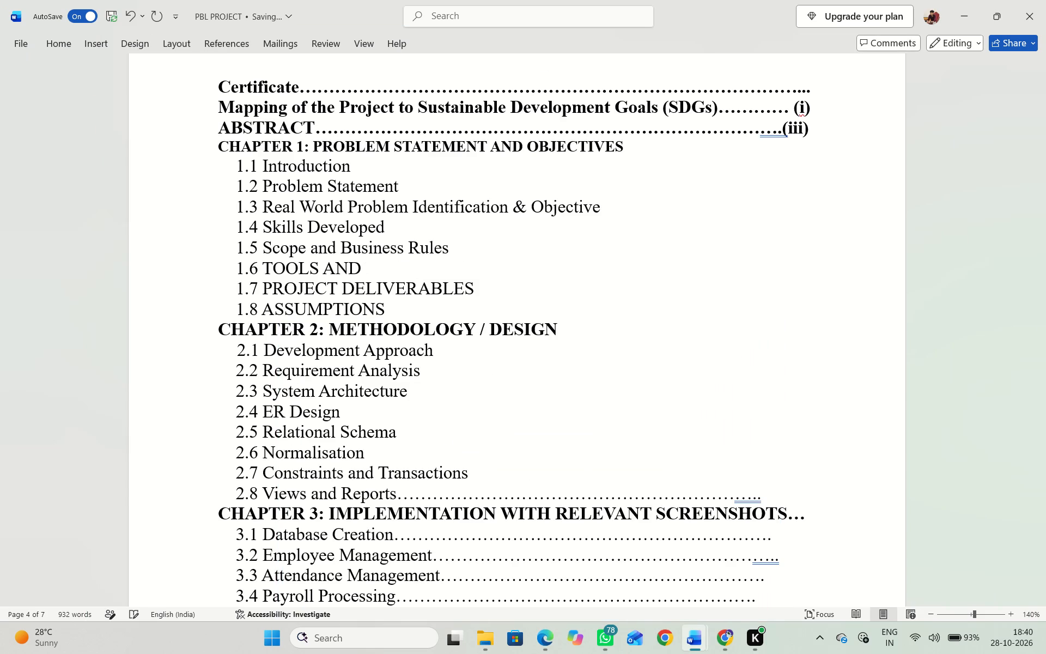
{"action": "key", "text": "BackSpace"}
{"action": "type", "text": "ools"}
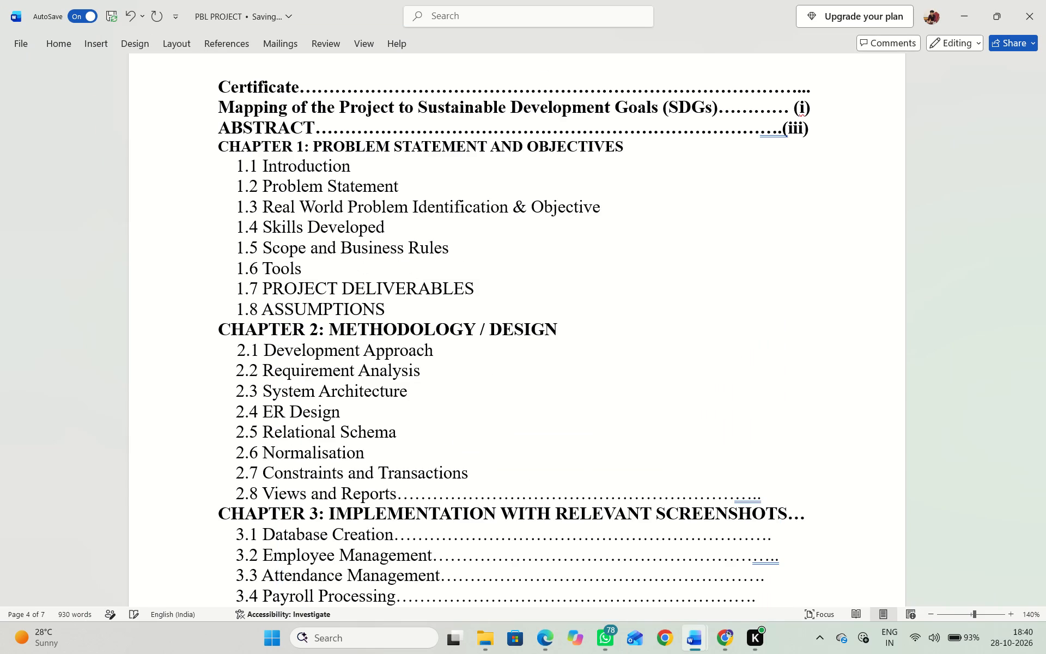
{"action": "key", "text": "space"}
{"action": "type", "text": "and"}
{"action": "key", "text": "space"}
{"action": "type", "text": "Tec"}
{"action": "type", "text": "hnologies"}
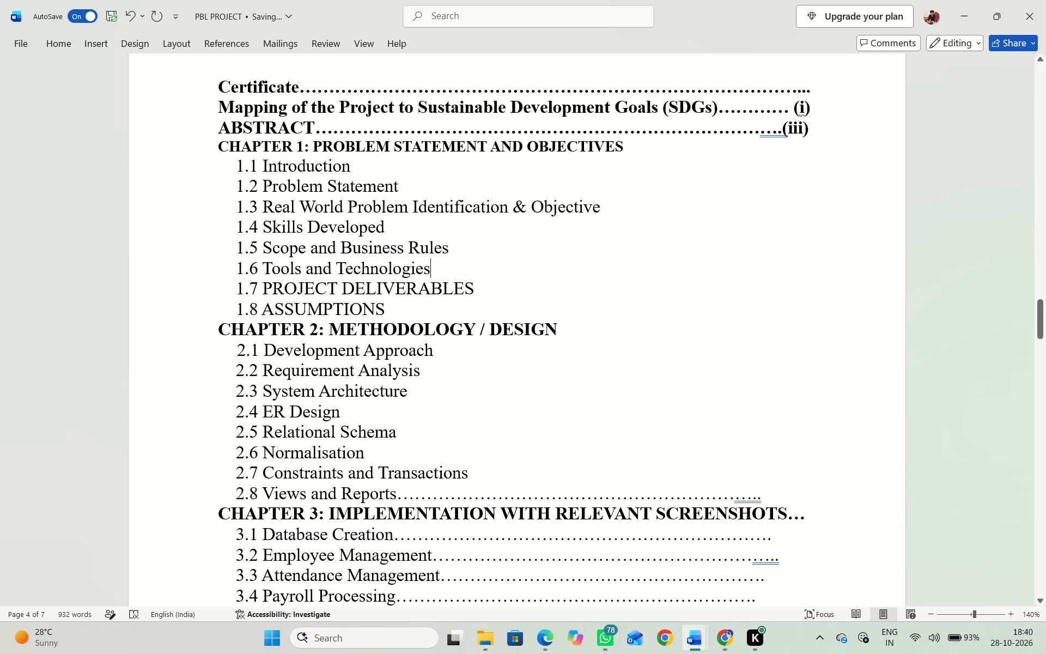
Replace the uppercase title of contents entry 1.7 with a title-case one, starting with the word Project.
{"action": "left_click", "coordinate": [475, 292]}
{"action": "key", "text": "BackSpace"}
{"action": "key", "text": "BackSpace"}
{"action": "key", "text": "BackSpace"}
{"action": "key", "text": "BackSpace"}
{"action": "key", "text": "BackSpace"}
{"action": "key", "text": "BackSpace"}
{"action": "key", "text": "BackSpace"}
{"action": "key", "text": "BackSpace"}
{"action": "key", "text": "BackSpace"}
{"action": "key", "text": "BackSpace"}
{"action": "key", "text": "BackSpace"}
{"action": "key", "text": "BackSpace"}
{"action": "key", "text": "BackSpace"}
{"action": "key", "text": "BackSpace"}
{"action": "key", "text": "BackSpace"}
{"action": "key", "text": "BackSpace"}
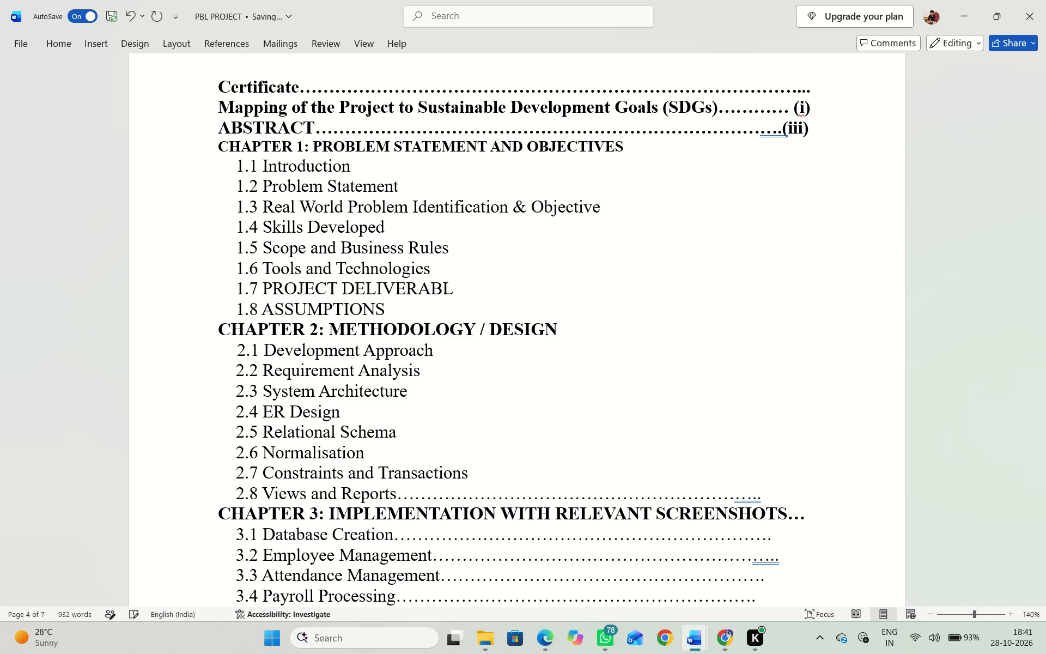
{"action": "key", "text": "BackSpace"}
{"action": "key", "text": "BackSpace"}
{"action": "key", "text": "BackSpace"}
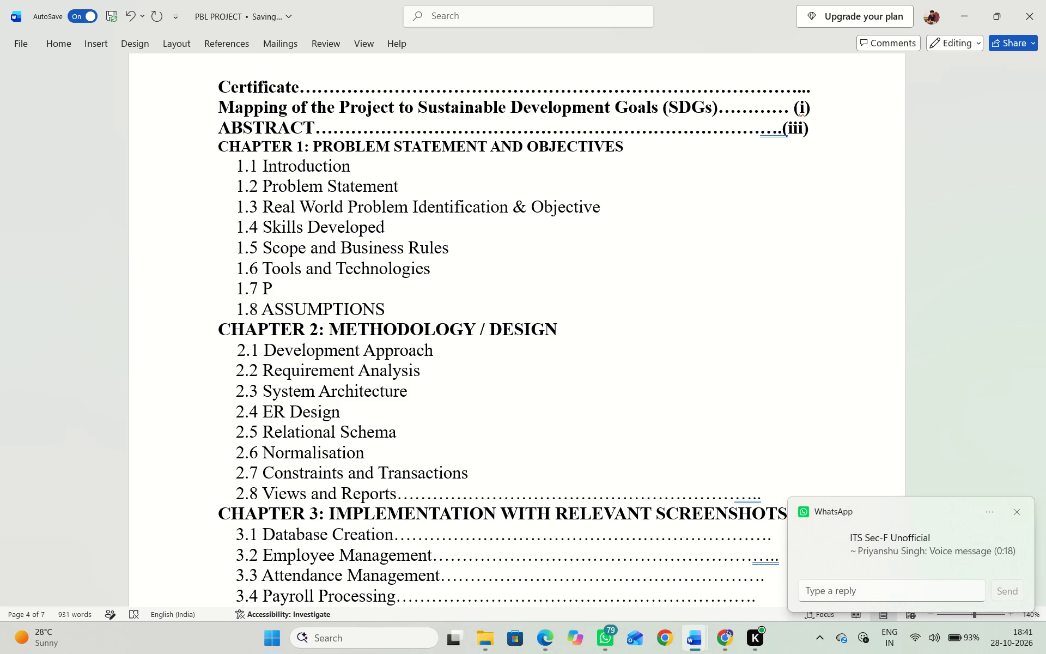
{"action": "type", "text": "ro"}
{"action": "type", "text": "ject"}
{"action": "key", "text": "space"}
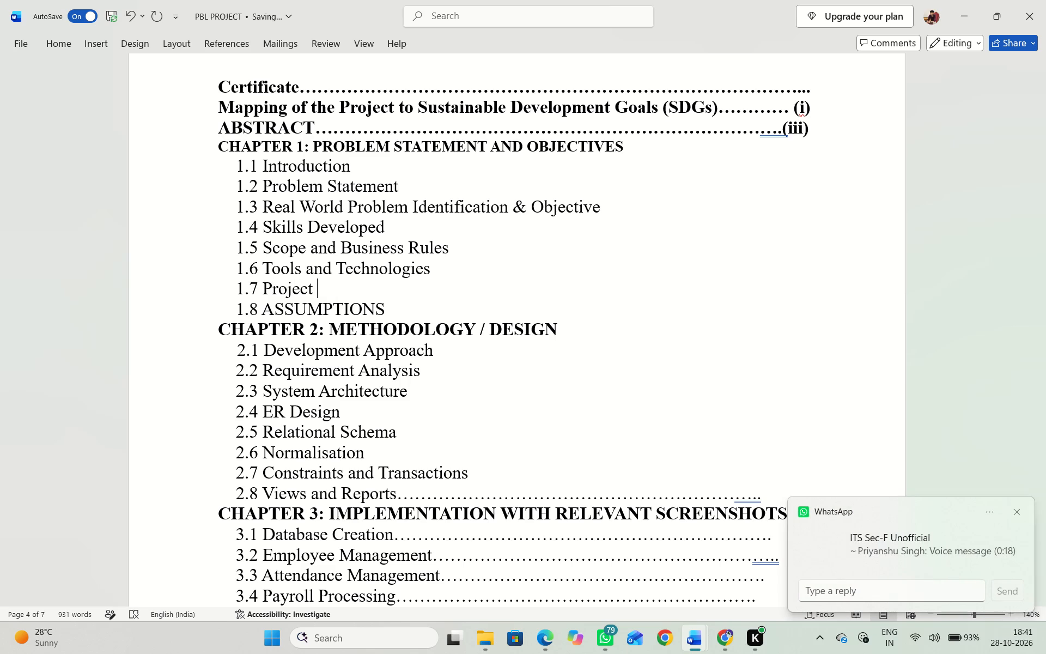
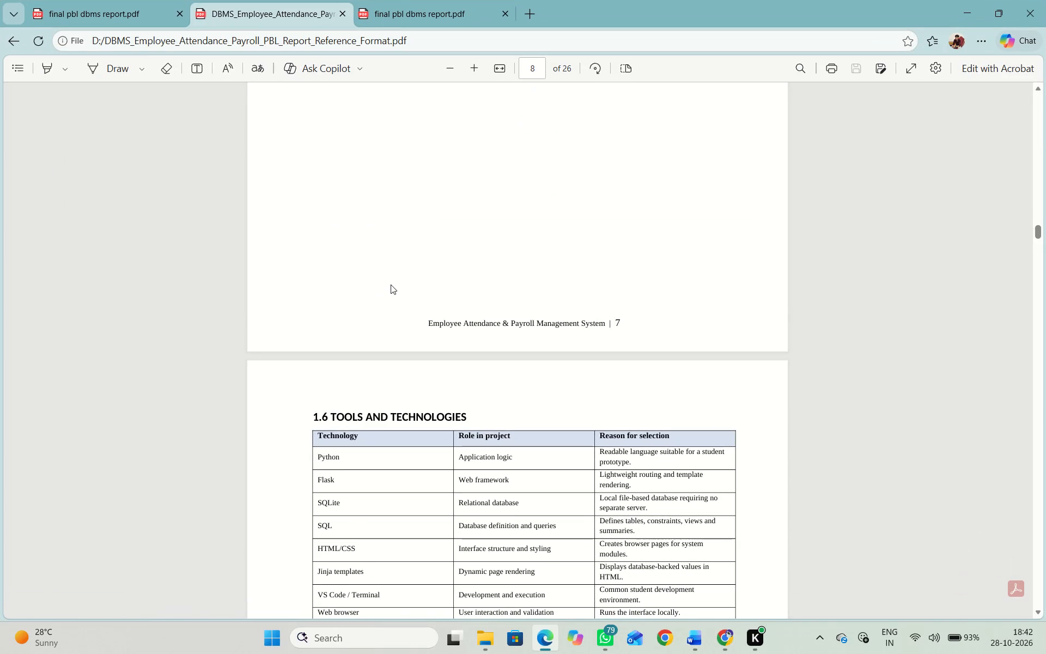
Back in Word, complete the title of contents entry 1.7 as Project Deliverables.
{"action": "scroll", "coordinate": [391, 284], "scroll_direction": "down", "scroll_amount": 4}
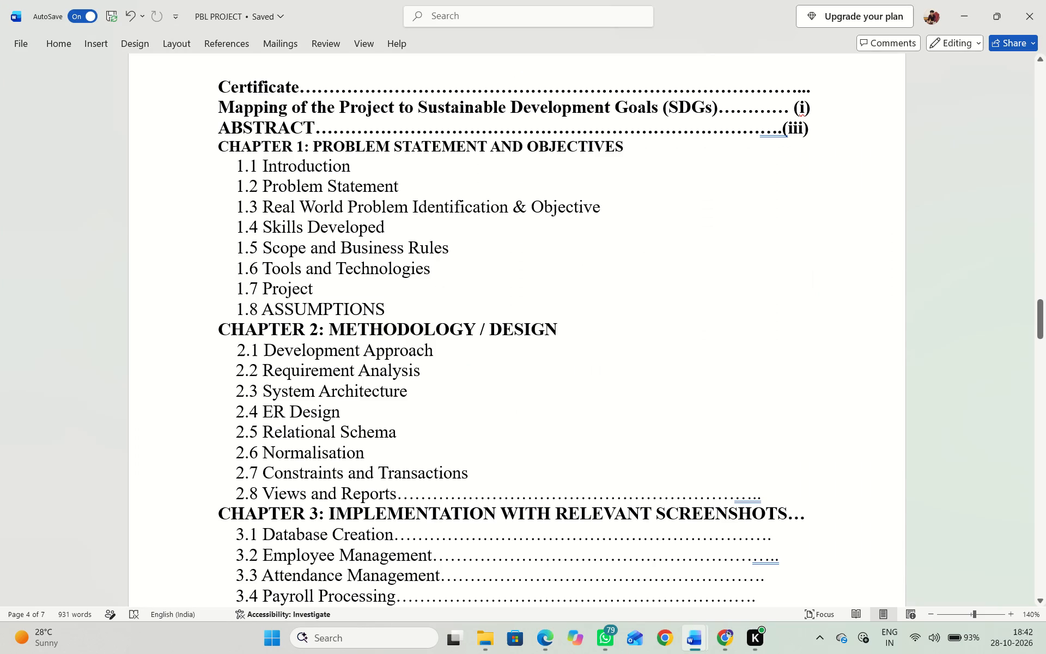
{"action": "key", "text": "shift+d"}
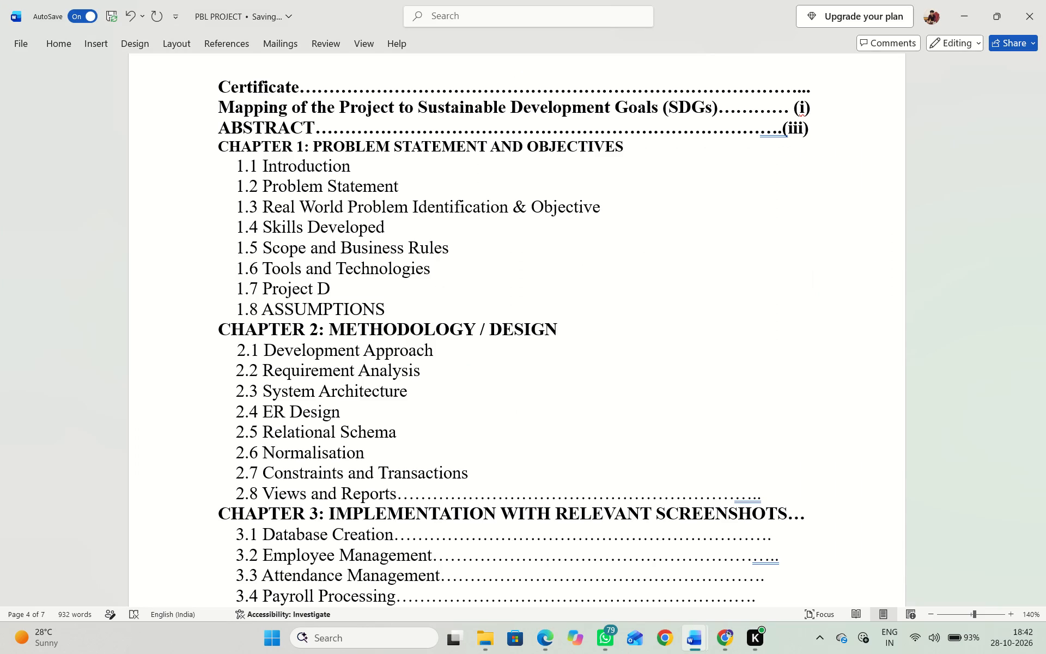
{"action": "type", "text": "eliverav"}
{"action": "key", "text": "BackSpace"}
{"action": "type", "text": "bles"}
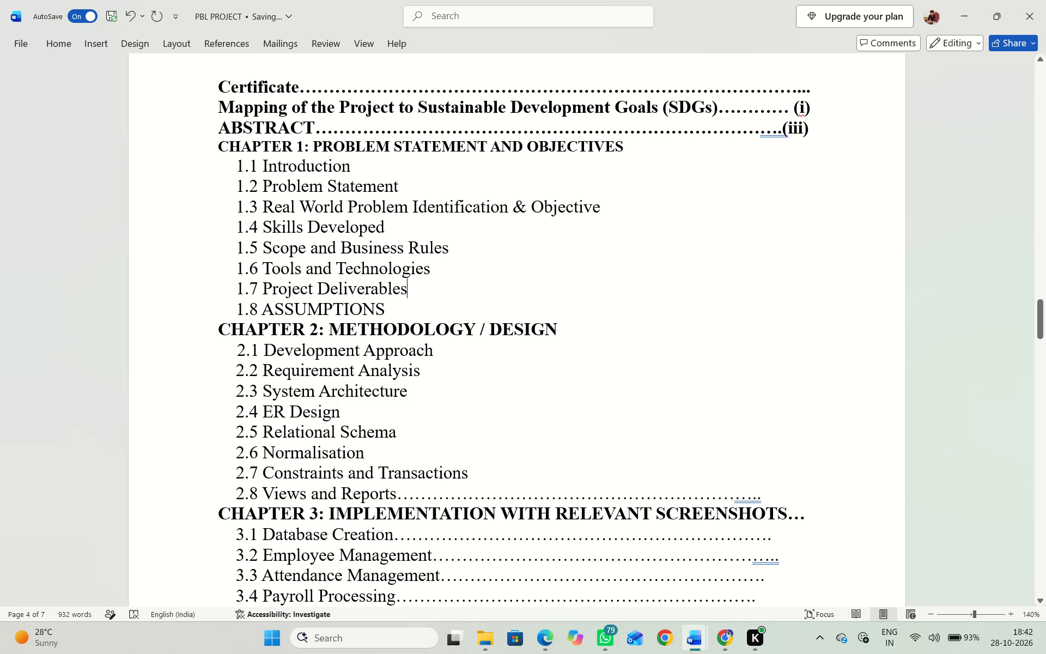
Rewrite the title of contents entry 1.8 in title case as Assumptions.
{"action": "left_click", "coordinate": [391, 310]}
{"action": "key", "text": "BackSpace"}
{"action": "key", "text": "BackSpace"}
{"action": "key", "text": "BackSpace"}
{"action": "key", "text": "BackSpace"}
{"action": "key", "text": "BackSpace"}
{"action": "key", "text": "BackSpace"}
{"action": "key", "text": "BackSpace"}
{"action": "key", "text": "BackSpace"}
{"action": "key", "text": "BackSpace"}
{"action": "key", "text": "BackSpace"}
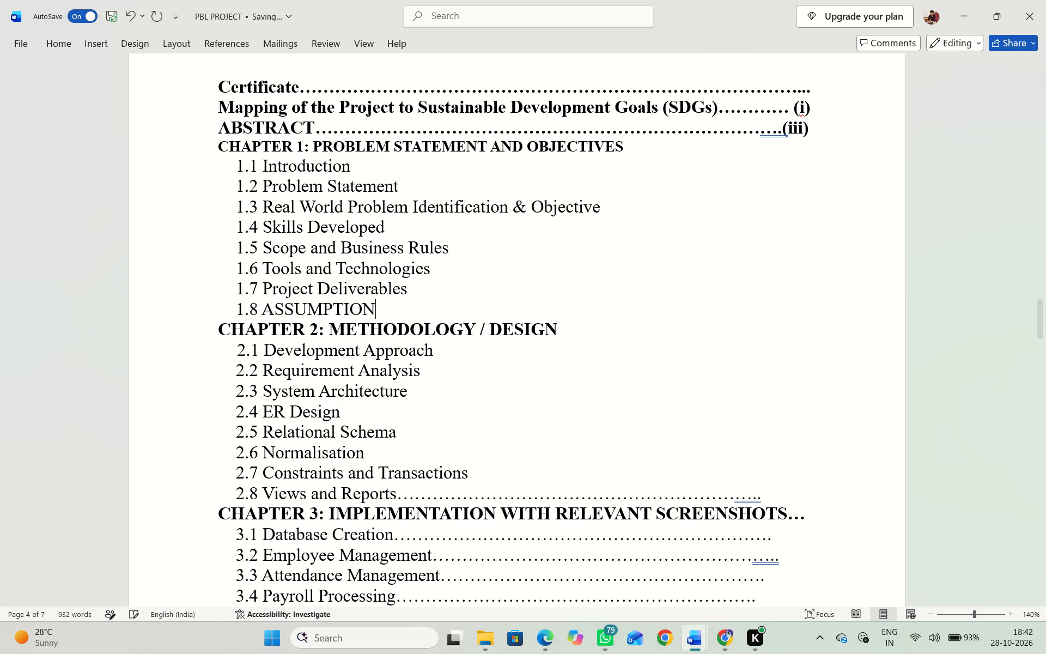
{"action": "type", "text": "ss"}
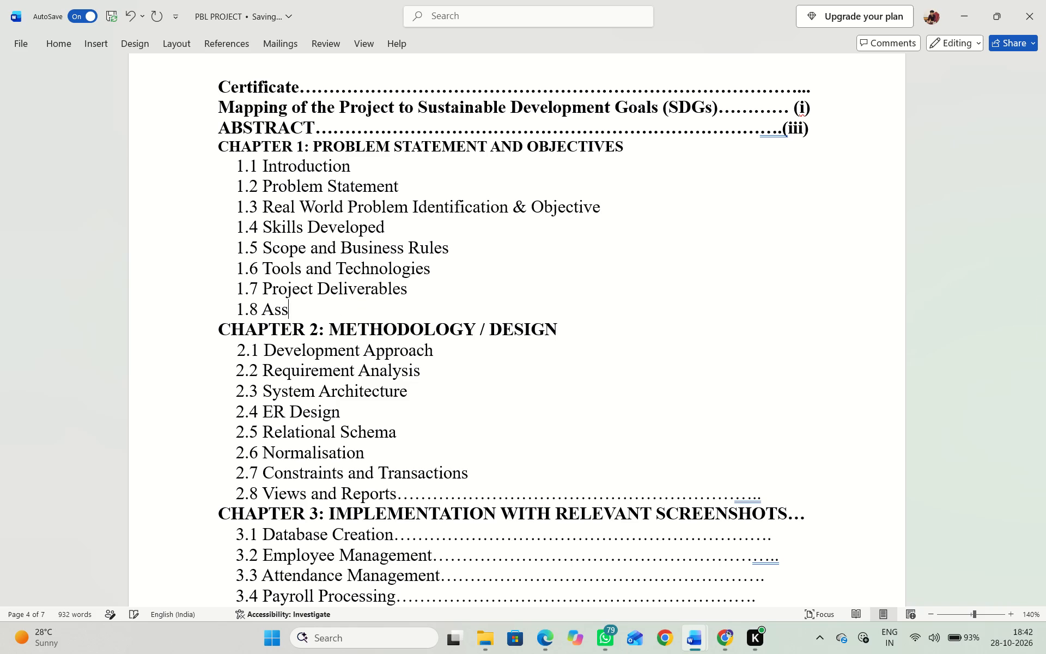
{"action": "type", "text": "um"}
{"action": "type", "text": "ptions"}
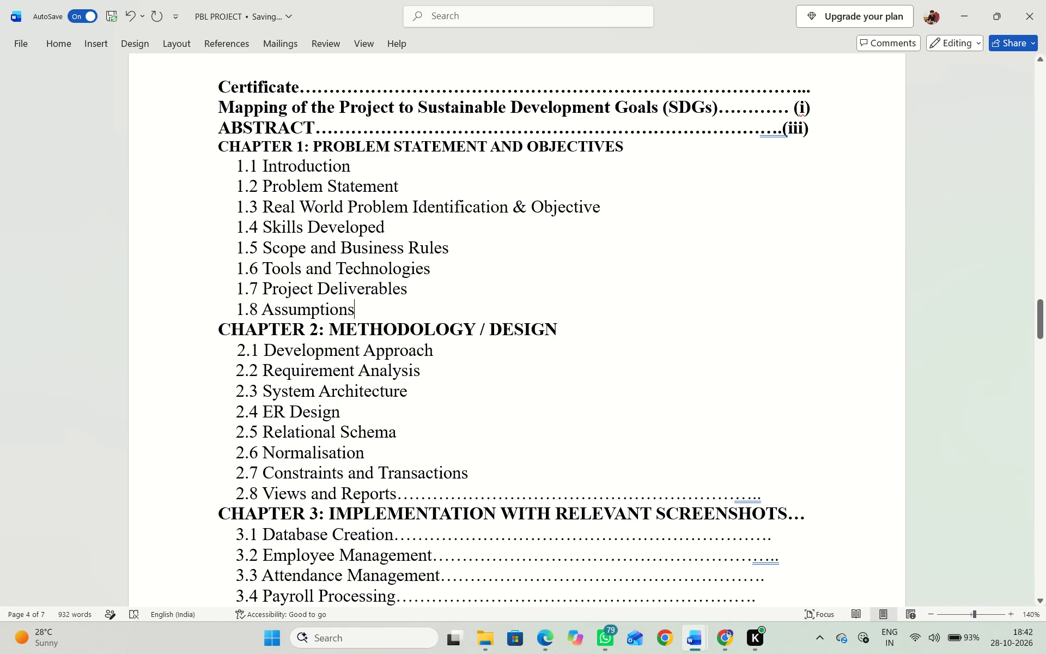
Enter the heading text Objectives at the top of the blank page after the section 1.3 problem table.
{"action": "scroll", "coordinate": [406, 372], "scroll_direction": "down", "scroll_amount": 1}
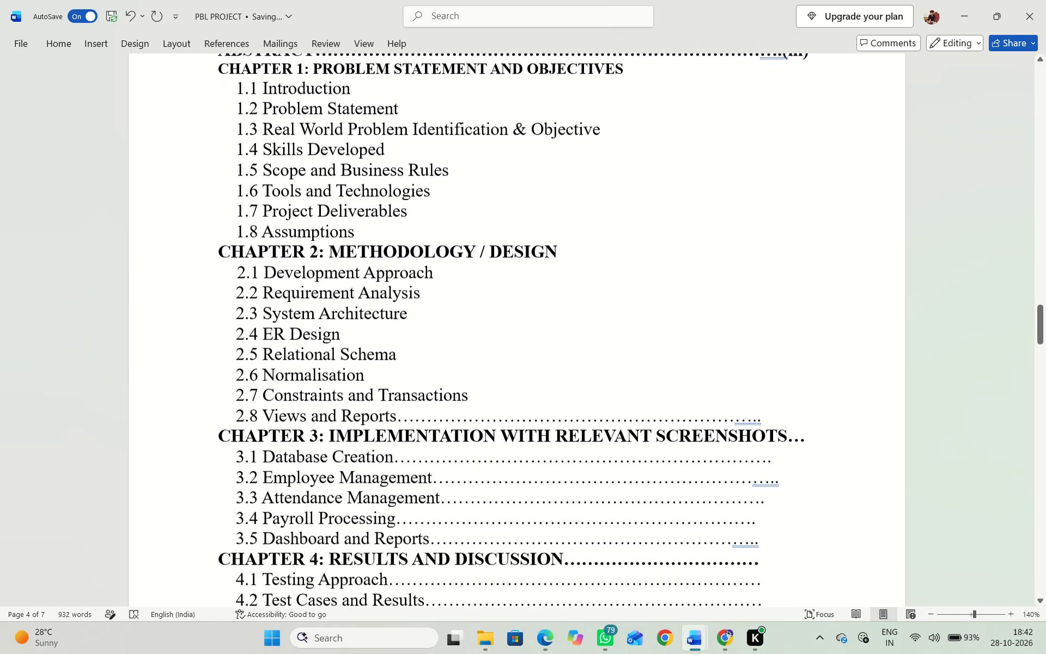
{"action": "scroll", "coordinate": [406, 372], "scroll_direction": "down", "scroll_amount": 6}
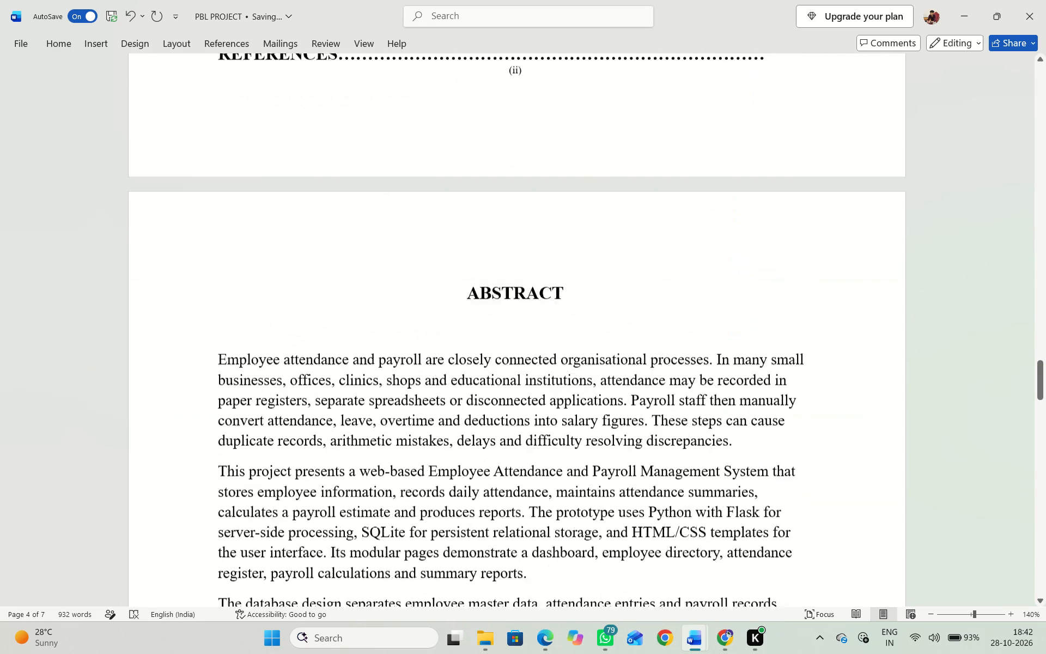
{"action": "scroll", "coordinate": [406, 372], "scroll_direction": "down", "scroll_amount": 8}
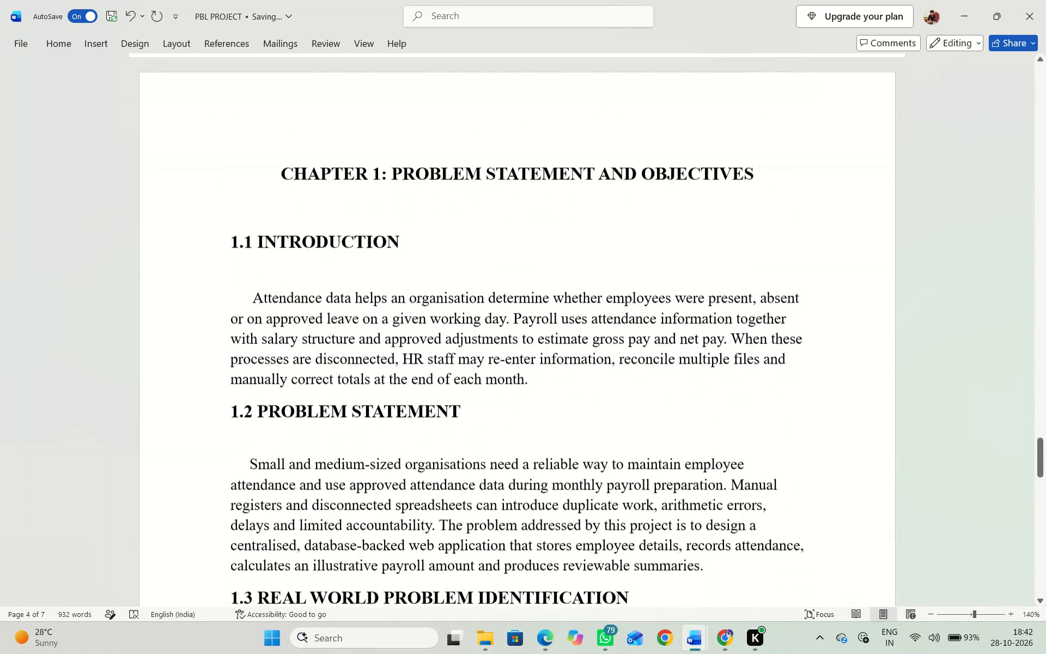
{"action": "scroll", "coordinate": [406, 372], "scroll_direction": "down", "scroll_amount": 3}
{"action": "scroll", "coordinate": [448, 447], "scroll_direction": "down", "scroll_amount": 2}
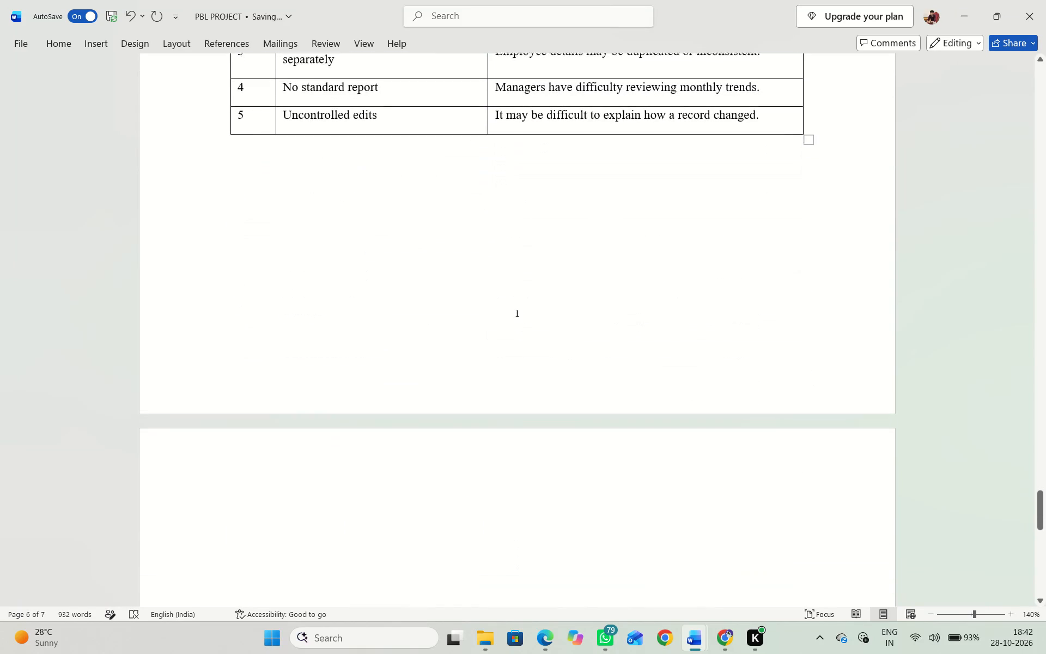
{"action": "left_click", "coordinate": [276, 480]}
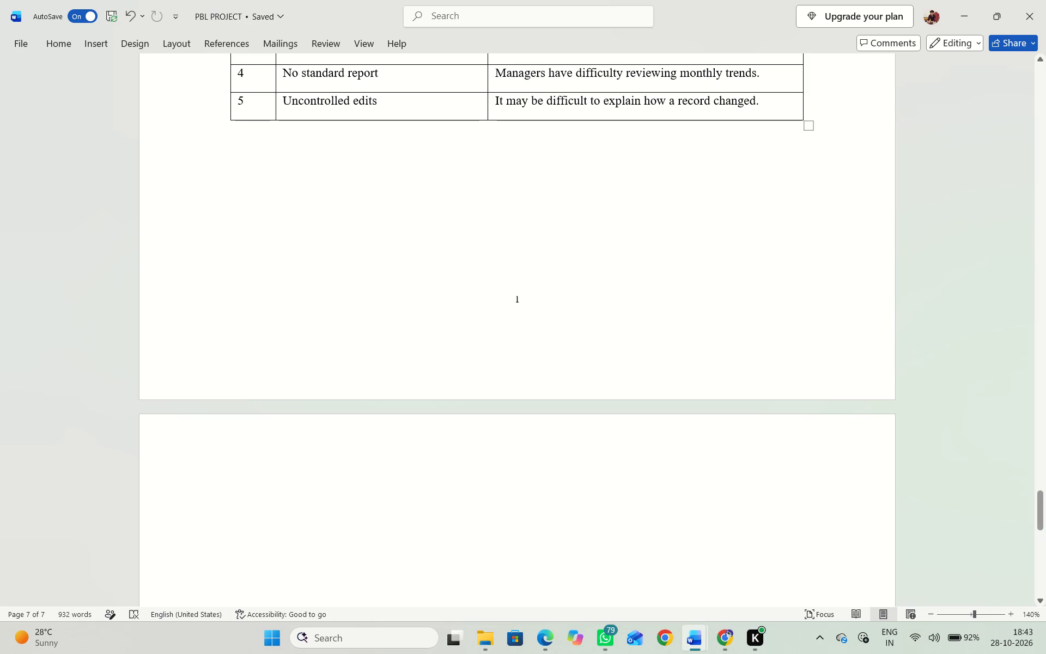
{"action": "scroll", "coordinate": [200, 350], "scroll_direction": "up", "scroll_amount": 10}
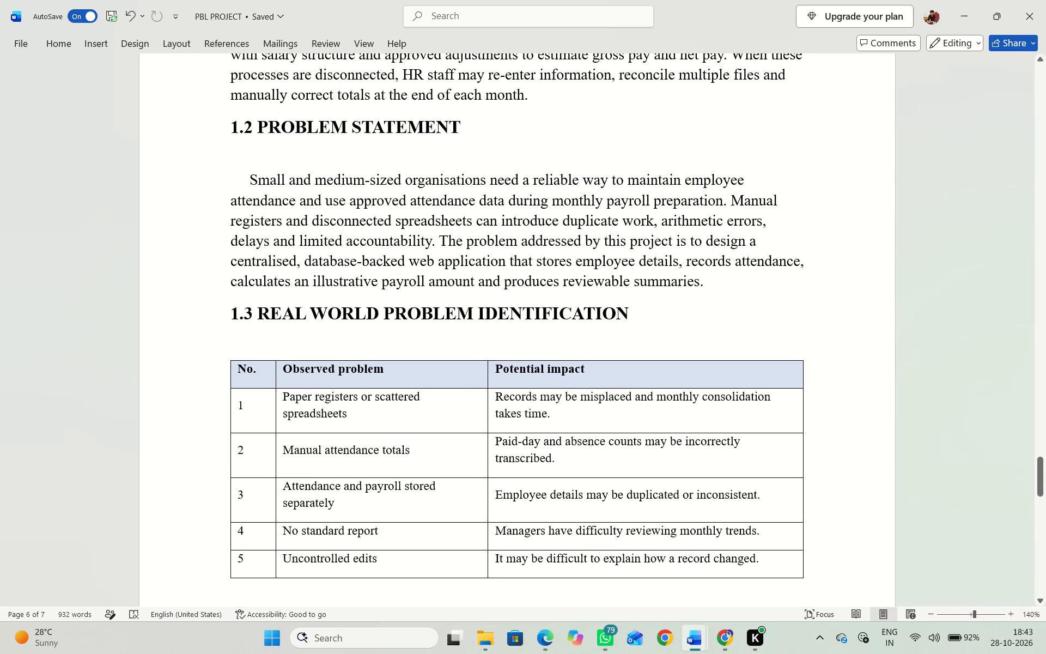
{"action": "left_click_drag", "start_coordinate": [632, 317], "coordinate": [591, 317]}
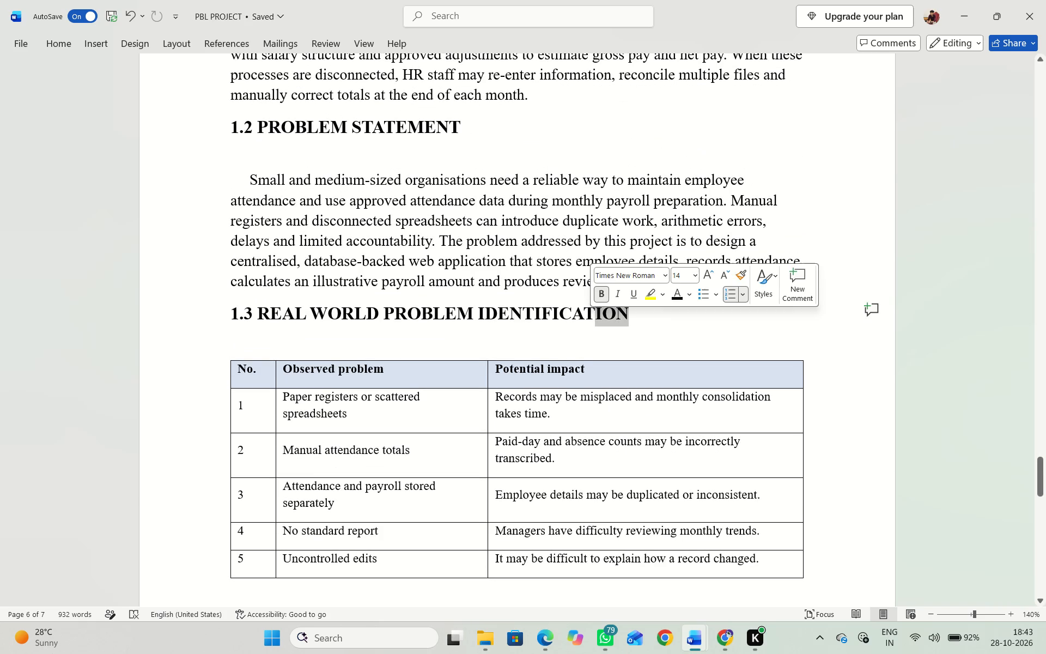
{"action": "left_click", "coordinate": [963, 387]}
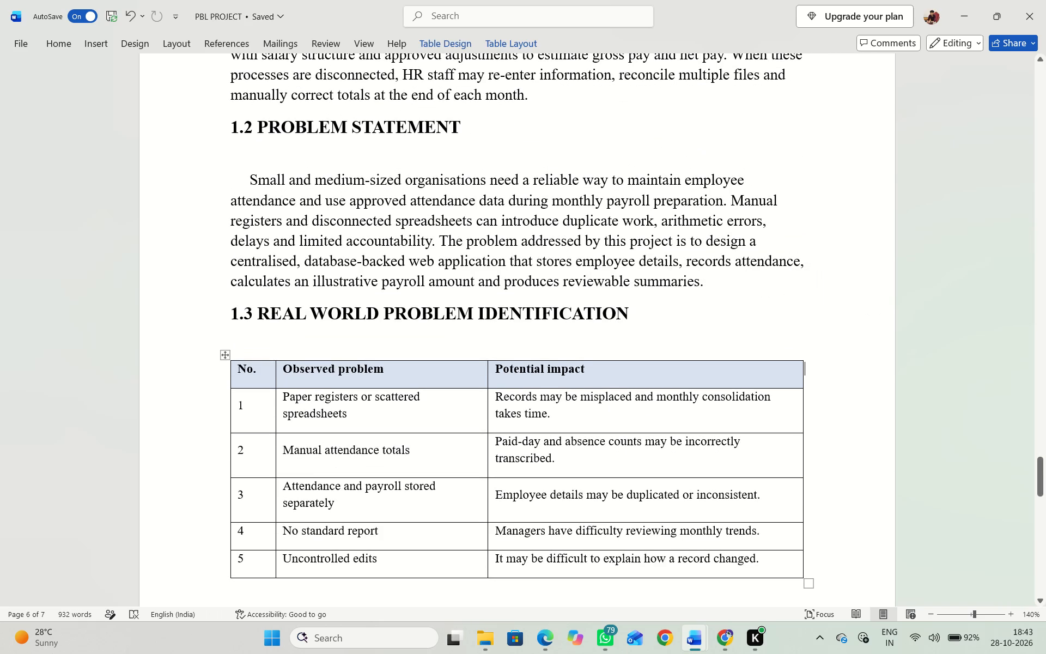
{"action": "scroll", "coordinate": [419, 451], "scroll_direction": "down", "scroll_amount": 9}
{"action": "left_click", "coordinate": [198, 531]}
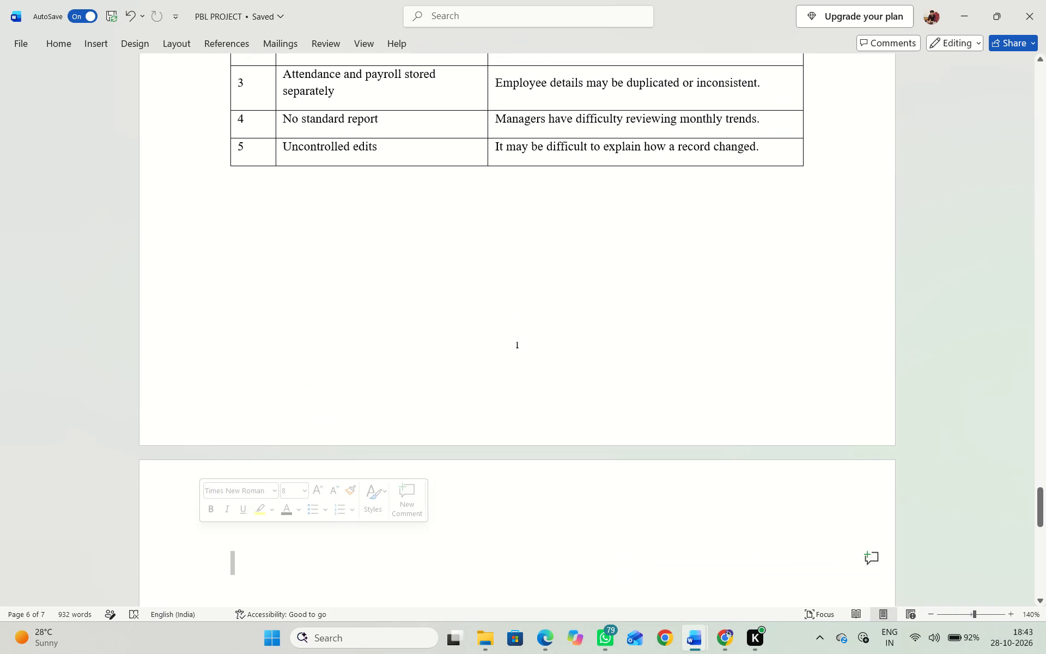
{"action": "left_click", "coordinate": [242, 558]}
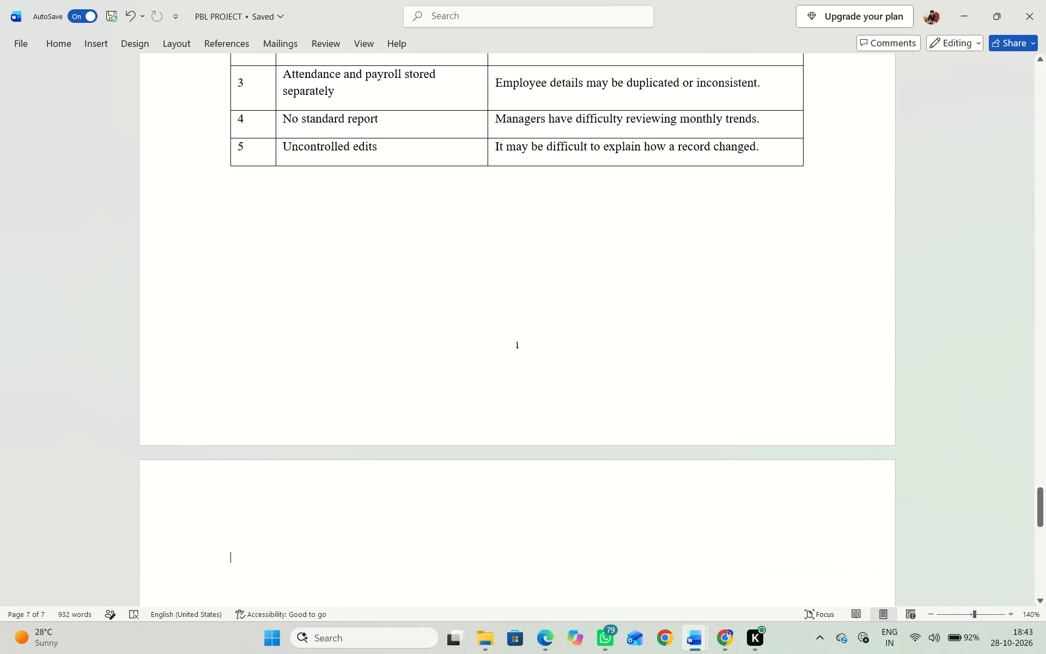
{"action": "key", "text": "shift+o"}
{"action": "key", "text": "b"}
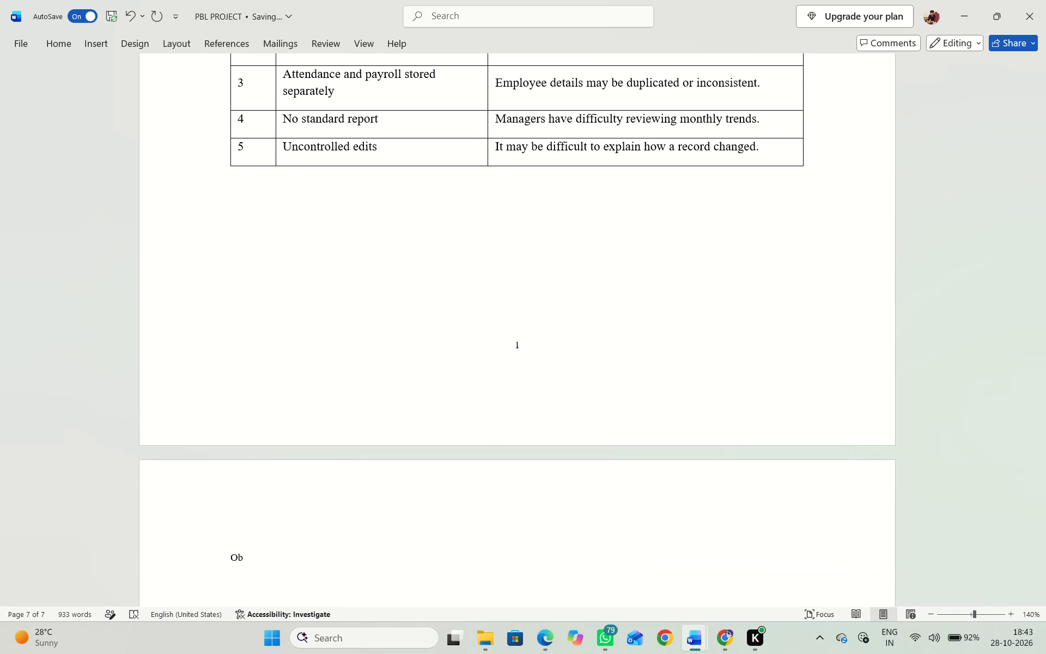
{"action": "type", "text": "jectives"}
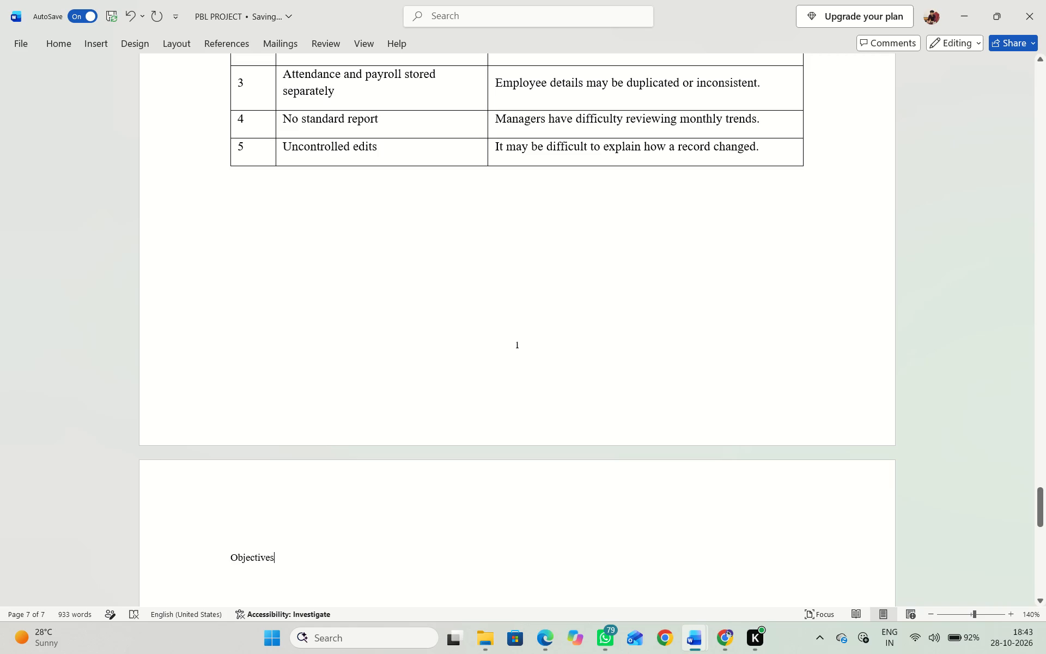
Format the Objectives heading as 14 pt bold.
{"action": "left_click_drag", "start_coordinate": [279, 559], "coordinate": [229, 566]}
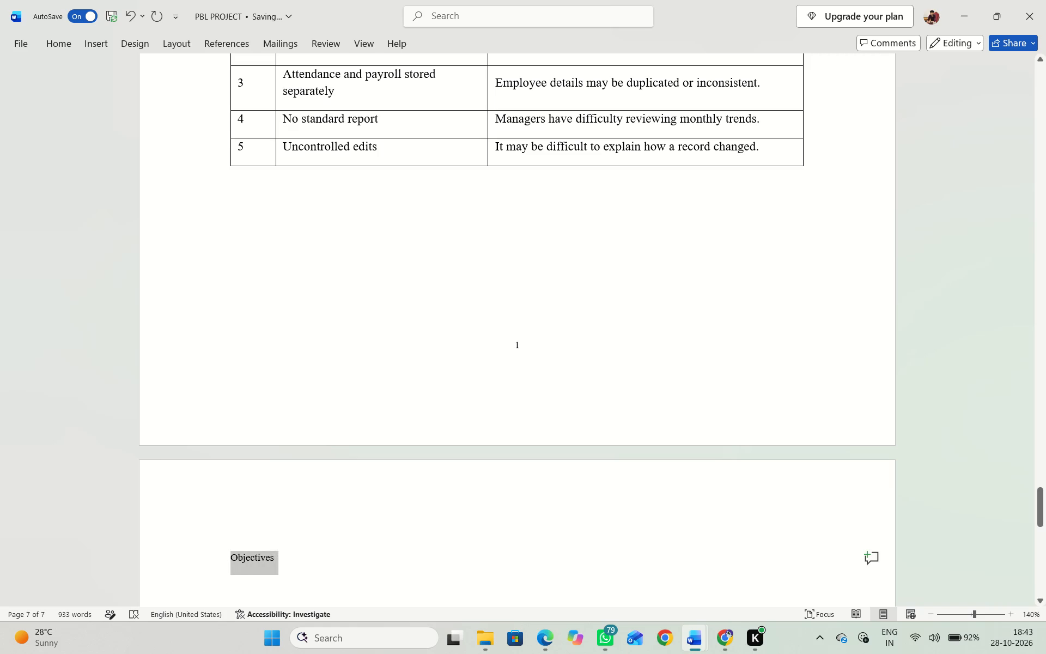
{"action": "left_click_drag", "start_coordinate": [229, 566], "coordinate": [213, 566]}
{"action": "left_click", "coordinate": [297, 525]}
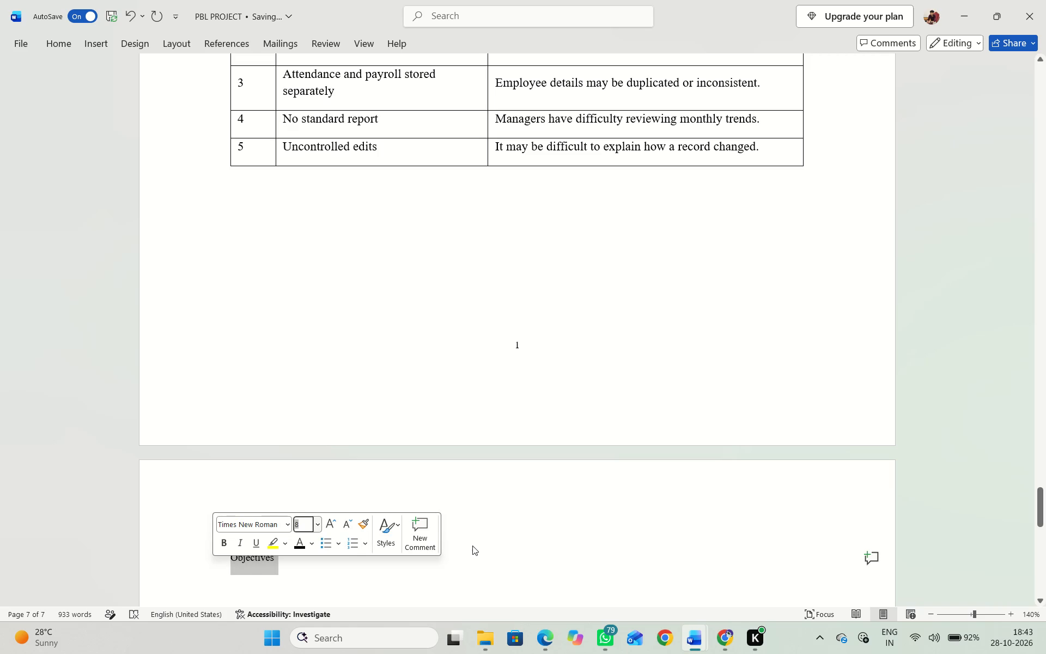
{"action": "type", "text": "14"}
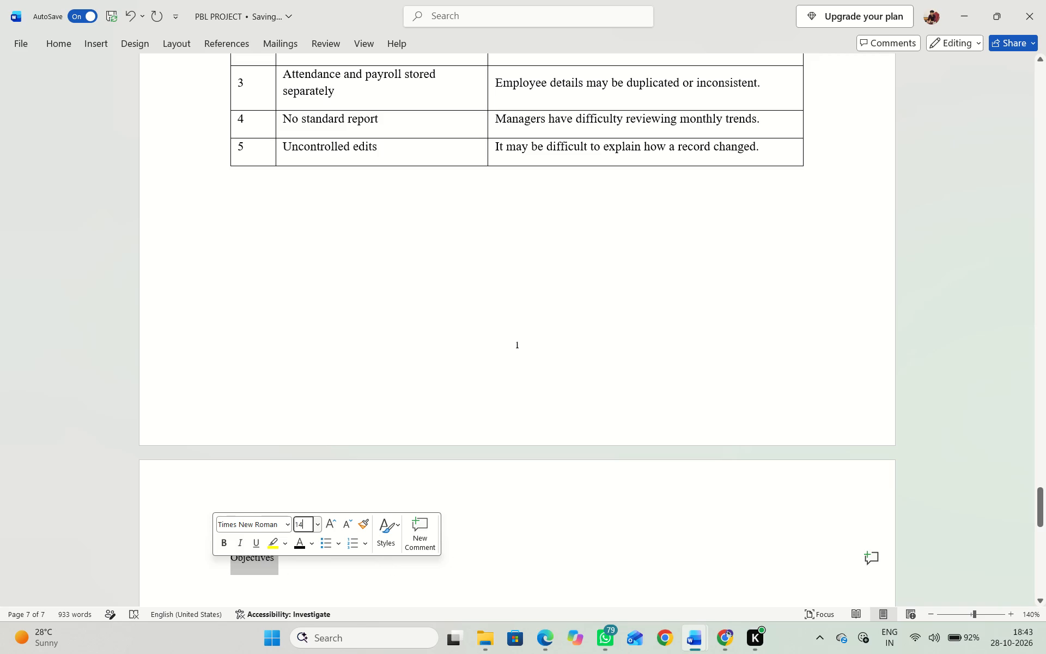
{"action": "left_click", "coordinate": [223, 543]}
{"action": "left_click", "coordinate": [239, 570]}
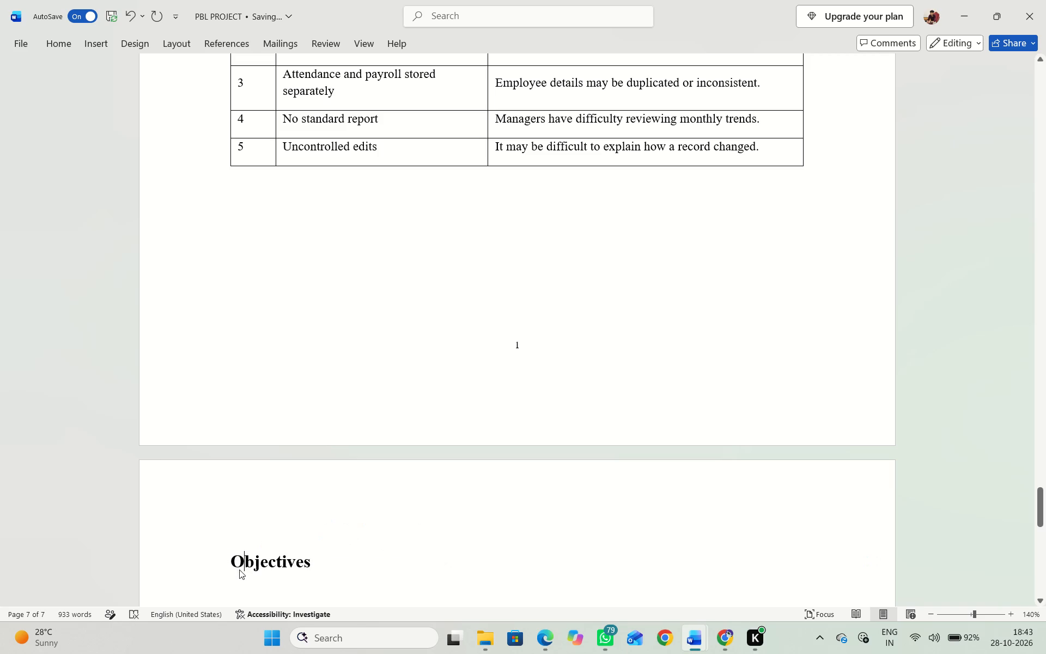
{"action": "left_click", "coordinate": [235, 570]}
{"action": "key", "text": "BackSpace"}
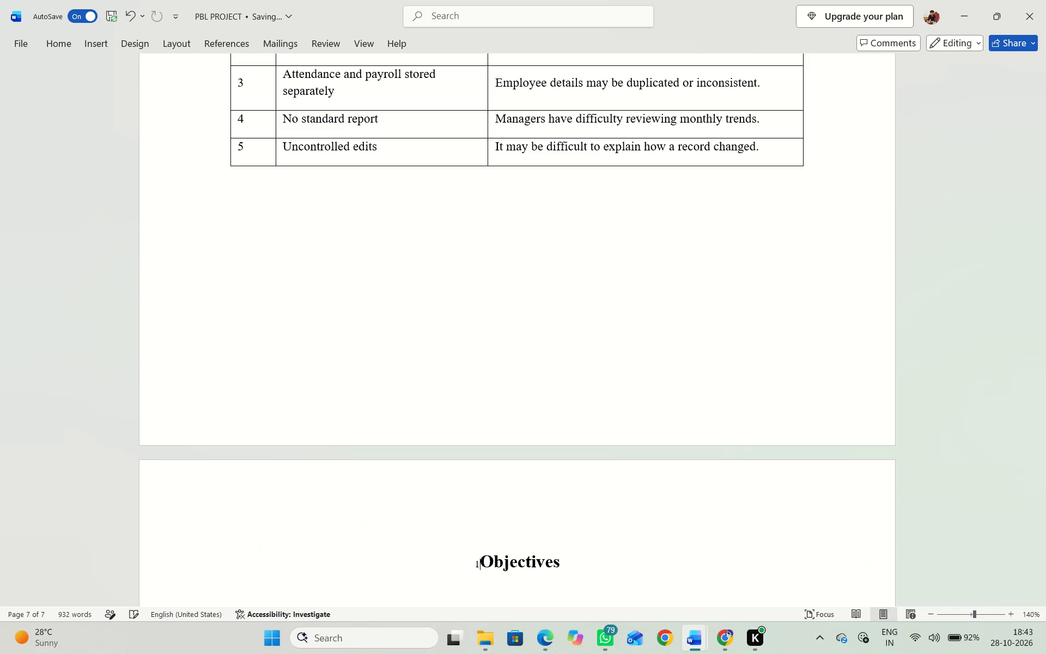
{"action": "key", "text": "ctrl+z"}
Start a new empty line below the Objectives heading.
{"action": "left_click", "coordinate": [314, 568]}
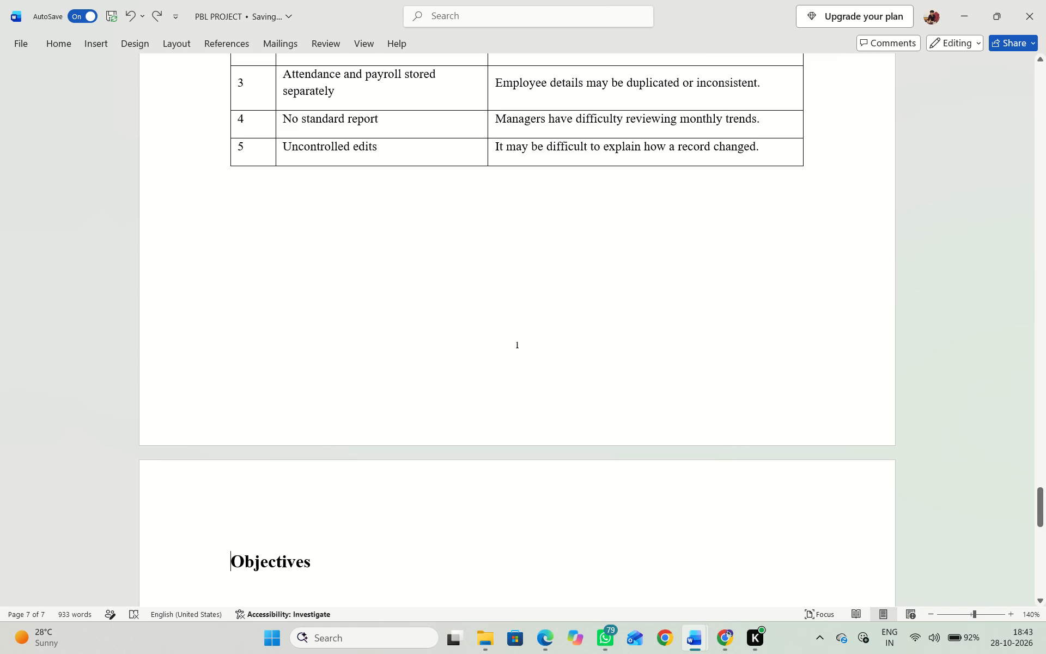
{"action": "key", "text": "Return"}
{"action": "scroll", "coordinate": [355, 571], "scroll_direction": "down", "scroll_amount": 7}
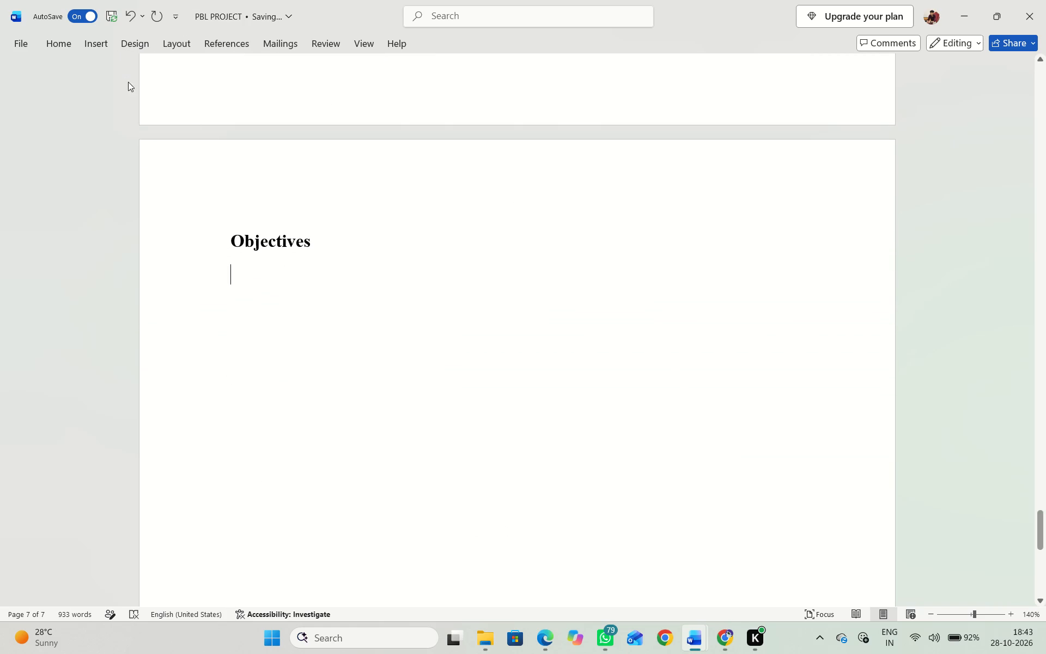
Switch to Edge and examine the Objectives section and the remaining Chapter 1 sections in the reference format PDF.
{"action": "left_click", "coordinate": [528, 637]}
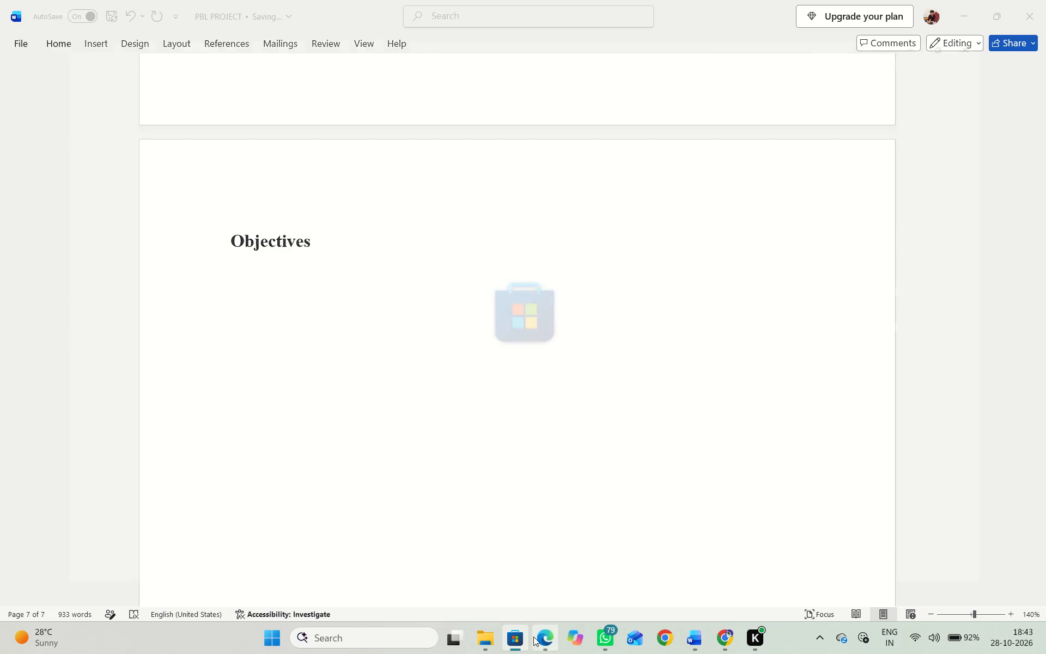
{"action": "left_click", "coordinate": [1031, 7]}
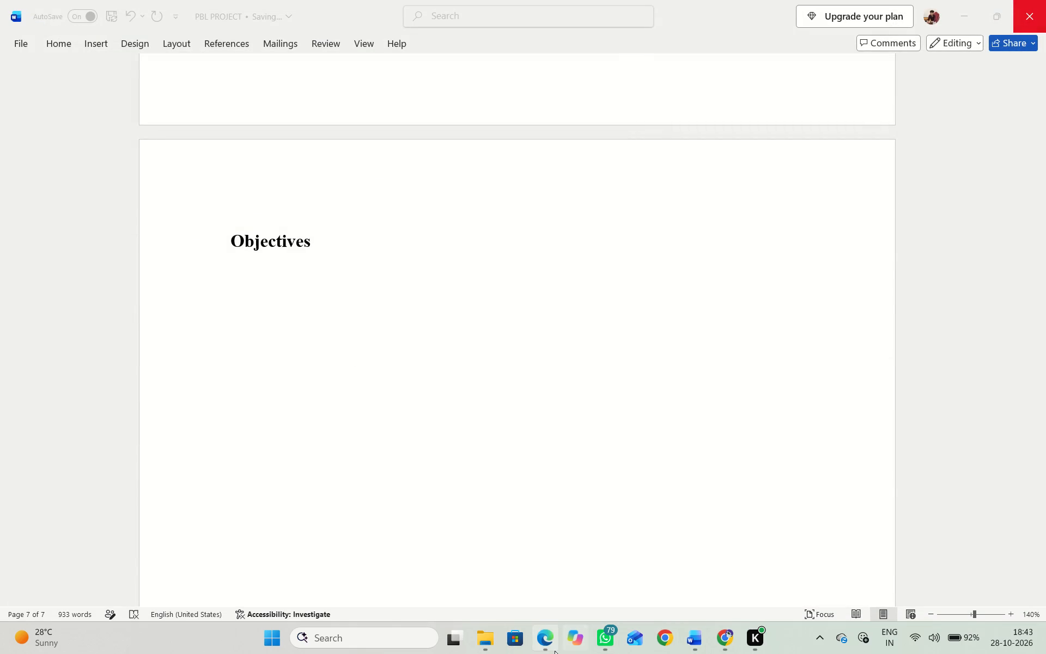
{"action": "left_click", "coordinate": [554, 650]}
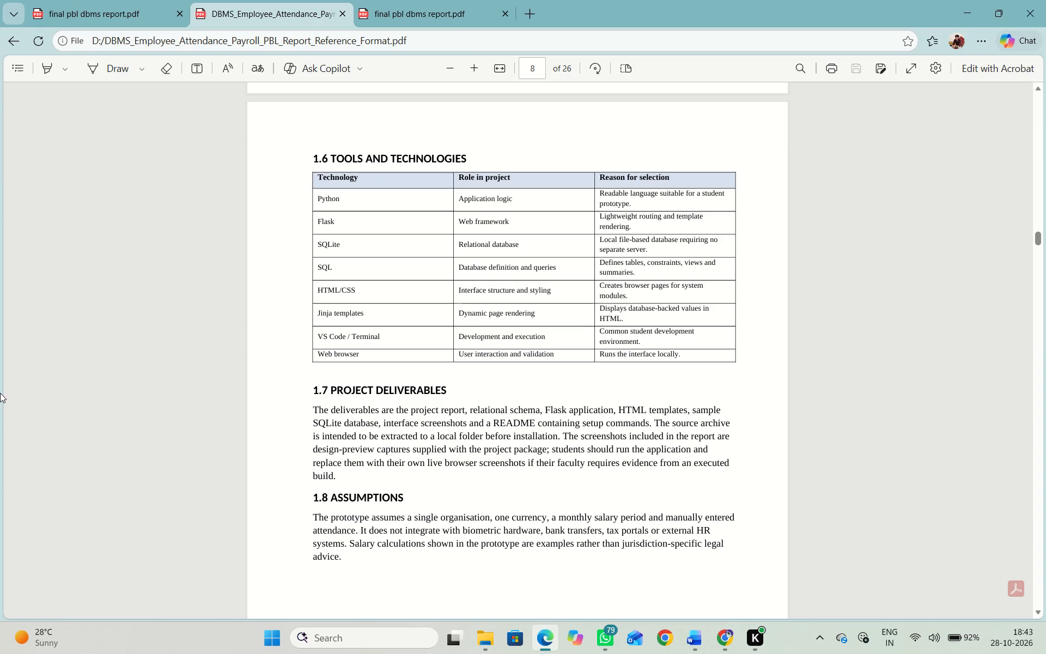
{"action": "scroll", "coordinate": [0, 350], "scroll_direction": "down", "scroll_amount": 3}
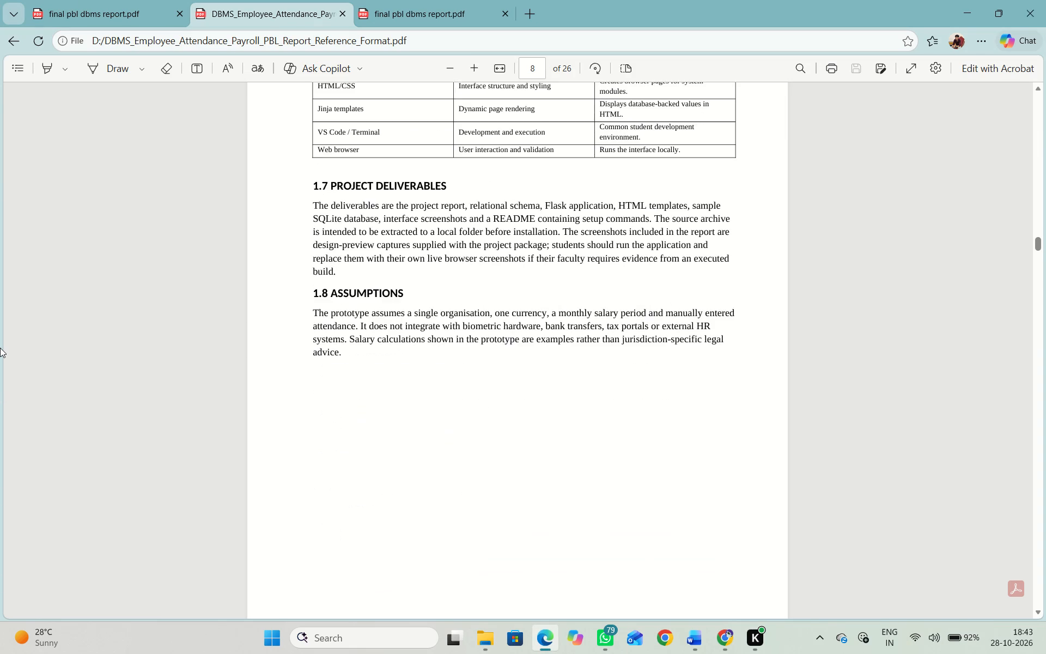
{"action": "scroll", "coordinate": [0, 347], "scroll_direction": "up", "scroll_amount": 16}
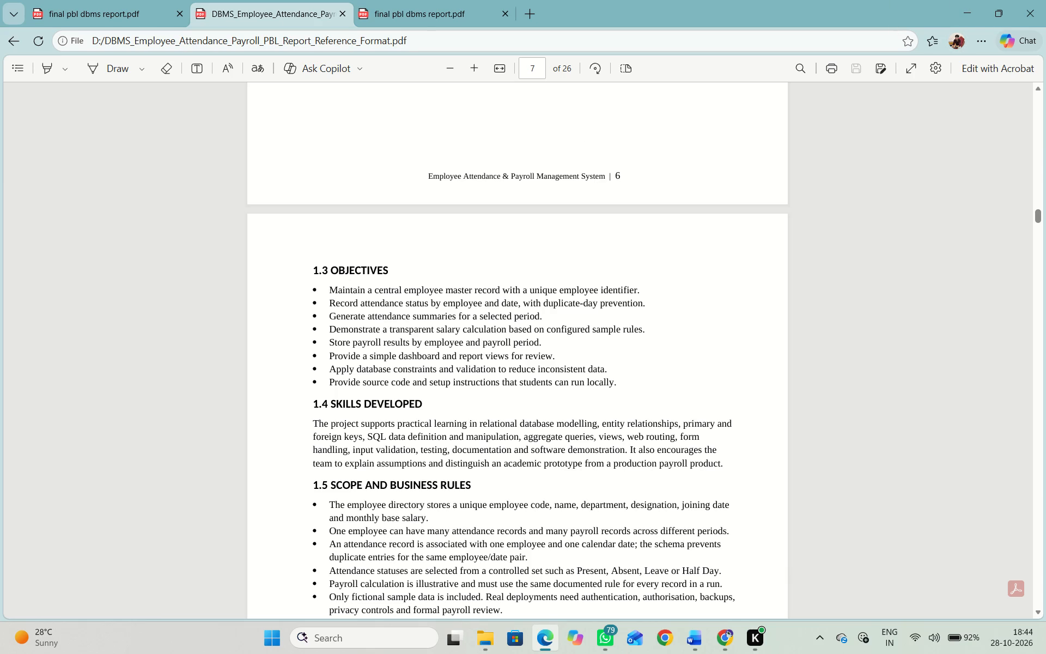
Examine the layout of the 1.4 Skills Developed section in the final pbl dbms report PDF.
{"action": "left_click", "coordinate": [419, 23]}
{"action": "scroll", "coordinate": [374, 370], "scroll_direction": "down", "scroll_amount": 3}
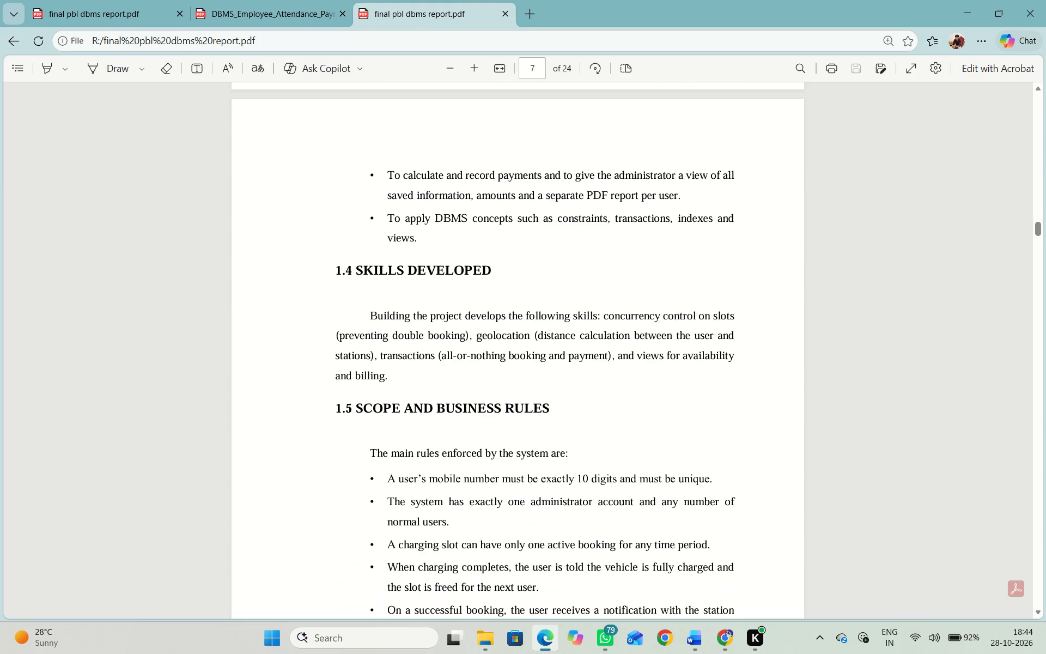
{"action": "left_click_drag", "start_coordinate": [394, 314], "coordinate": [386, 313]}
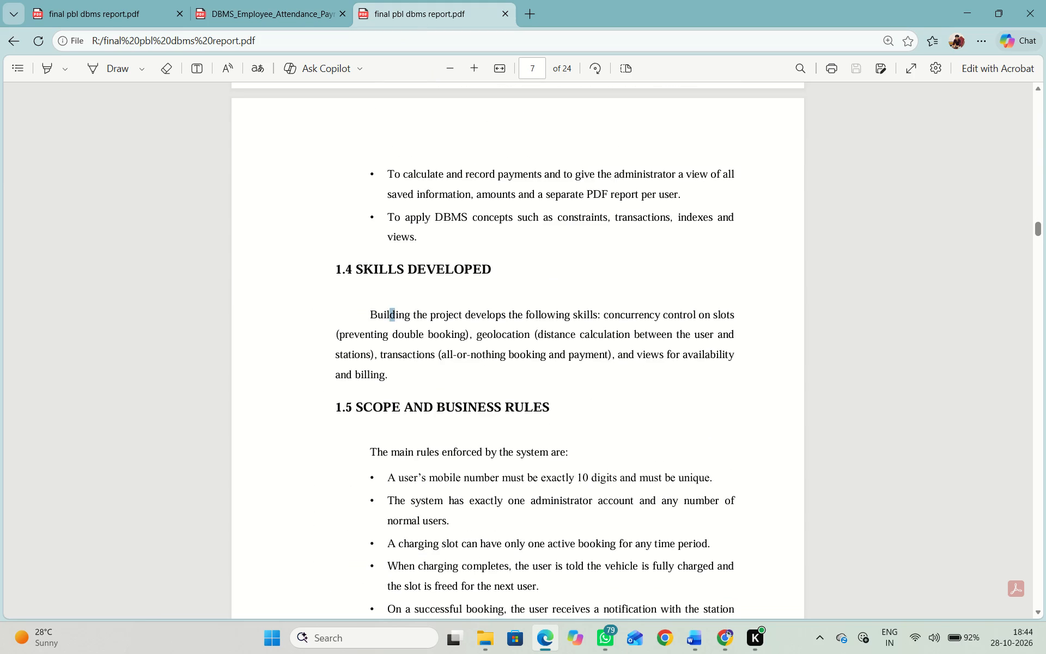
{"action": "left_click_drag", "start_coordinate": [386, 313], "coordinate": [386, 313]}
{"action": "left_click", "coordinate": [386, 312]}
Start a solid round bulleted list below the Objectives heading in Word, following section 1.3 of the final pbl dbms report PDF.
{"action": "left_click", "coordinate": [958, 16]}
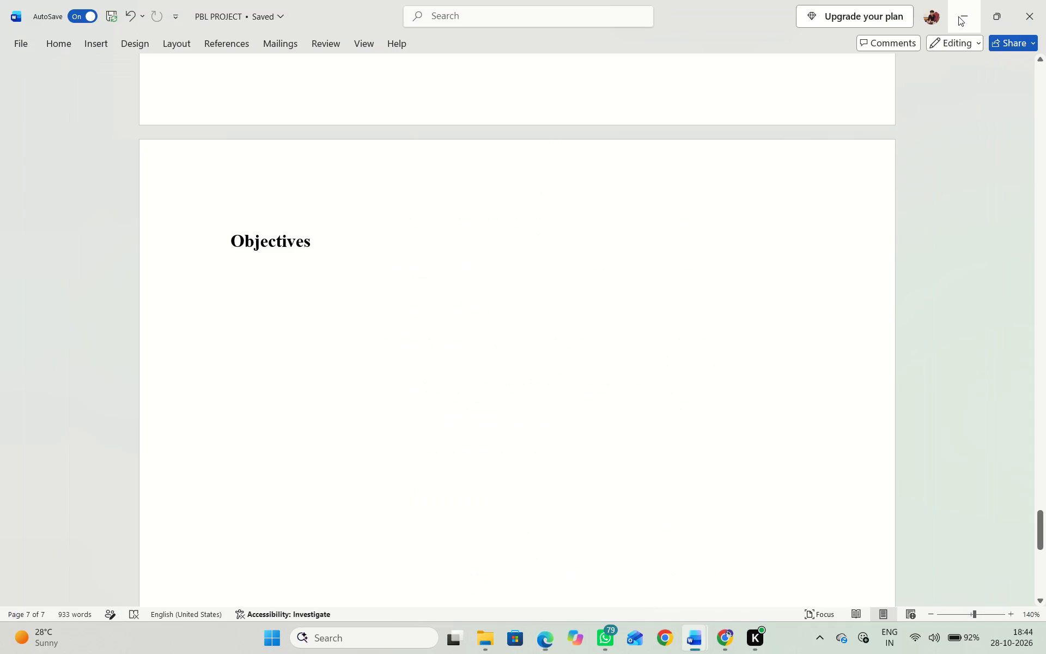
{"action": "left_click", "coordinate": [544, 637]}
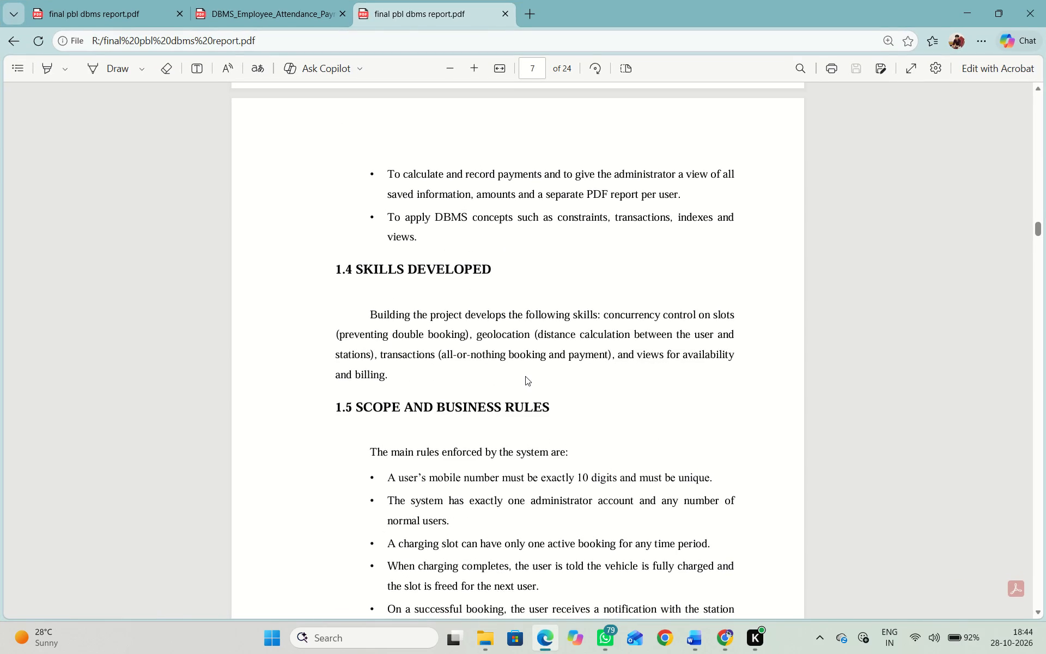
{"action": "scroll", "coordinate": [525, 376], "scroll_direction": "up", "scroll_amount": 8}
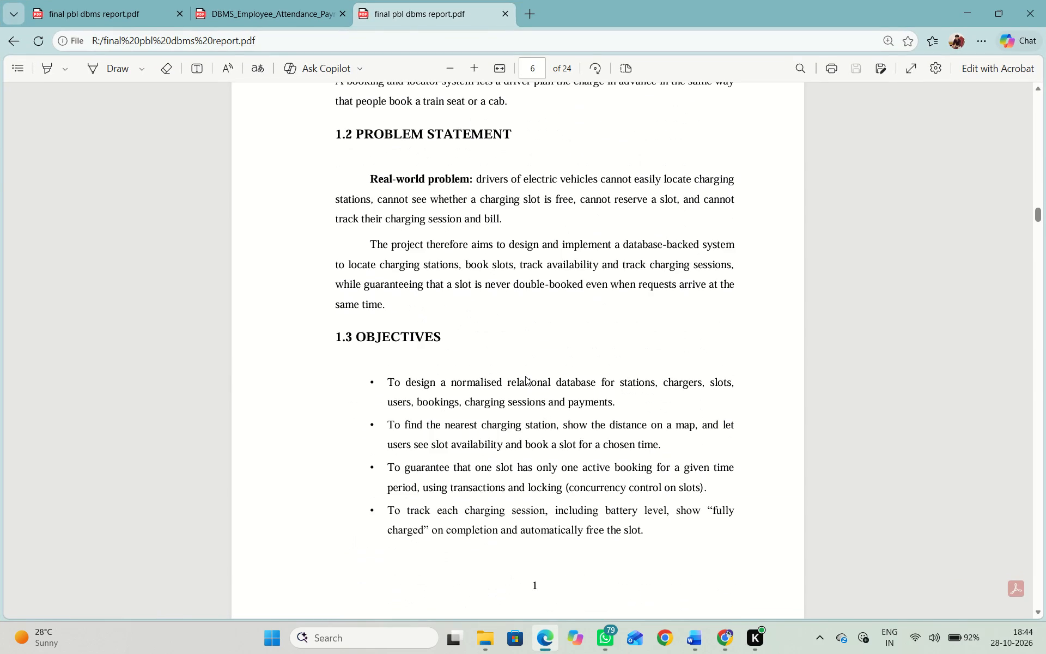
{"action": "left_click", "coordinate": [959, 0]}
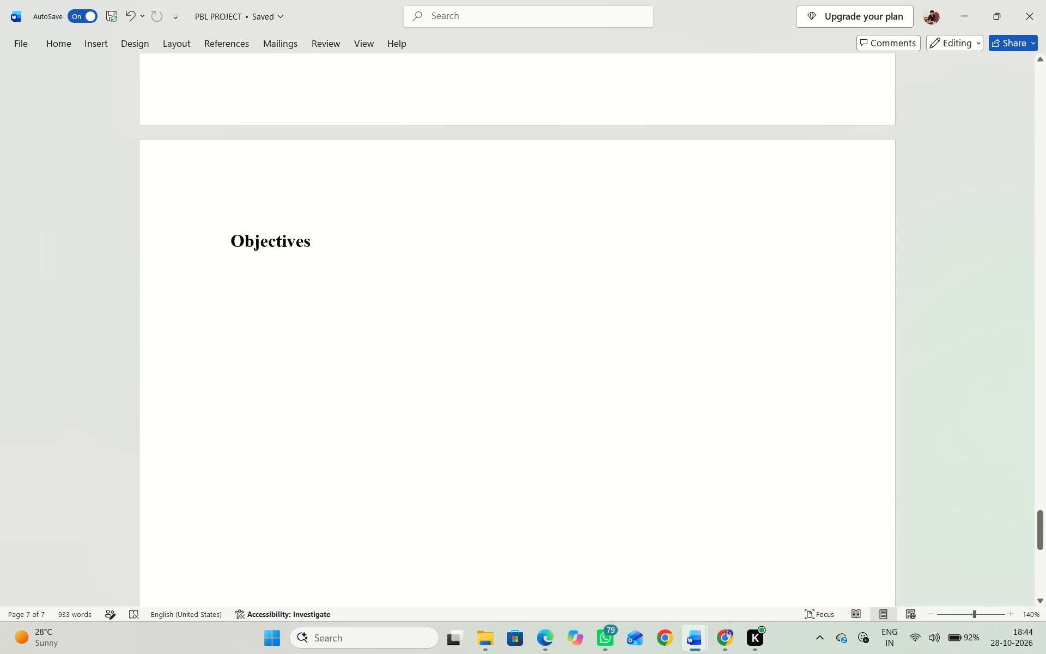
{"action": "left_click", "coordinate": [57, 40]}
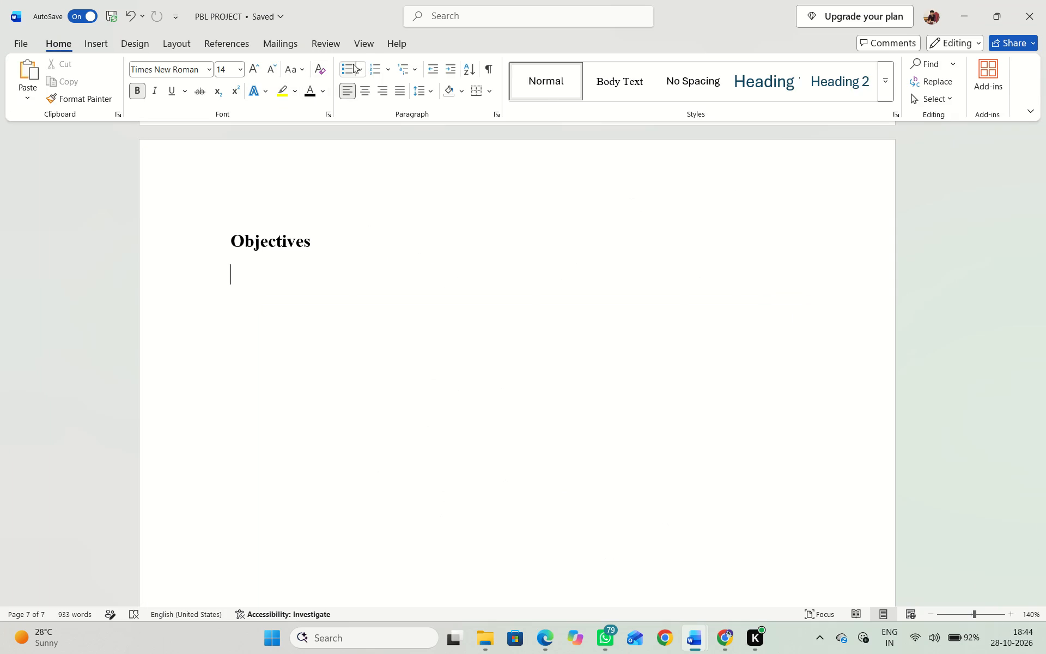
{"action": "left_click", "coordinate": [359, 68]}
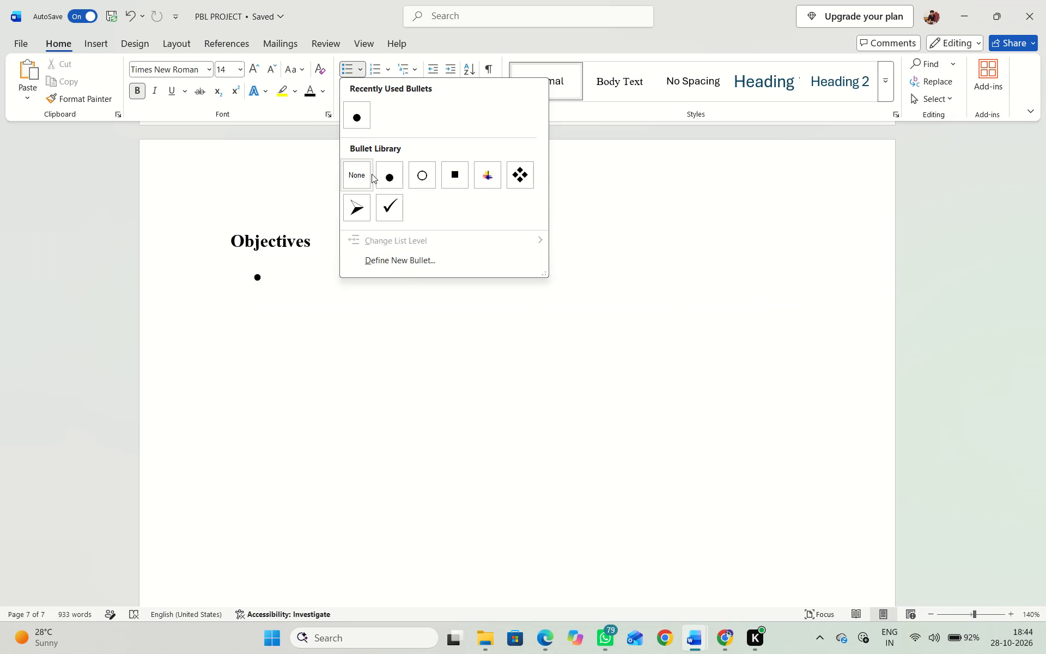
{"action": "left_click", "coordinate": [385, 172]}
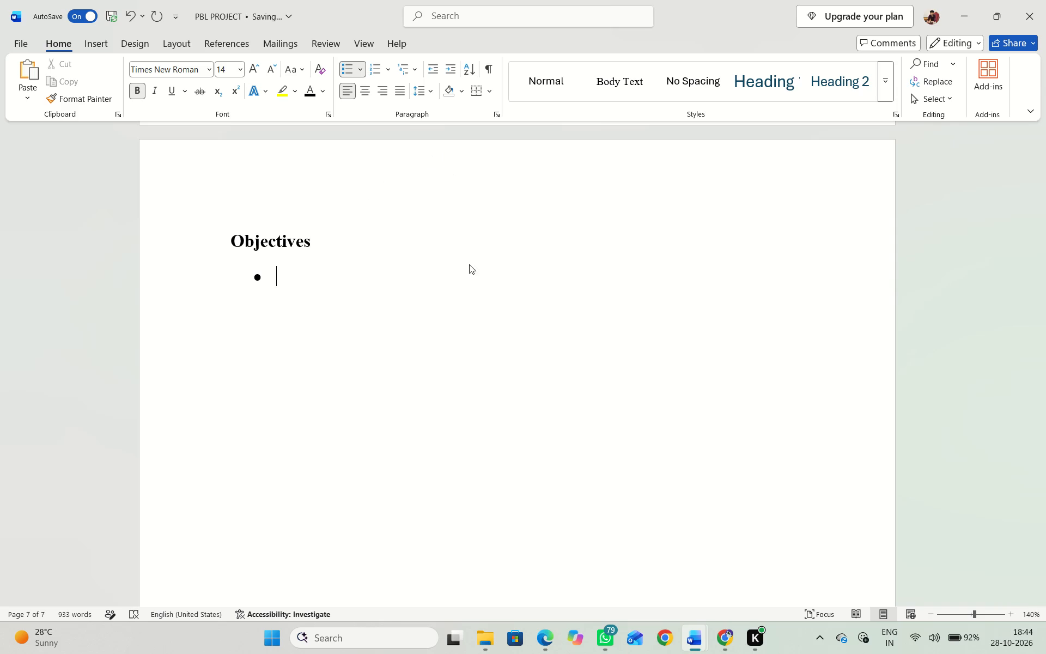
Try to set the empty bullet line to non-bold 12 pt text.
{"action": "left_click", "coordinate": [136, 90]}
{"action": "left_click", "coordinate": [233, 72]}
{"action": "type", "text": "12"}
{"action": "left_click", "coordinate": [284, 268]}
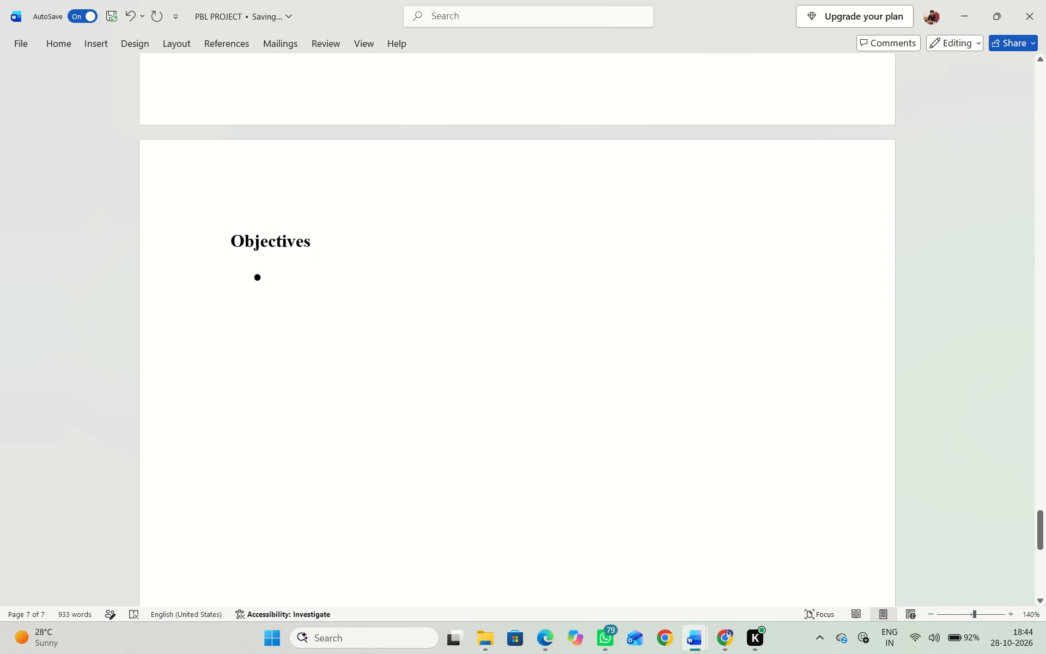
Copy the "Maintain a central employee master record with a unique employee identifier" objective from the reference format PDF into the Word bullet.
{"action": "left_click", "coordinate": [544, 645]}
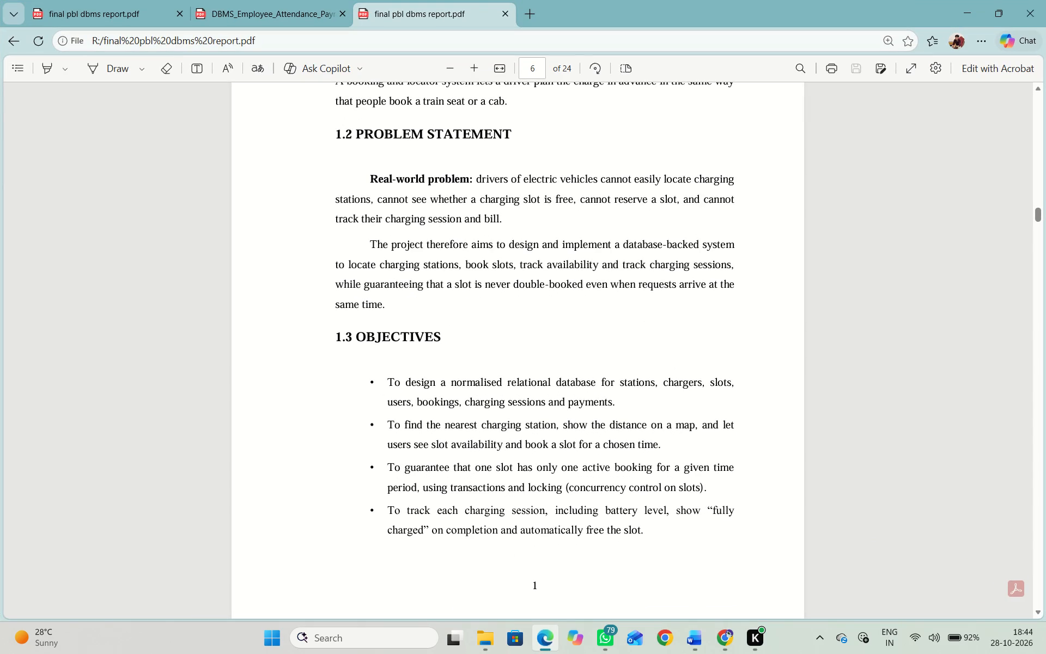
{"action": "left_click", "coordinate": [240, 24]}
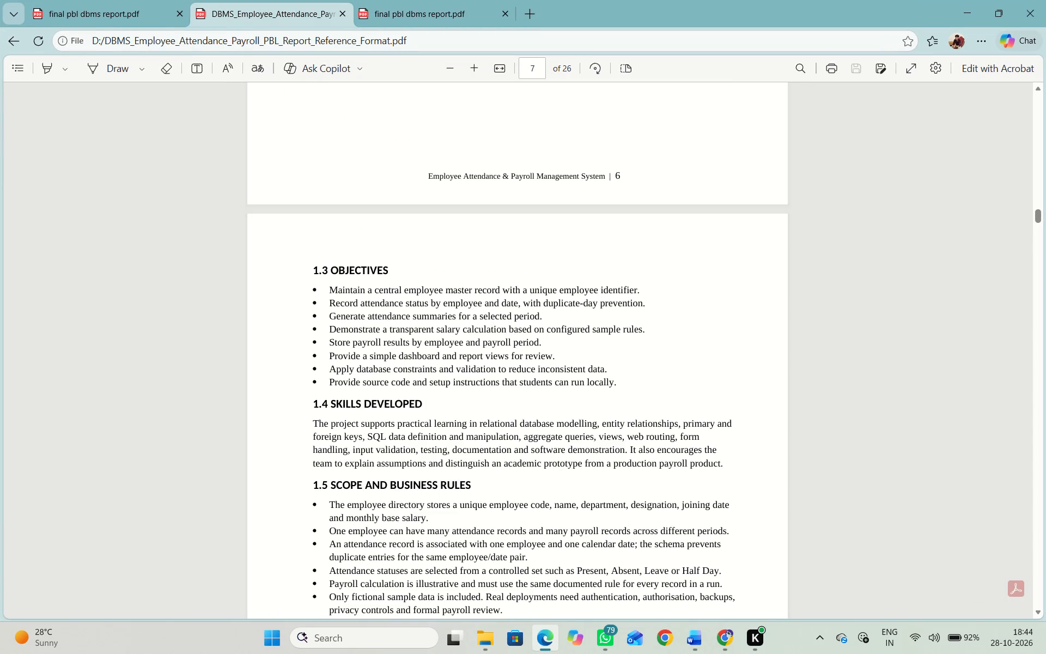
{"action": "left_click_drag", "start_coordinate": [327, 288], "coordinate": [674, 289]}
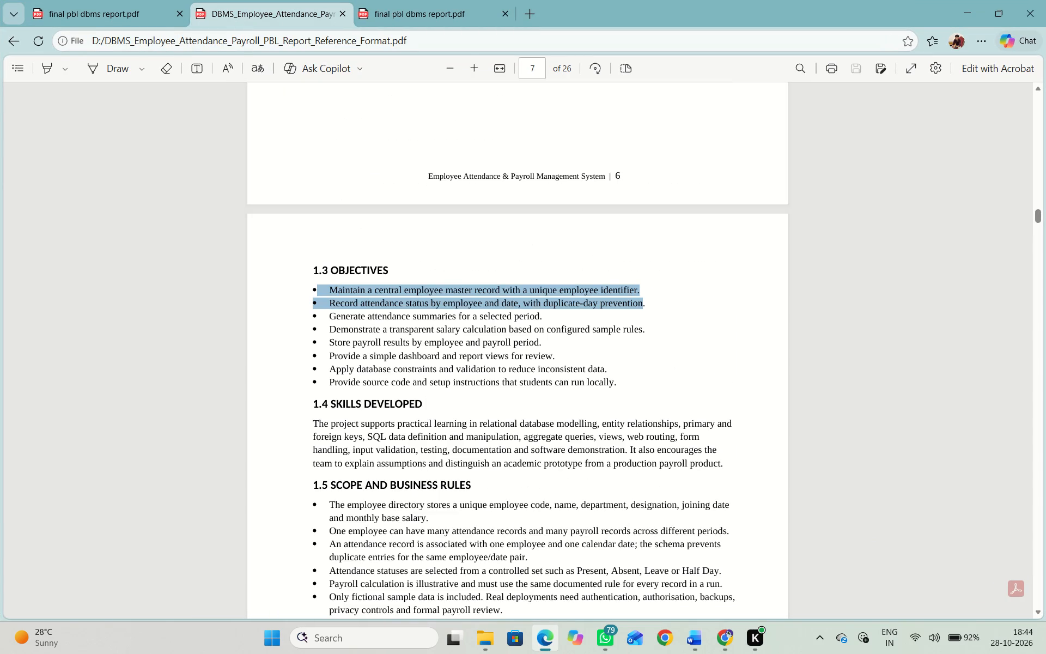
{"action": "left_click_drag", "start_coordinate": [674, 289], "coordinate": [661, 281]}
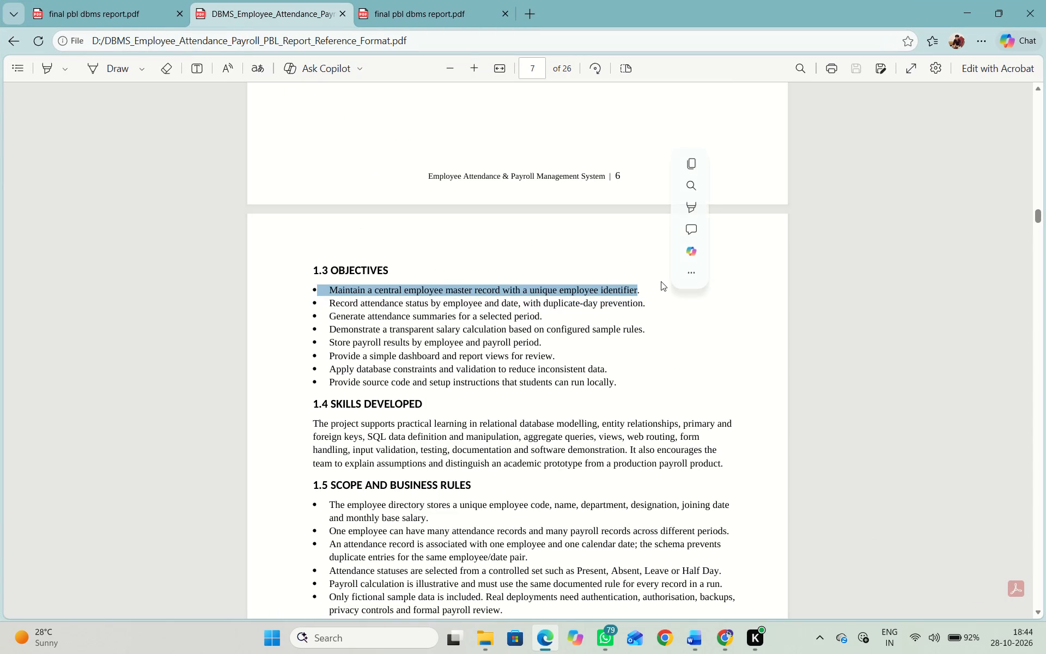
{"action": "key", "text": "ctrl+c"}
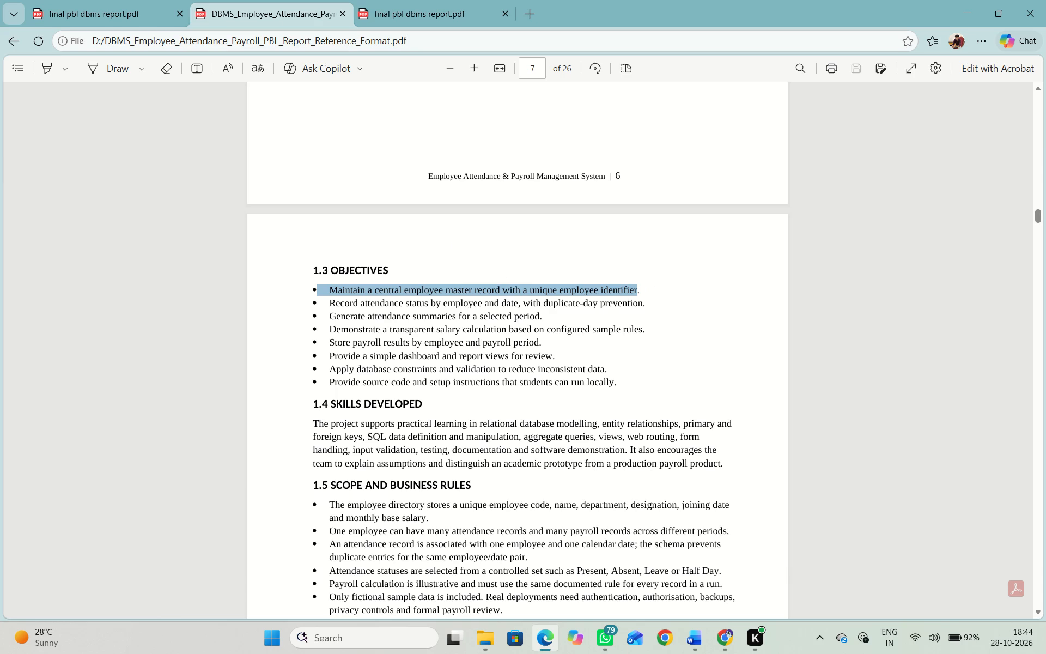
{"action": "left_click", "coordinate": [547, 643]}
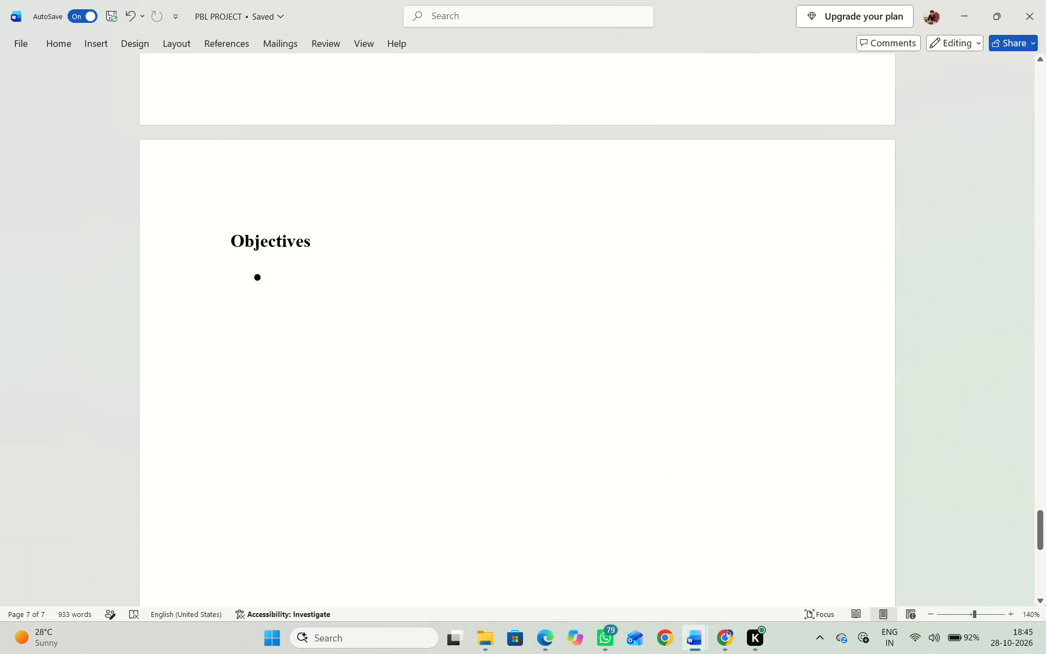
{"action": "key", "text": "ctrl+v"}
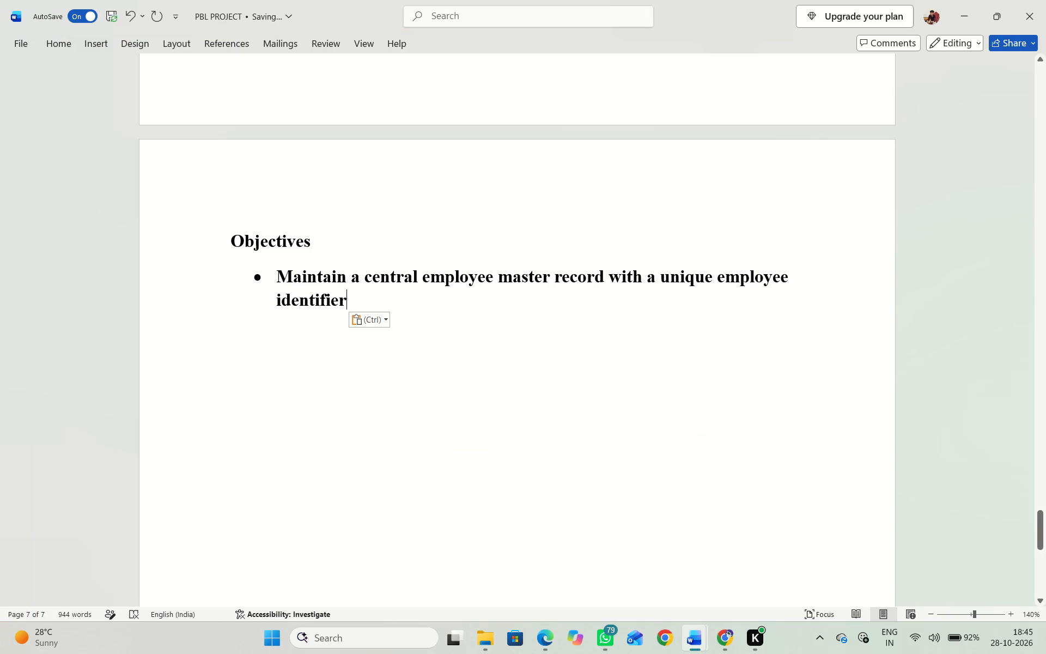
Format the pasted first objective as 12 pt non-bold text.
{"action": "left_click_drag", "start_coordinate": [346, 304], "coordinate": [265, 276]}
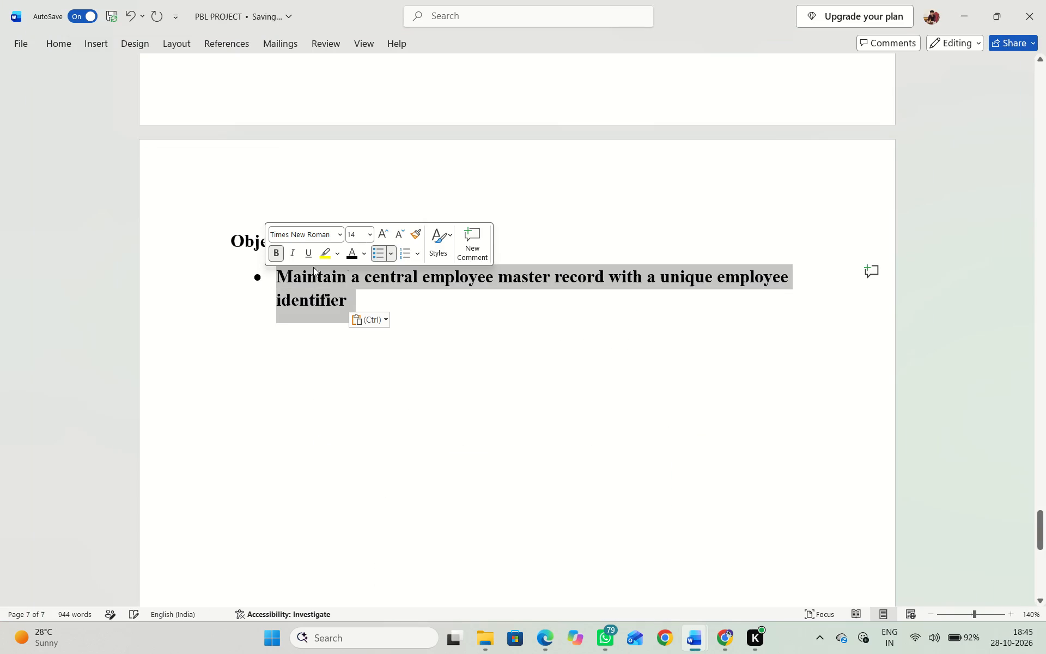
{"action": "left_click", "coordinate": [355, 237]}
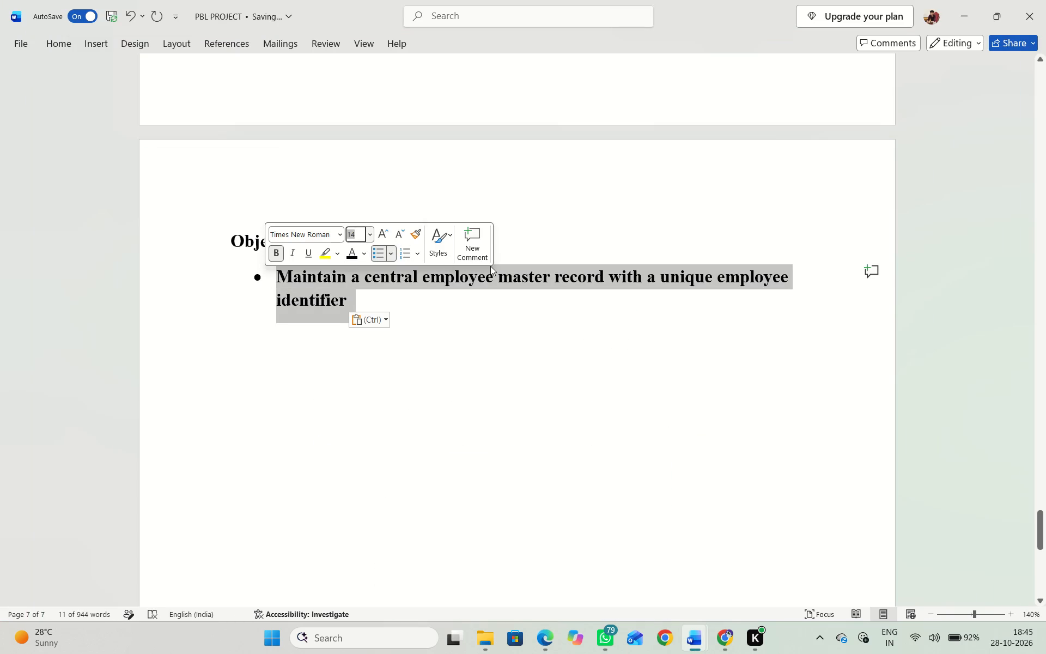
{"action": "type", "text": "12"}
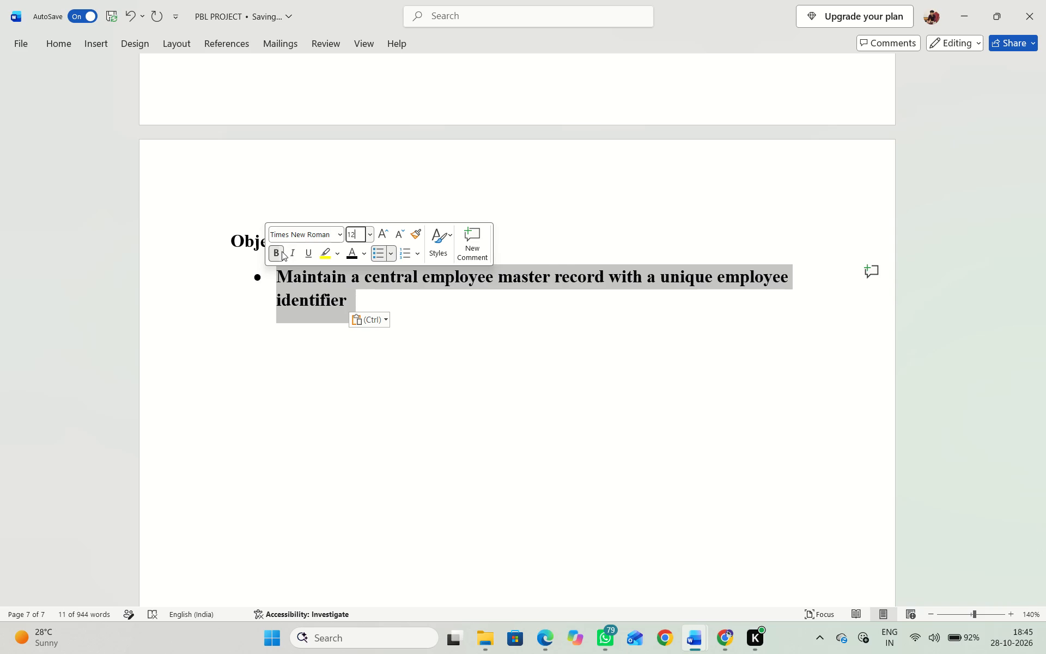
{"action": "left_click", "coordinate": [282, 251]}
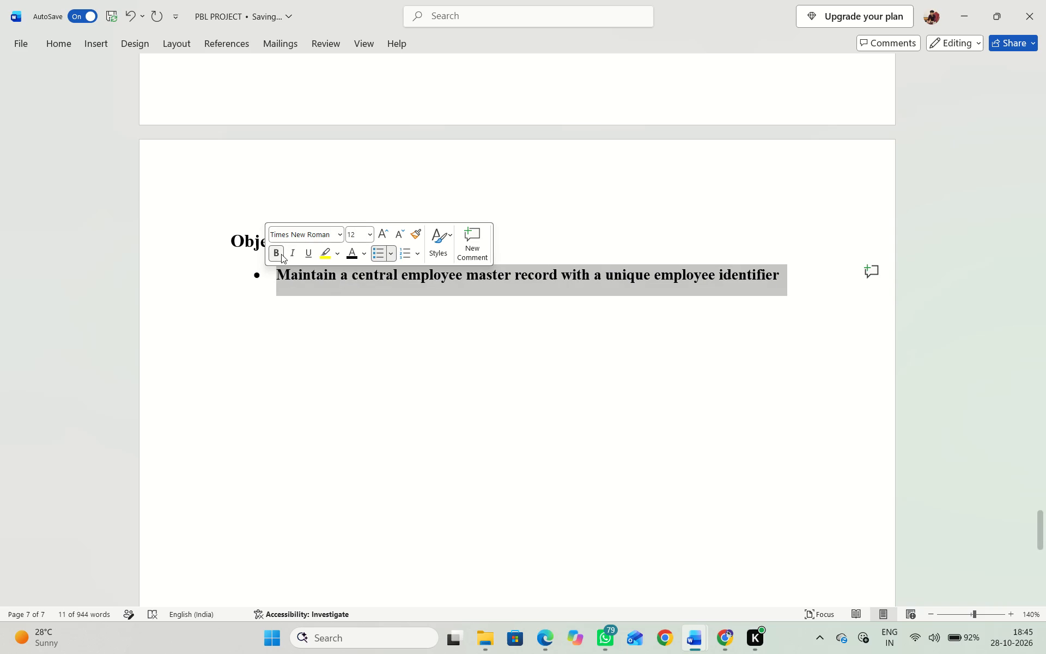
{"action": "left_click", "coordinate": [278, 253]}
End the first objective with a period and start a new bullet below it.
{"action": "left_click", "coordinate": [746, 276]}
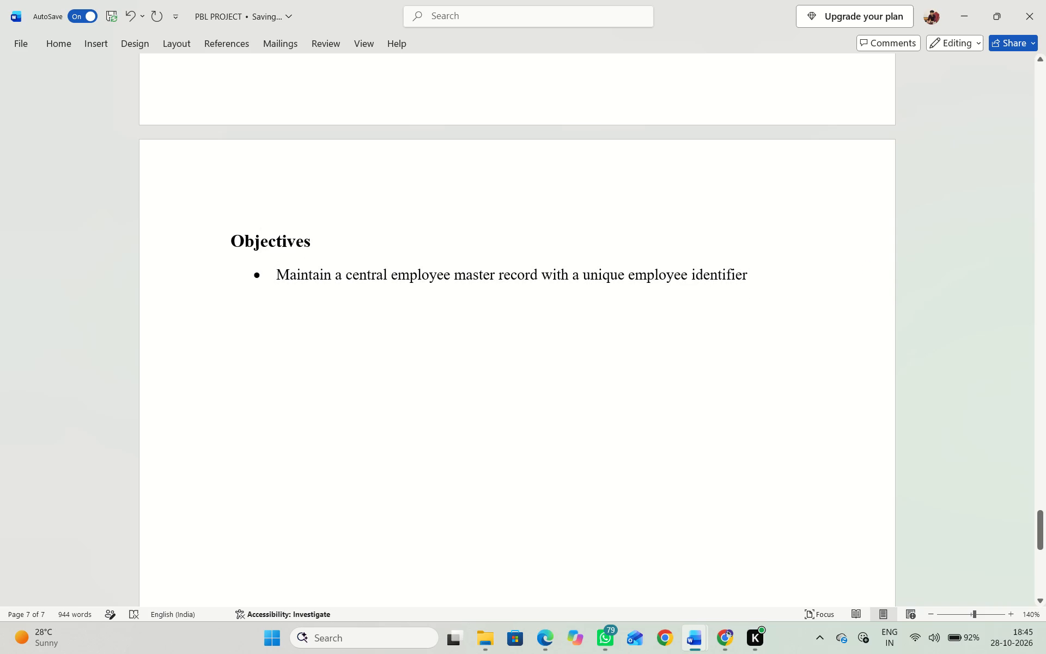
{"action": "key", "text": "period"}
{"action": "key", "text": "Return"}
Copy the "Record attendance status by employee and date, with duplicate-day prevention" objective into the second bullet, add a period and start another bullet.
{"action": "left_click", "coordinate": [539, 647]}
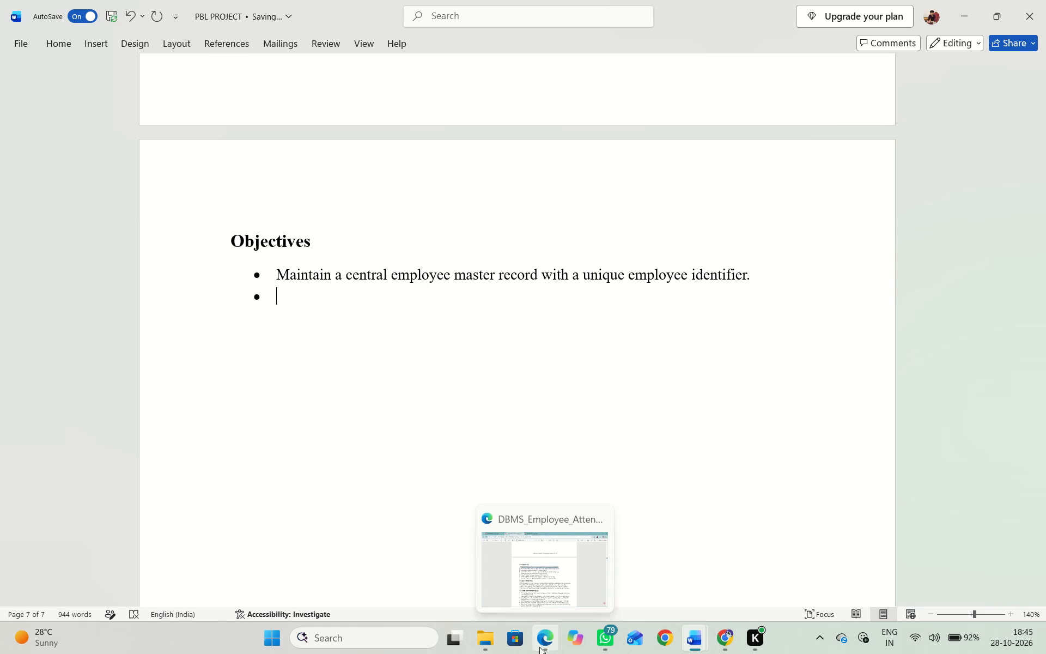
{"action": "left_click_drag", "start_coordinate": [329, 303], "coordinate": [677, 303]}
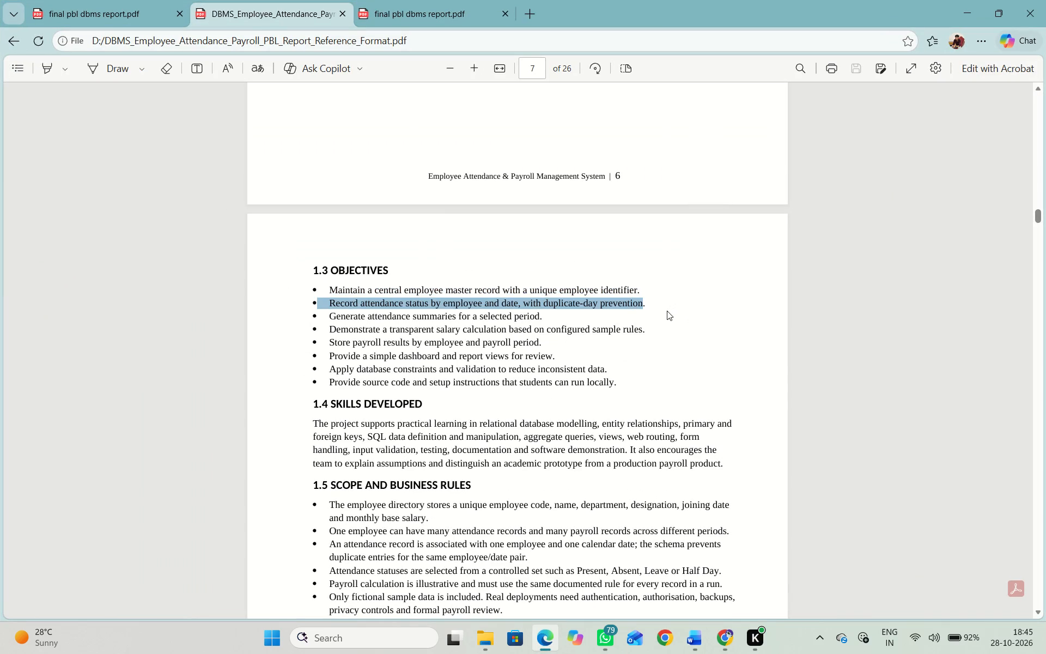
{"action": "key", "text": "ctrl+c"}
{"action": "left_click", "coordinate": [951, 0]}
{"action": "left_click", "coordinate": [965, 4]}
{"action": "key", "text": "ctrl+v"}
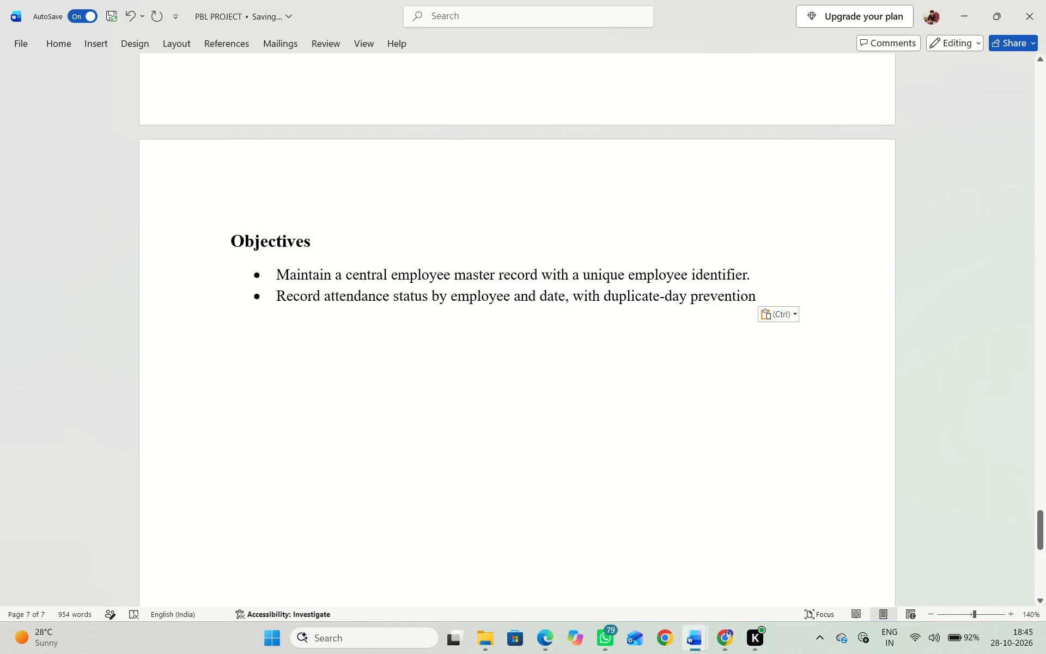
{"action": "key", "text": "period"}
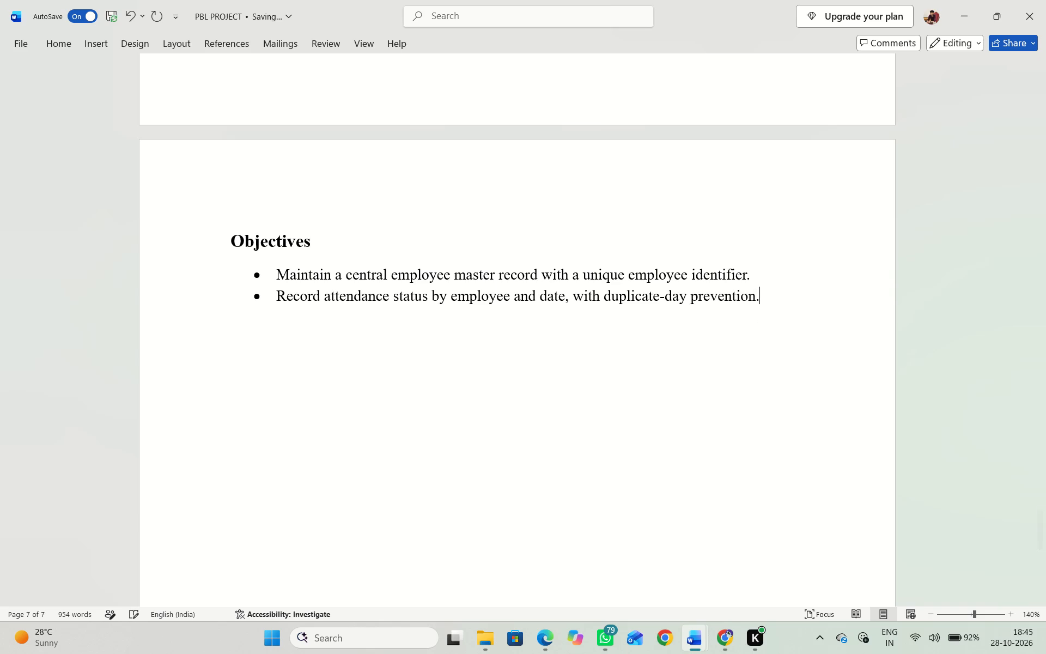
{"action": "key", "text": "Return"}
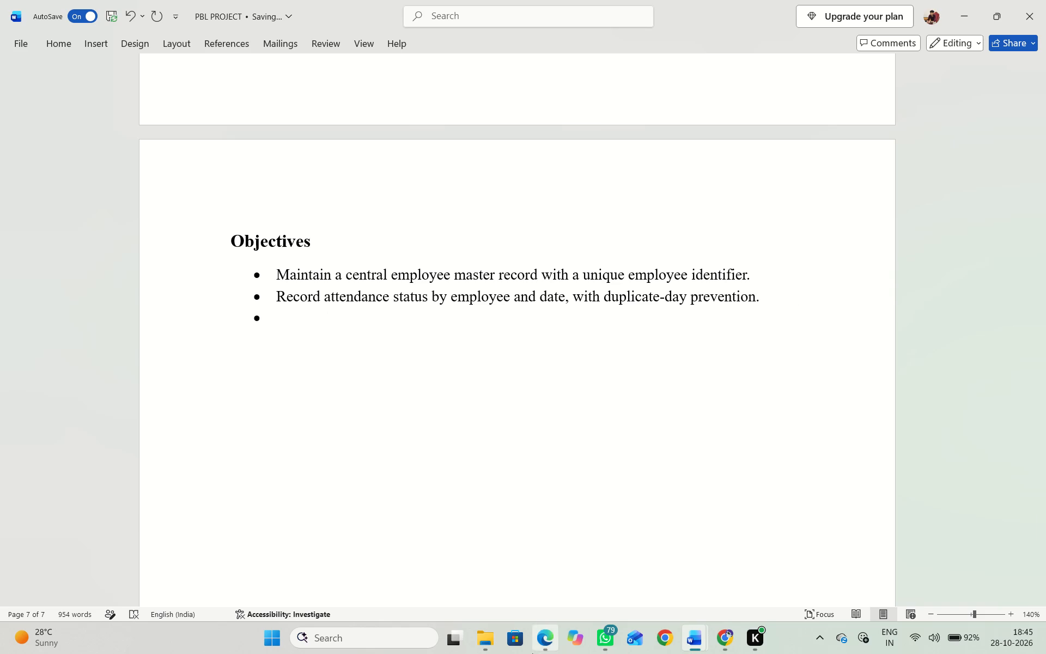
Copy the "Generate attendance summaries for a selected period." objective from the reference format PDF into the third bullet and start another bullet.
{"action": "left_click", "coordinate": [536, 640]}
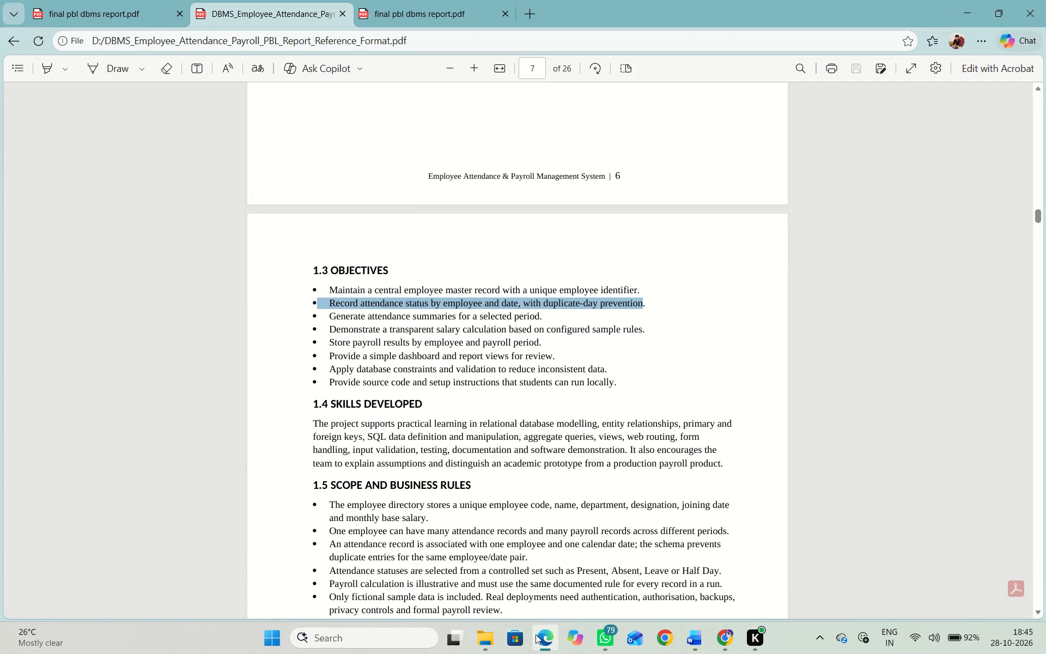
{"action": "left_click_drag", "start_coordinate": [326, 318], "coordinate": [342, 317]}
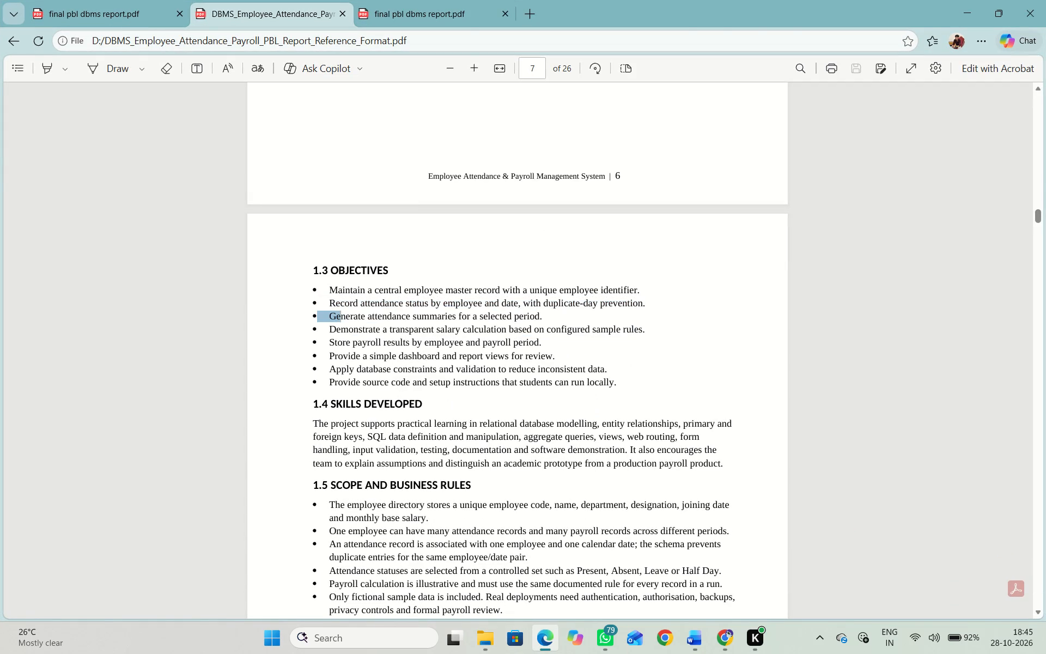
{"action": "left_click_drag", "start_coordinate": [342, 317], "coordinate": [540, 317]}
{"action": "key", "text": "ctrl+c"}
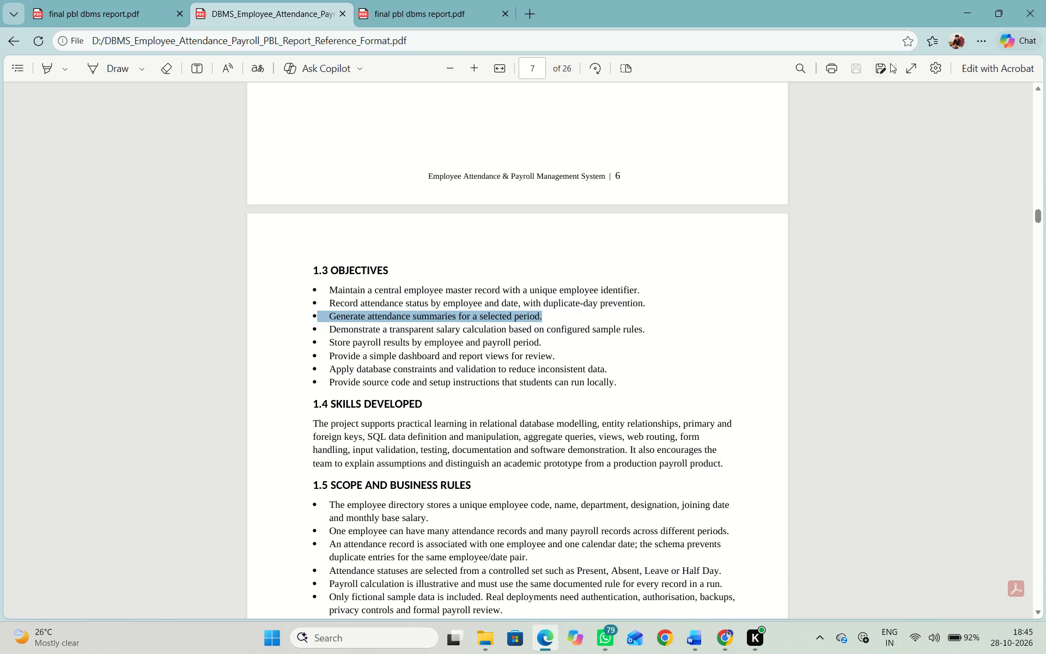
{"action": "left_click", "coordinate": [951, 7]}
{"action": "left_click", "coordinate": [969, 4]}
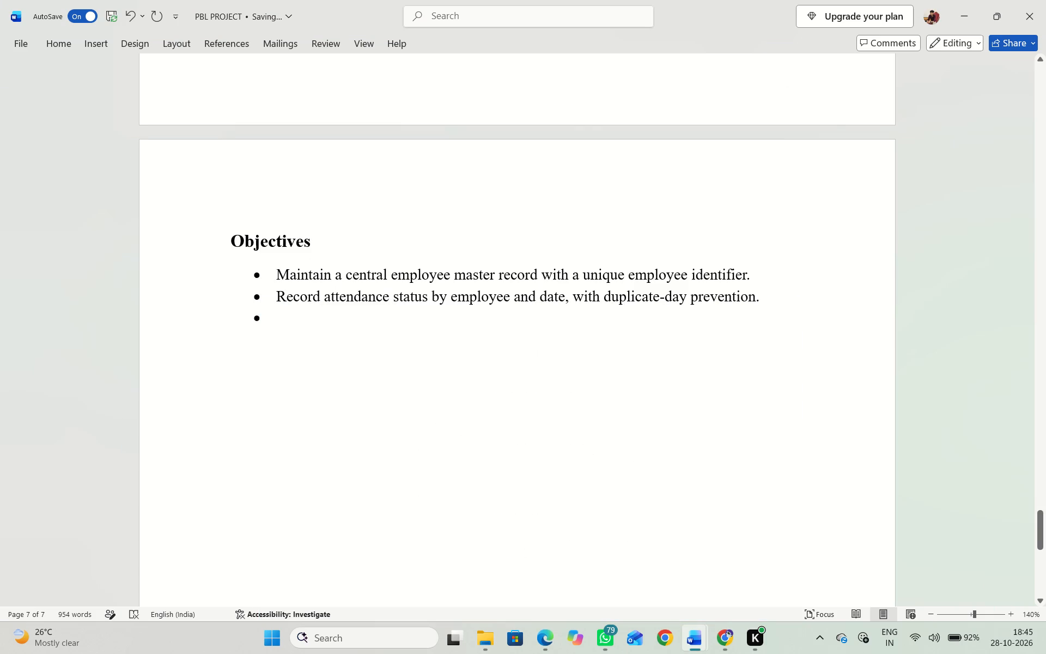
{"action": "key", "text": "ctrl+v"}
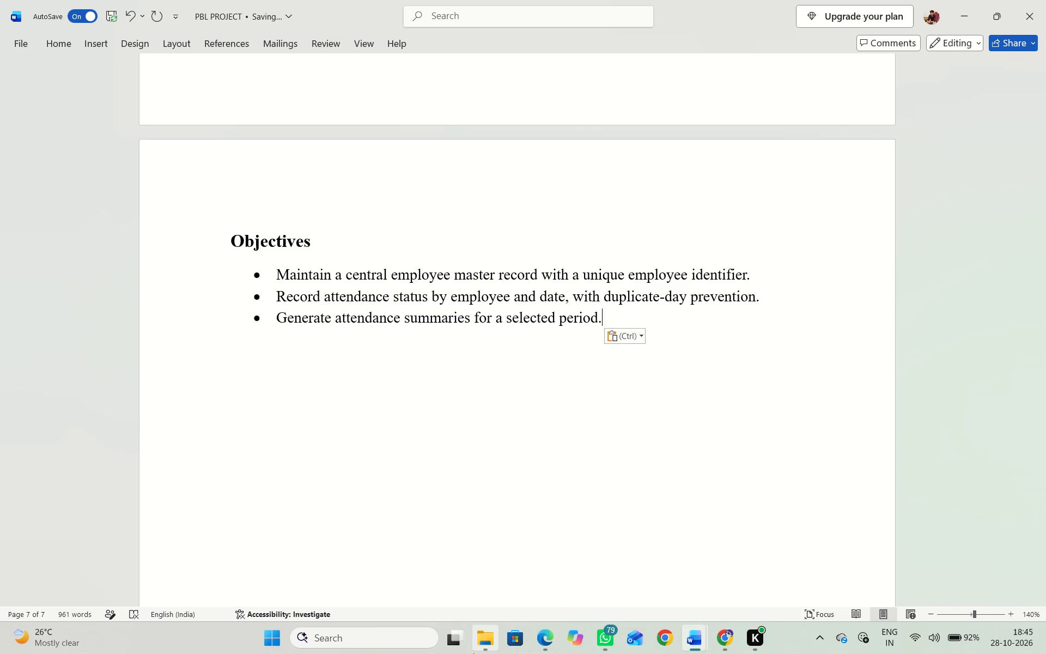
{"action": "key", "text": "Return"}
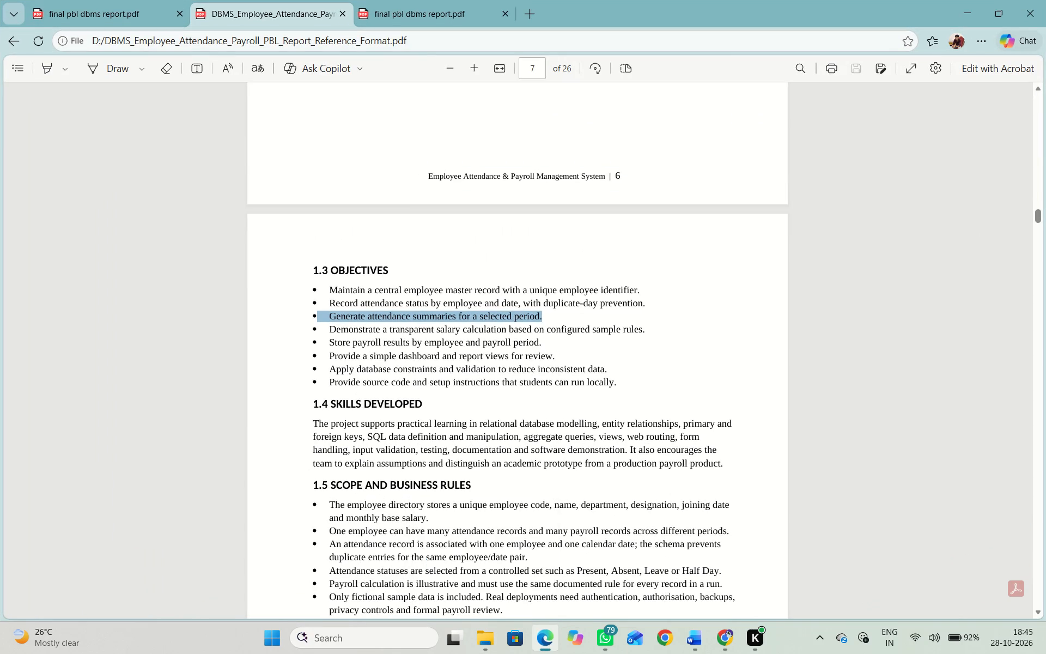
Copy the "Demonstrate a transparent salary calculation based on configured sample rules" objective into the fourth bullet in Word, add a period and start another bullet.
{"action": "left_click_drag", "start_coordinate": [330, 327], "coordinate": [373, 323]}
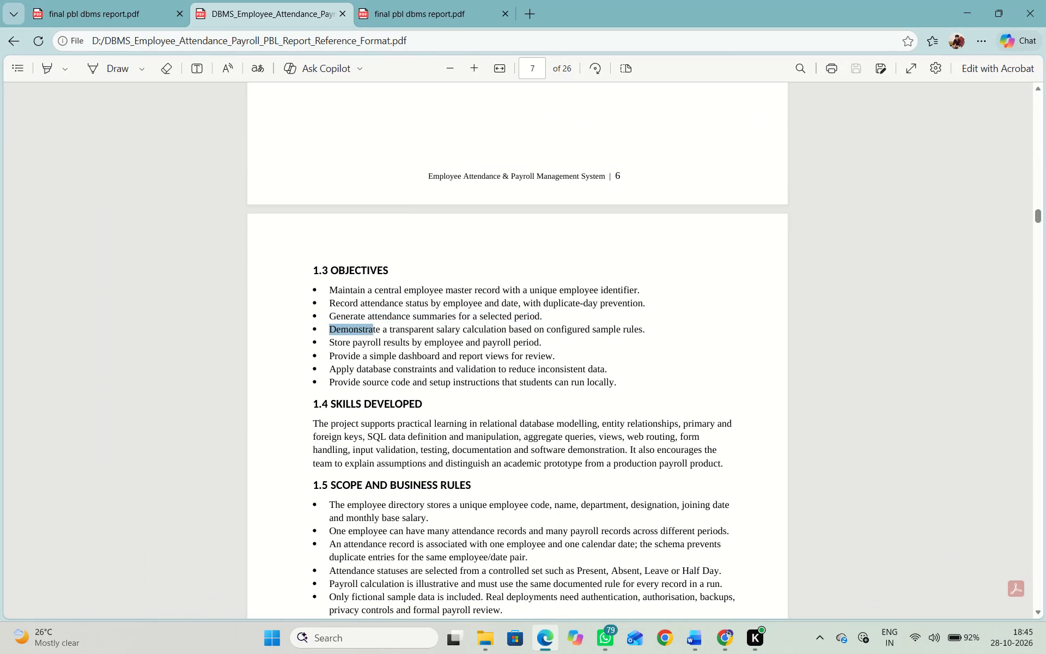
{"action": "left_click_drag", "start_coordinate": [373, 323], "coordinate": [697, 331]}
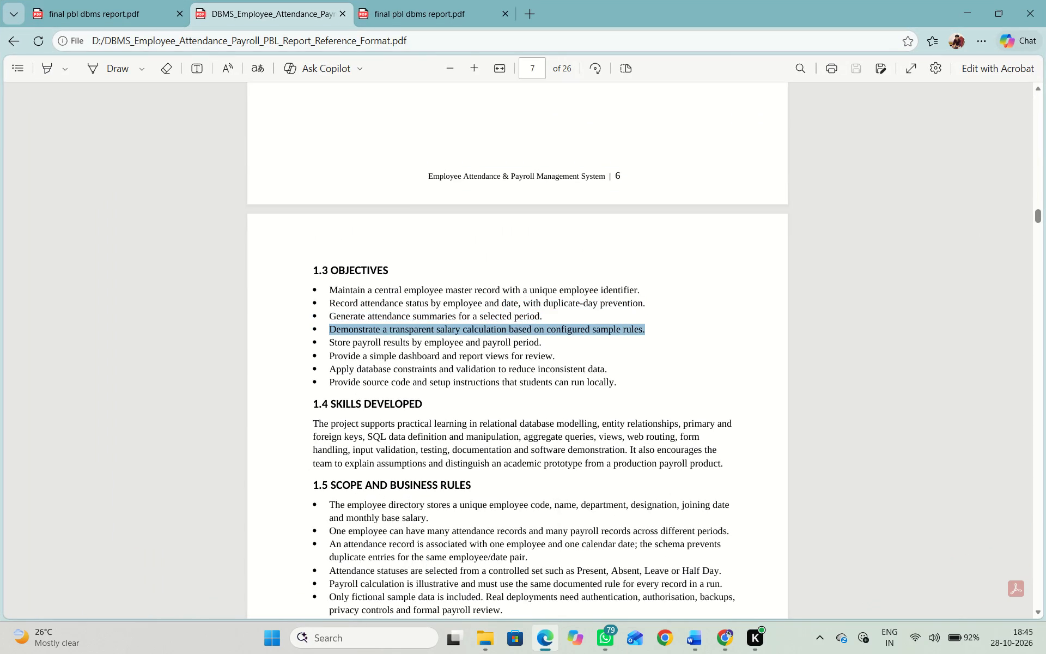
{"action": "left_click_drag", "start_coordinate": [697, 331], "coordinate": [697, 330]}
{"action": "key", "text": "ctrl+c"}
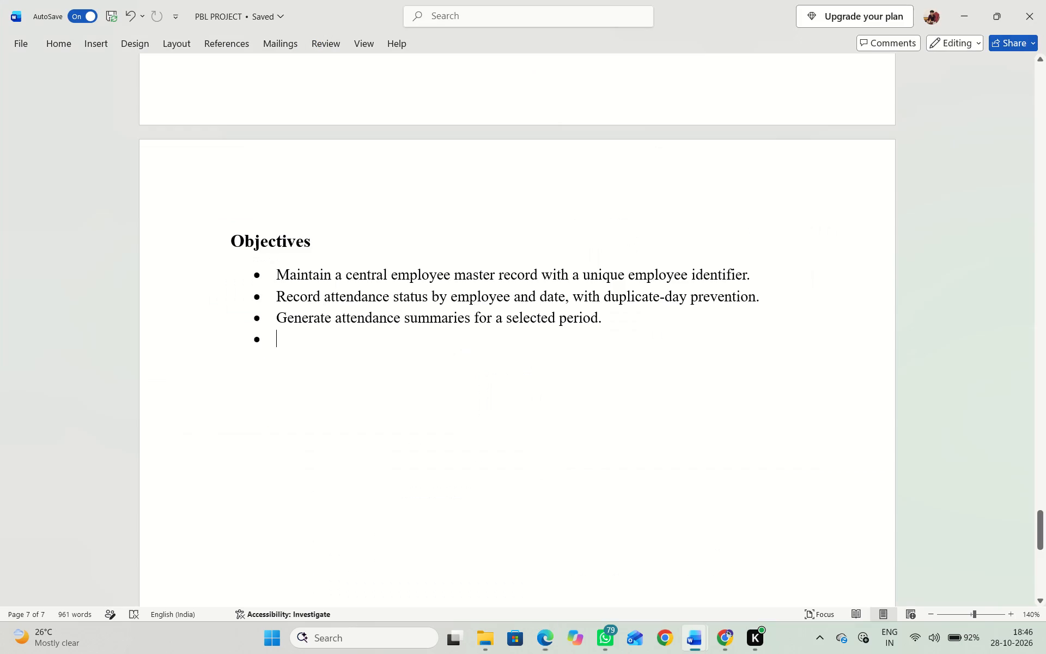
{"action": "key", "text": "ctrl+v"}
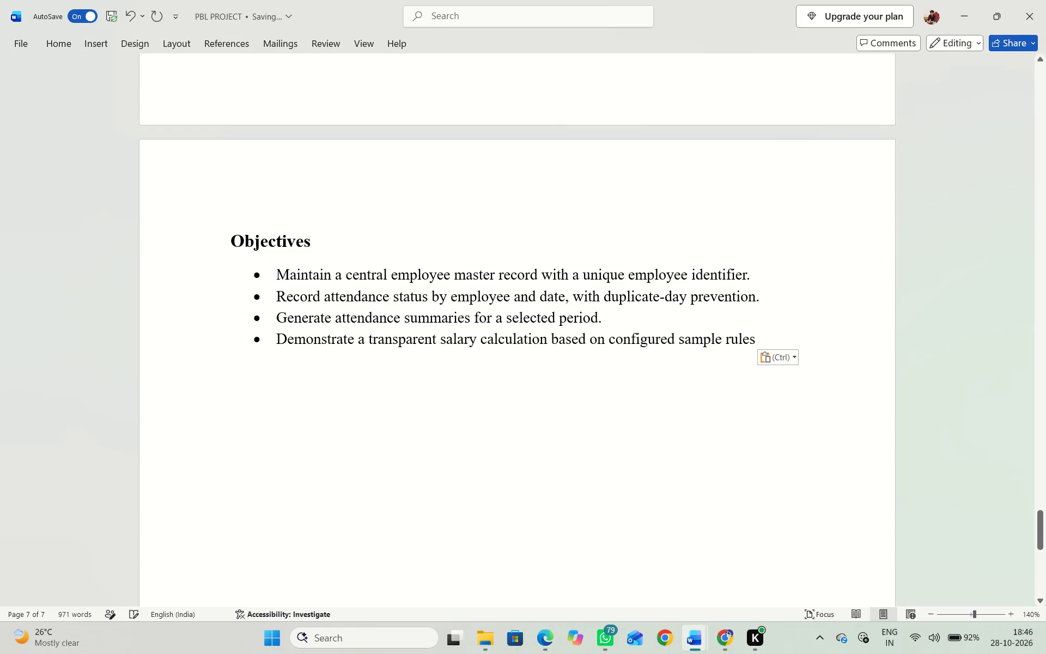
{"action": "key", "text": "period"}
{"action": "key", "text": "Return"}
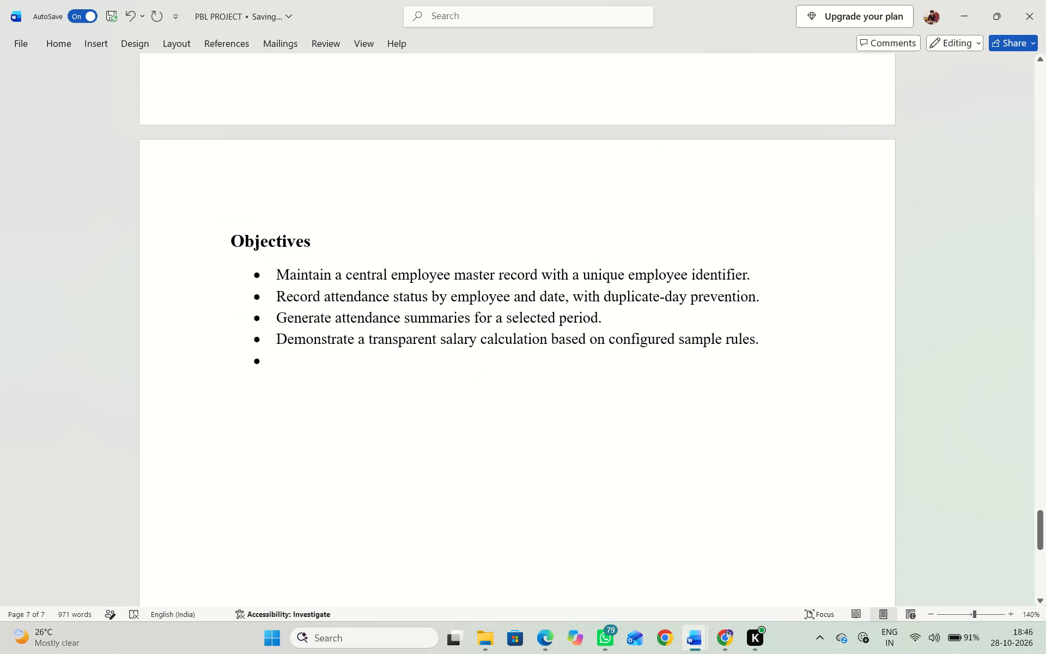
Copy the "Store payroll results by employee and payroll period." objective from the reference format PDF into the fifth bullet in Word.
{"action": "left_click", "coordinate": [553, 638]}
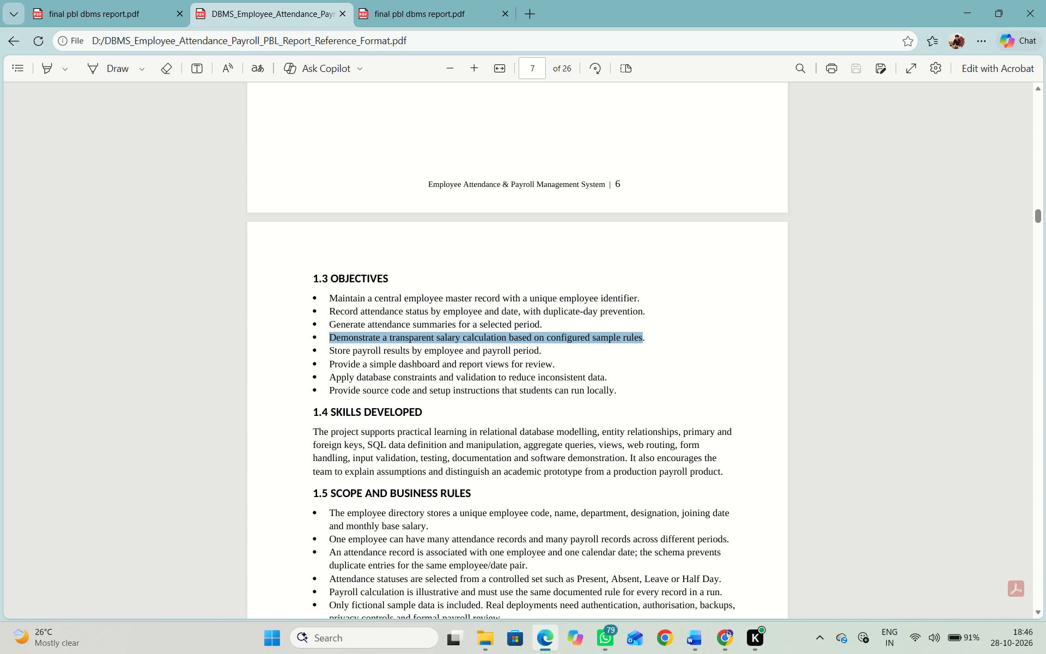
{"action": "left_click_drag", "start_coordinate": [329, 352], "coordinate": [578, 353]}
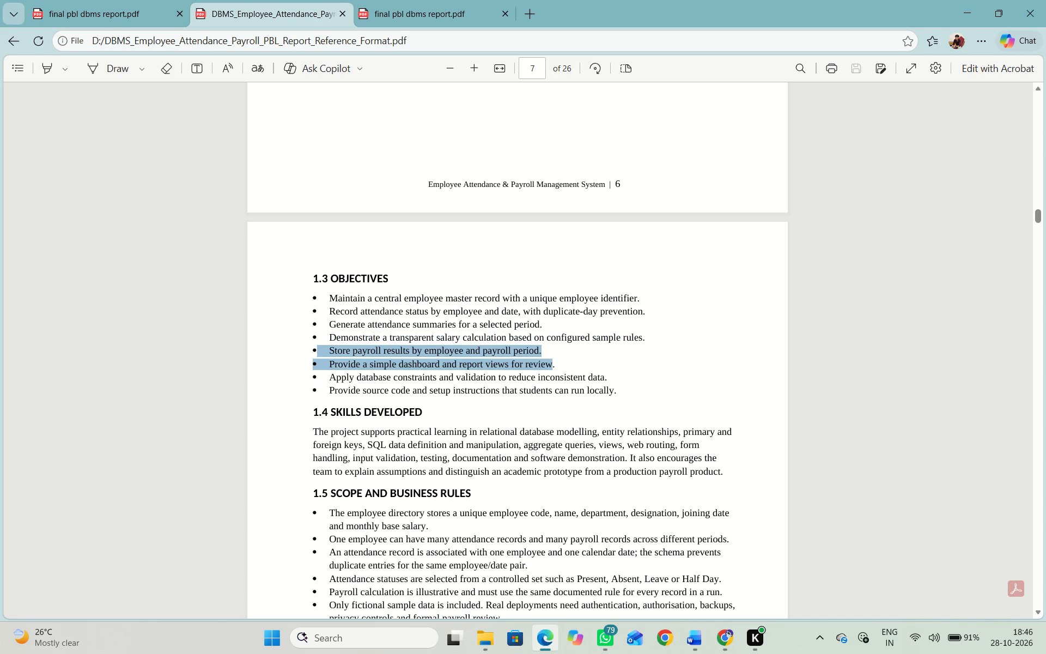
{"action": "left_click_drag", "start_coordinate": [578, 353], "coordinate": [554, 352]}
{"action": "left_click_drag", "start_coordinate": [554, 352], "coordinate": [546, 349]}
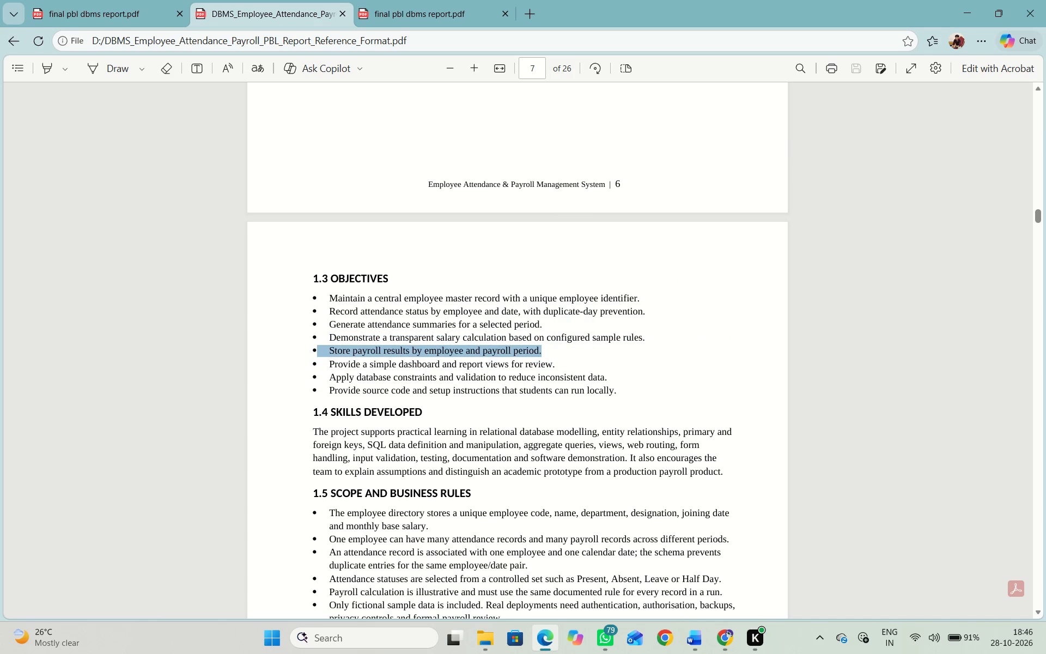
{"action": "key", "text": "ctrl+c"}
{"action": "left_click", "coordinate": [973, 20]}
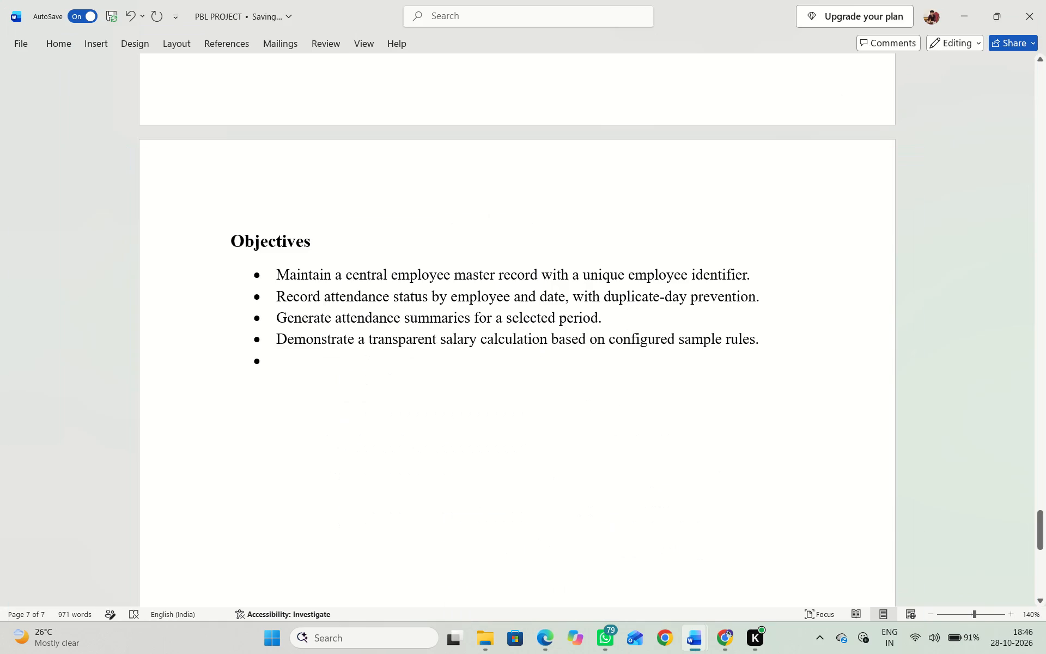
{"action": "key", "text": "ctrl+v"}
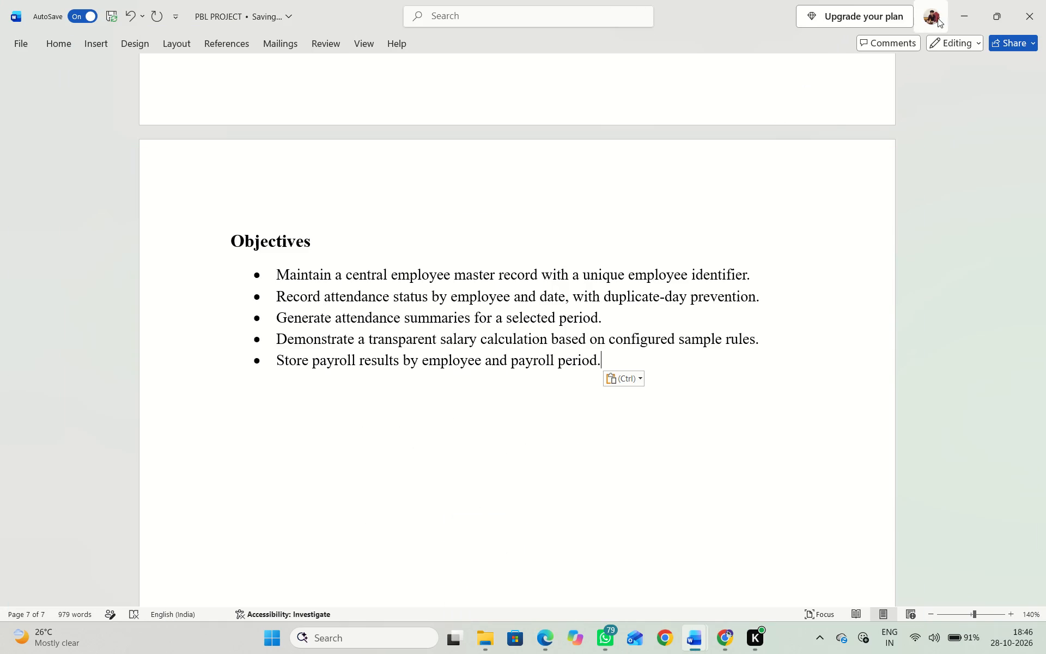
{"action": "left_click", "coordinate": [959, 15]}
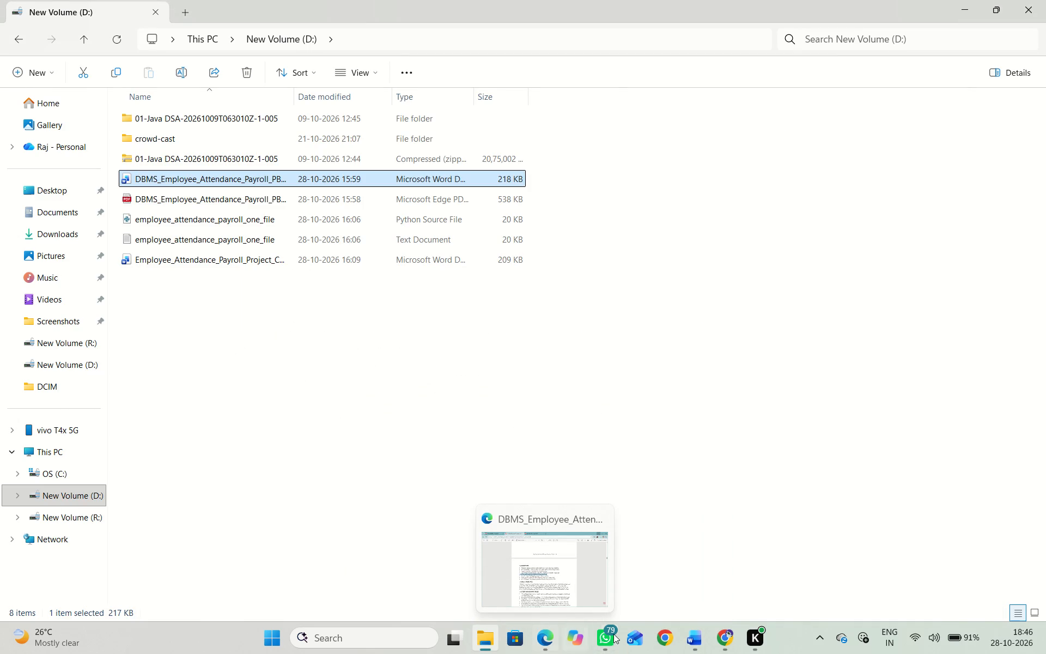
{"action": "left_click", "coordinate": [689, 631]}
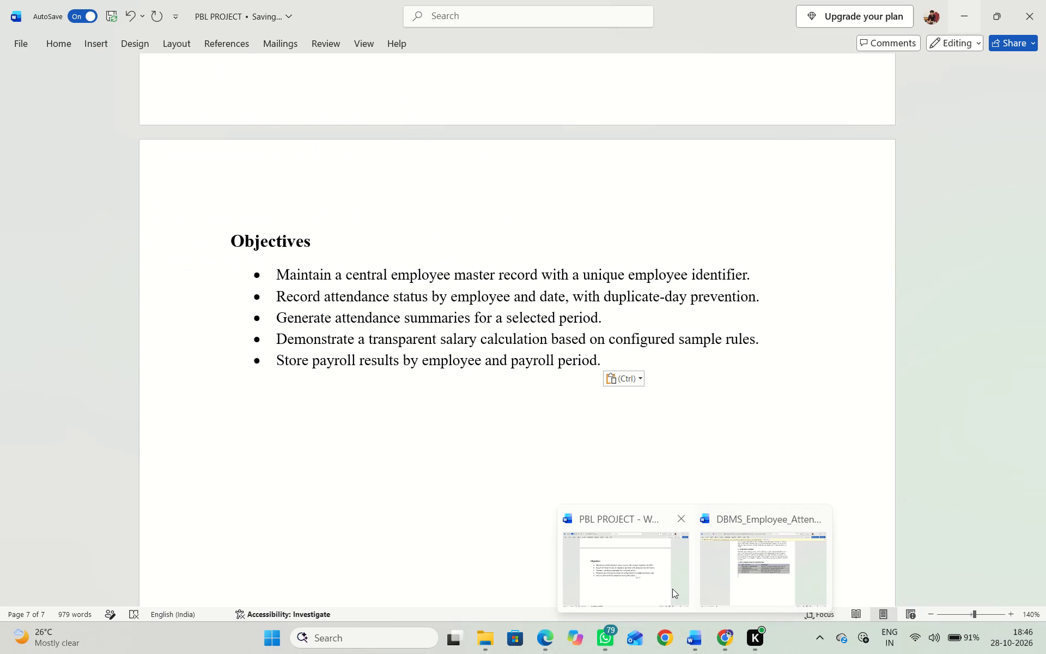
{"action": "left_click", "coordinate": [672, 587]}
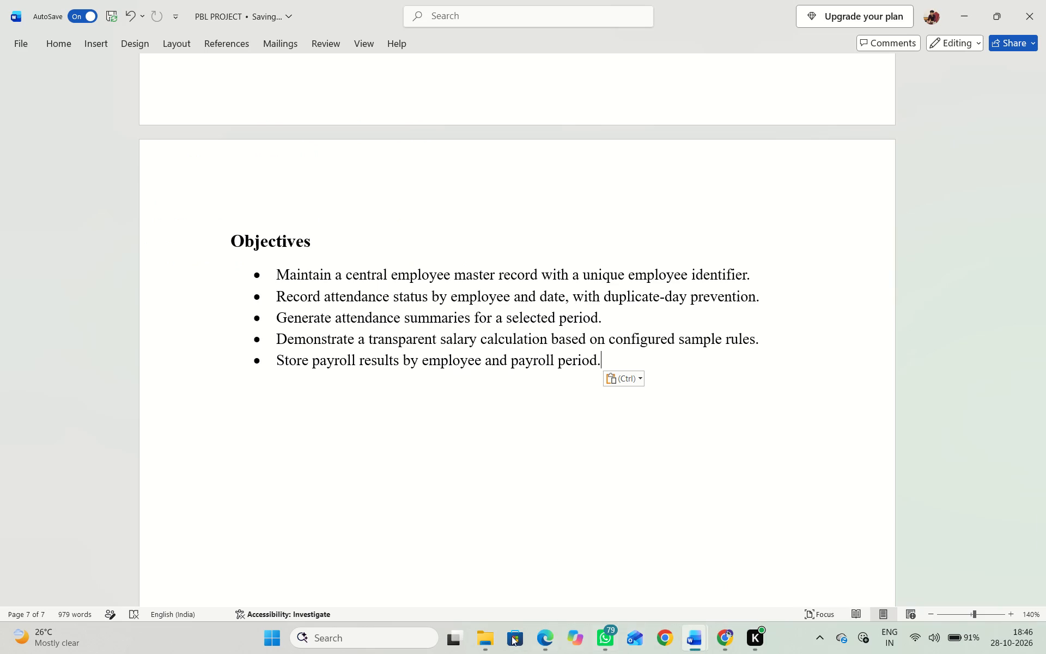
Copy the "Provide a simple dashboard and report views for review." objective from the reference PDF into a new sixth bullet and start another bullet.
{"action": "left_click", "coordinate": [534, 632]}
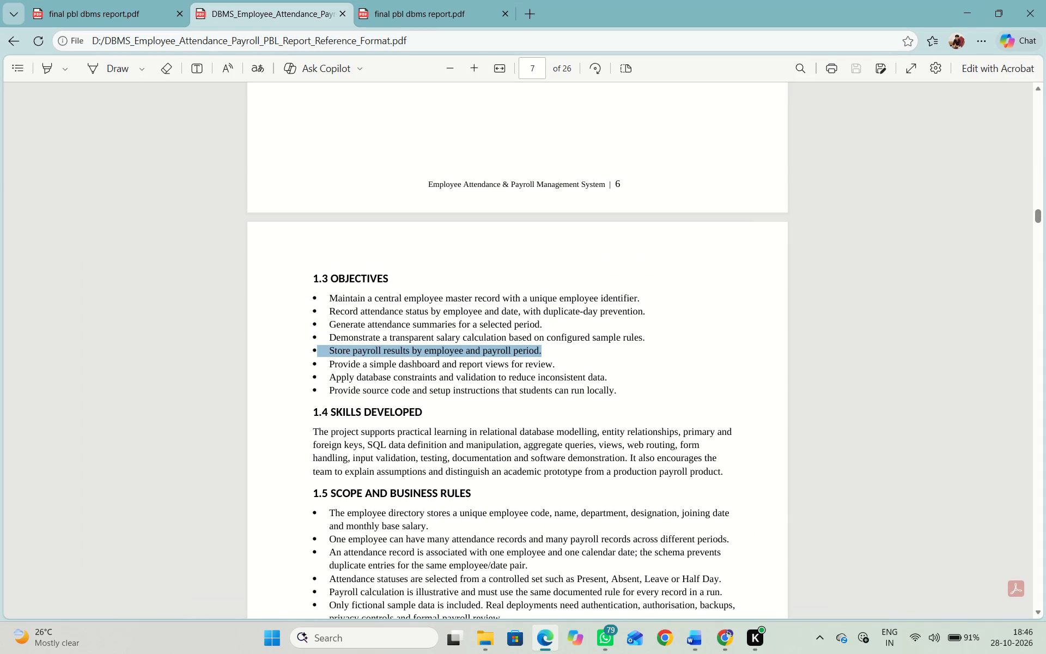
{"action": "left_click_drag", "start_coordinate": [330, 367], "coordinate": [561, 368]}
{"action": "key", "text": "ctrl+c"}
{"action": "left_click", "coordinate": [962, 11]}
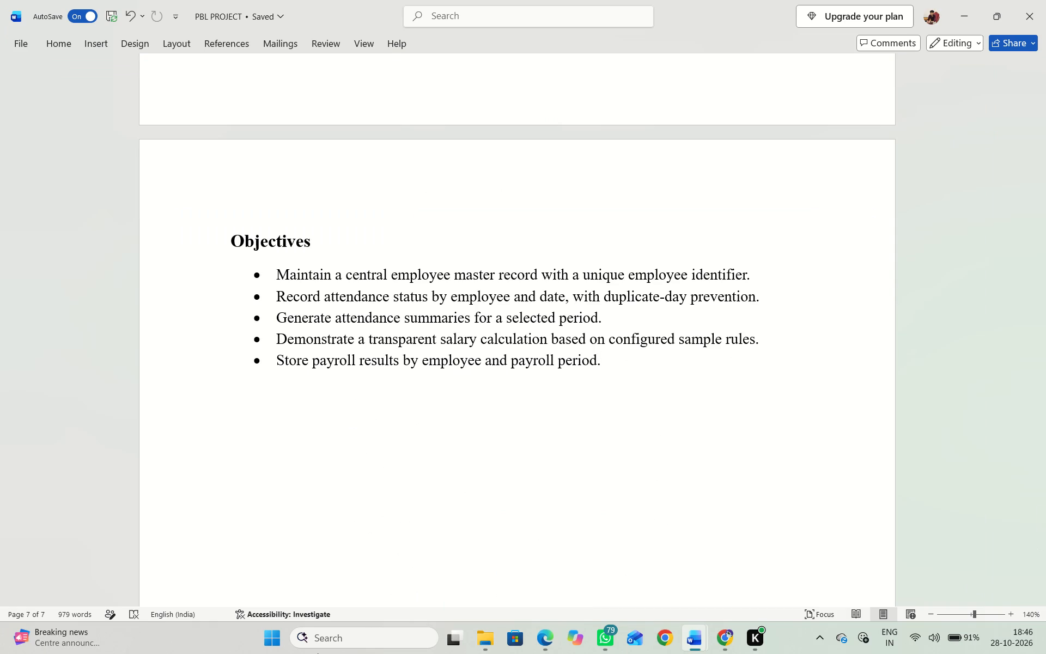
{"action": "key", "text": "Return"}
{"action": "key", "text": "ctrl+c"}
{"action": "key", "text": "ctrl+v"}
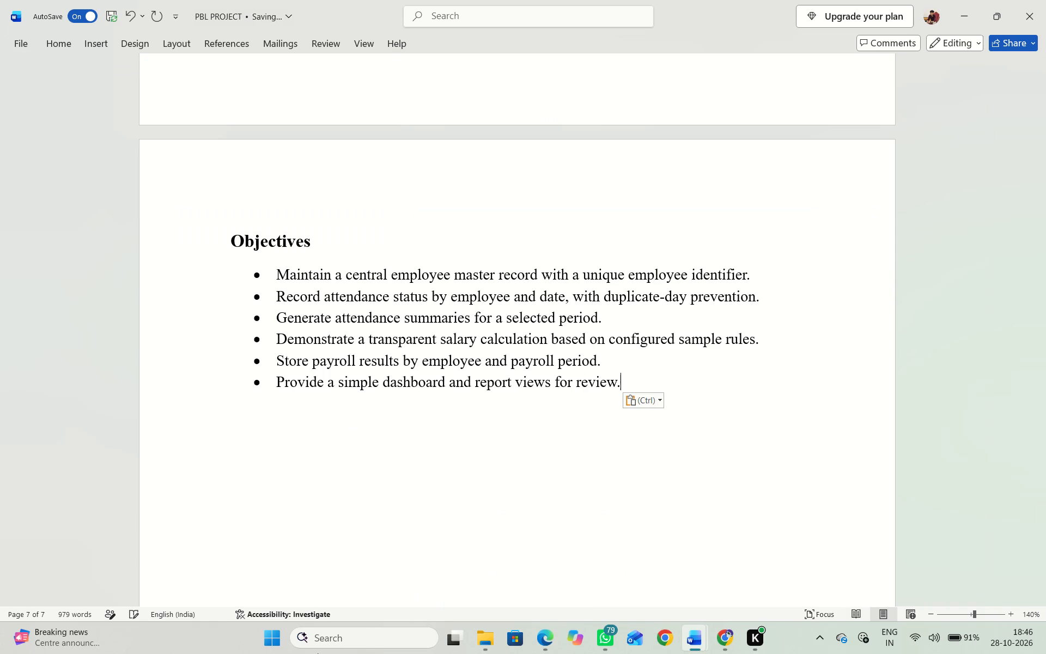
{"action": "key", "text": "Return"}
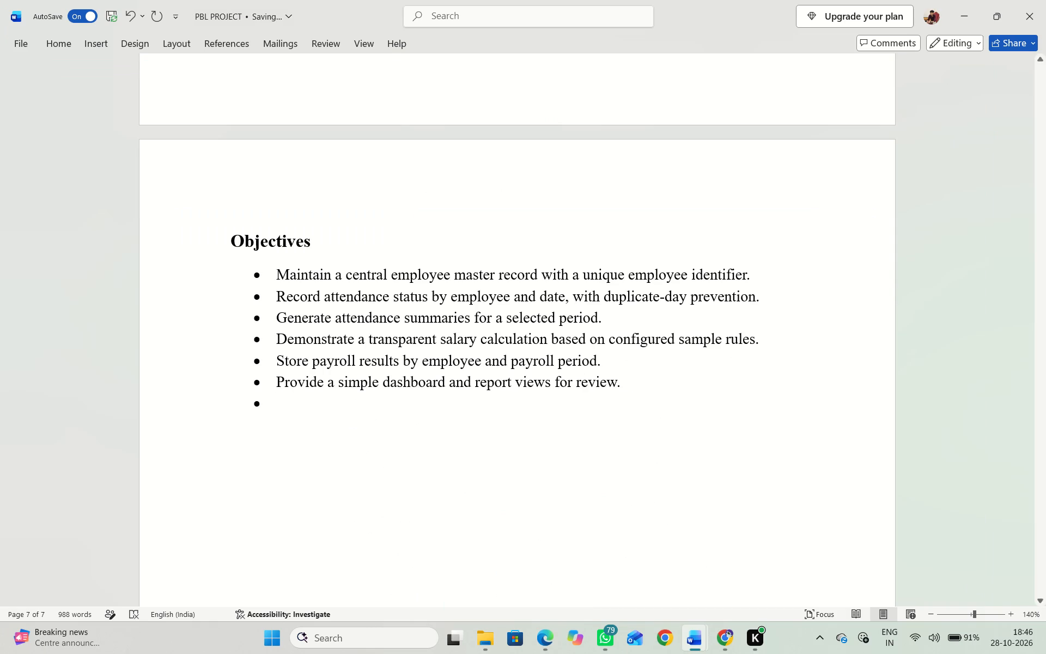
Switch back to the reference format PDF in Edge to get the next objective.
{"action": "left_click", "coordinate": [969, 3]}
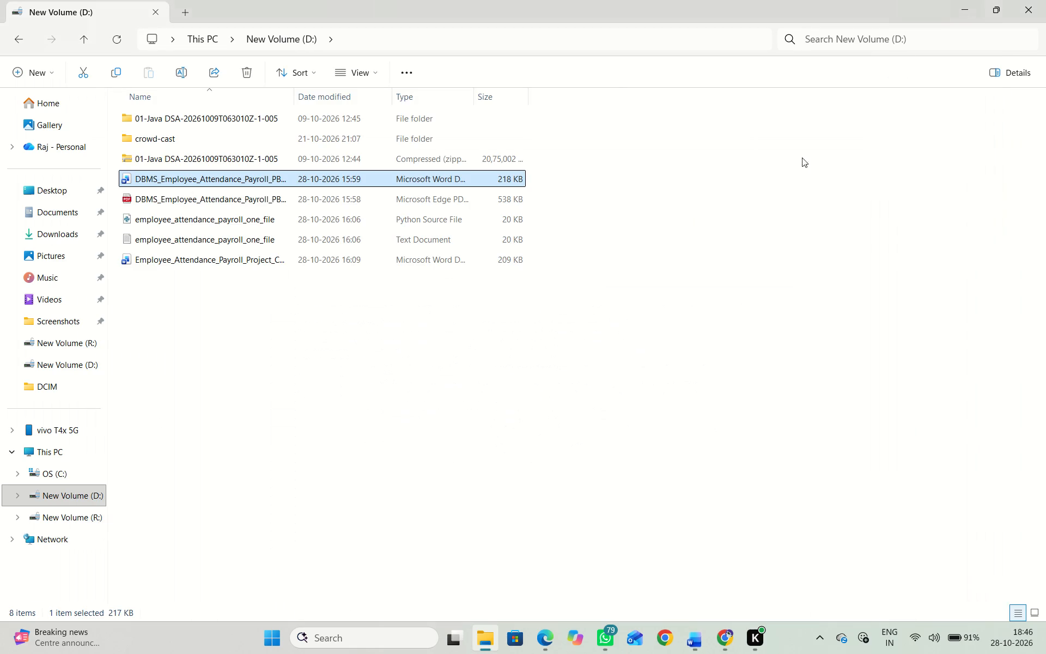
{"action": "left_click", "coordinate": [546, 641]}
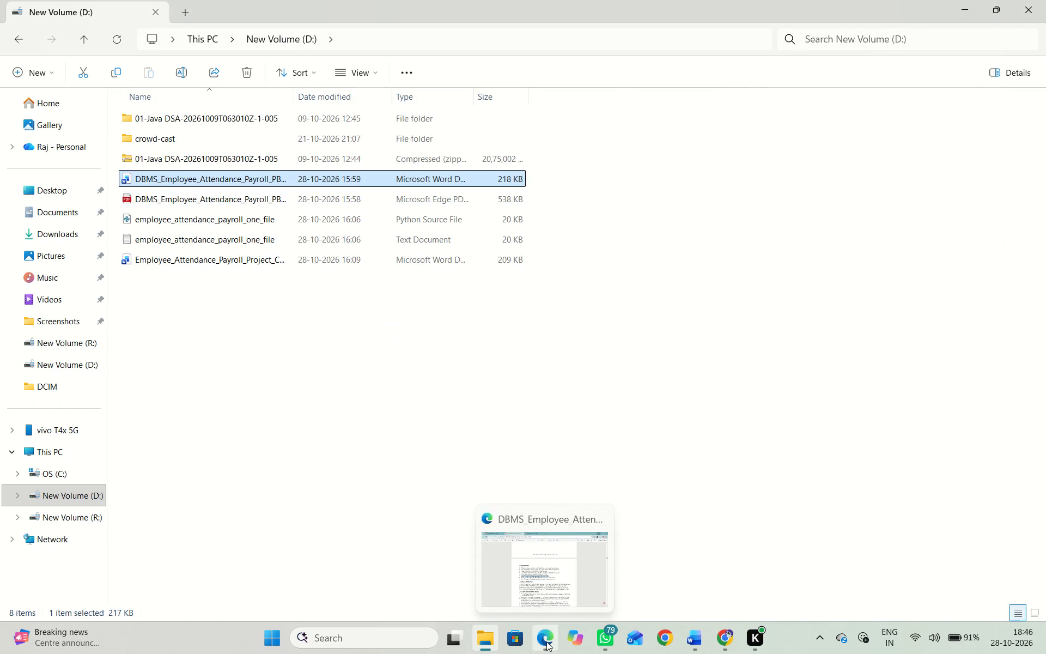